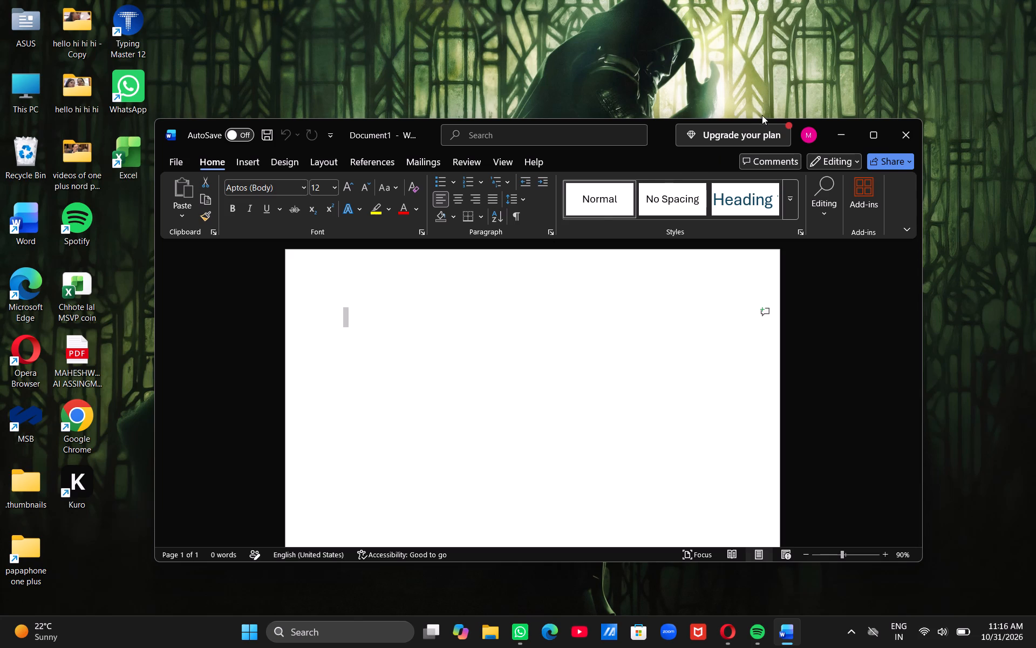
Minimise the Word document, start PowerPoint and create a blank presentation.
click(833, 122)
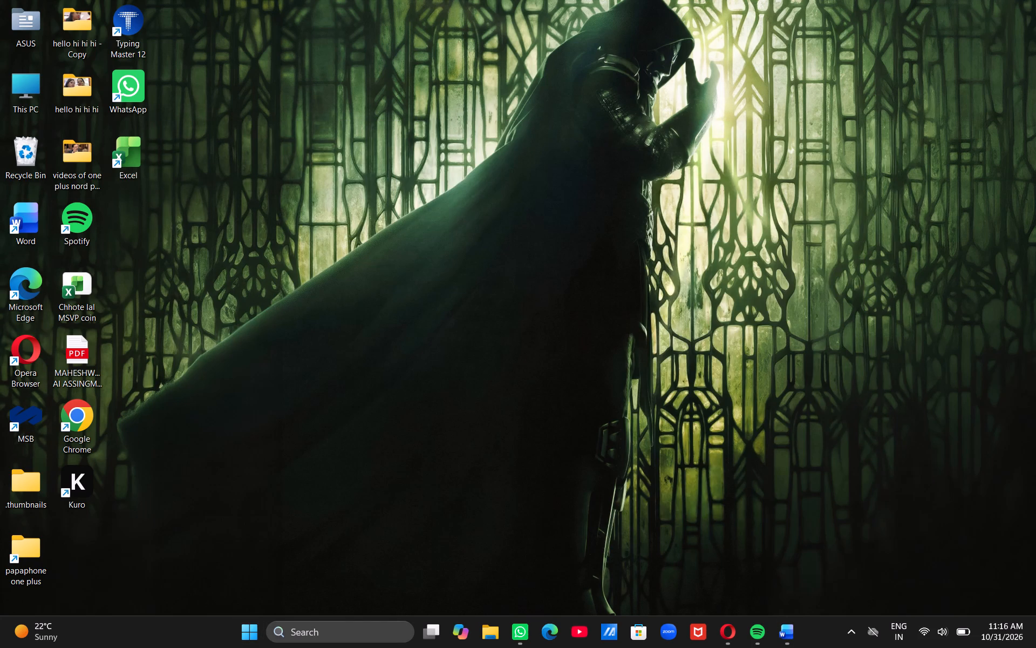
click(254, 619)
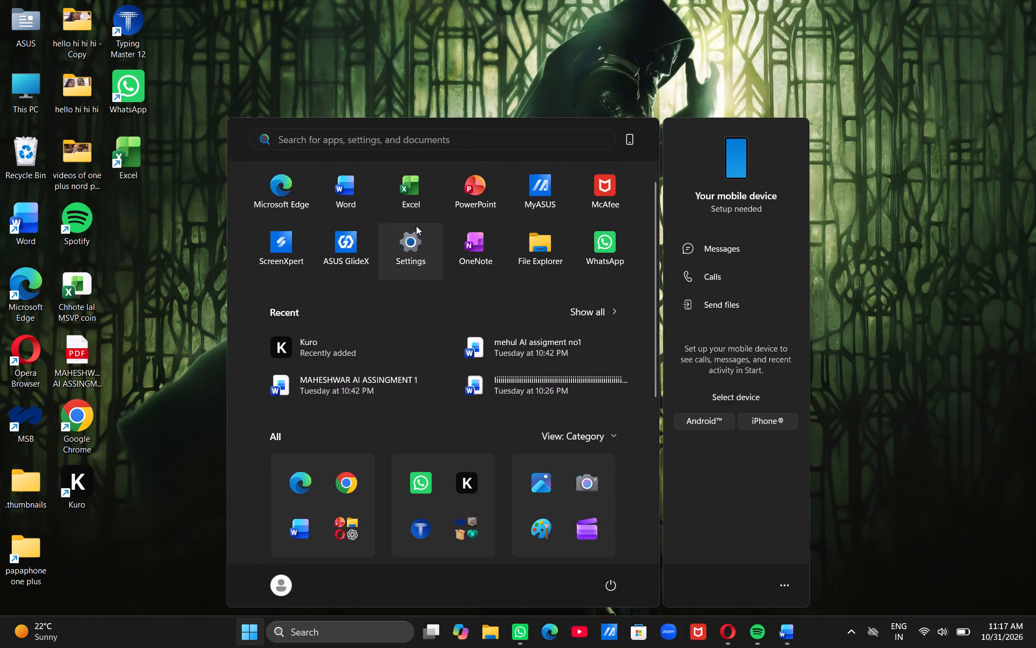
double_click(474, 204)
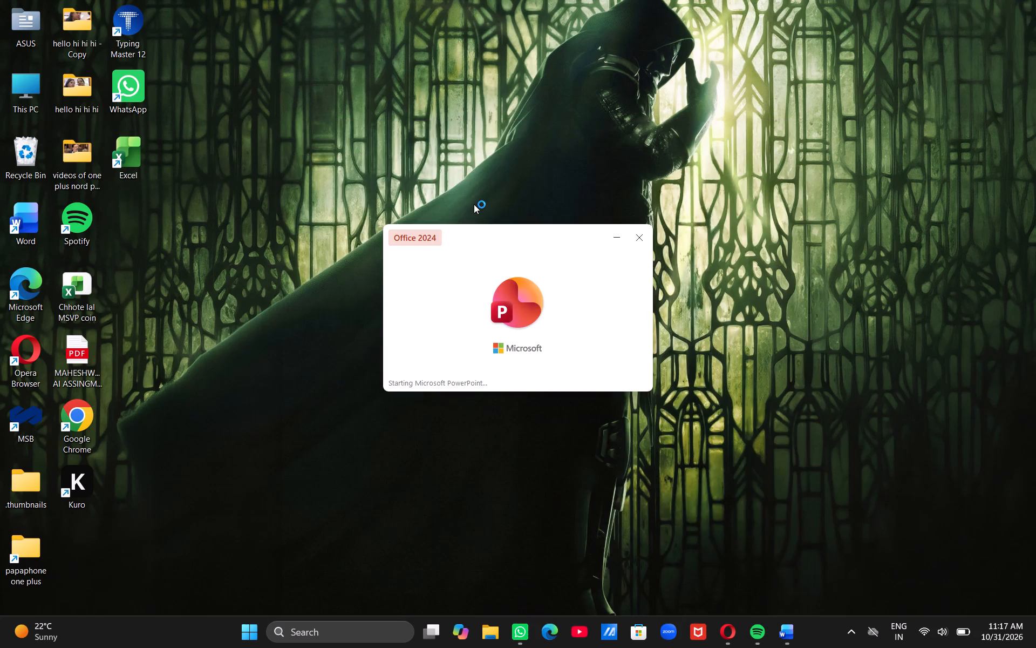
double_click(179, 100)
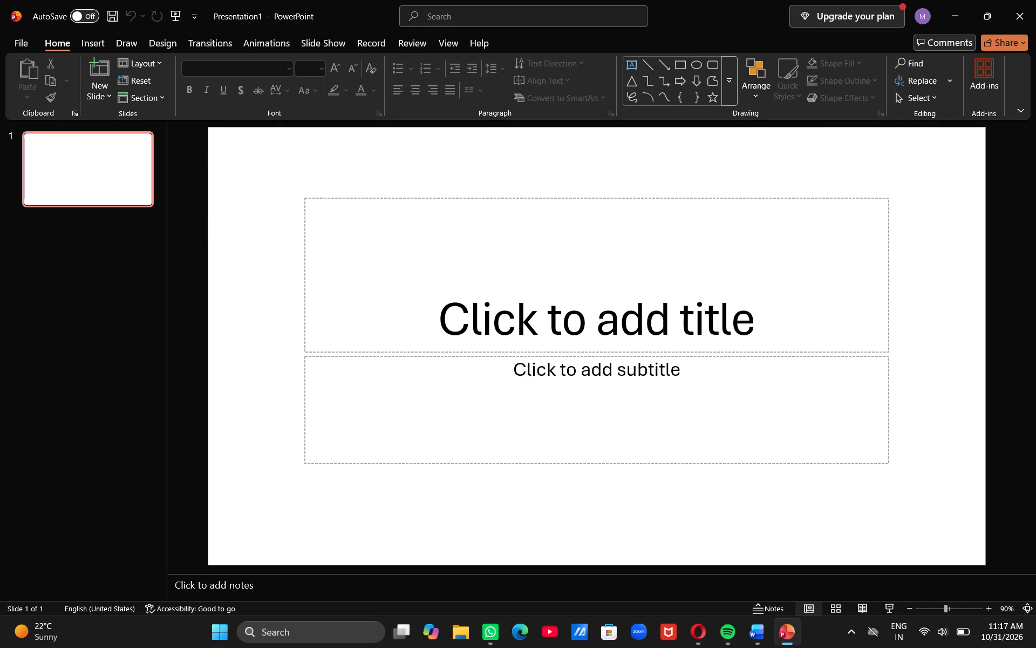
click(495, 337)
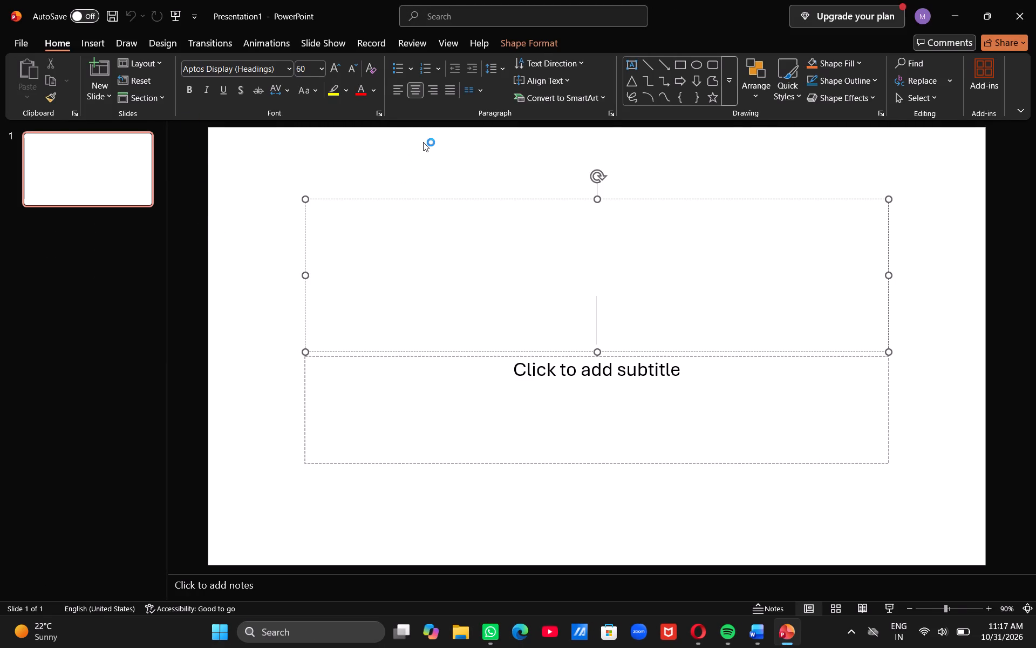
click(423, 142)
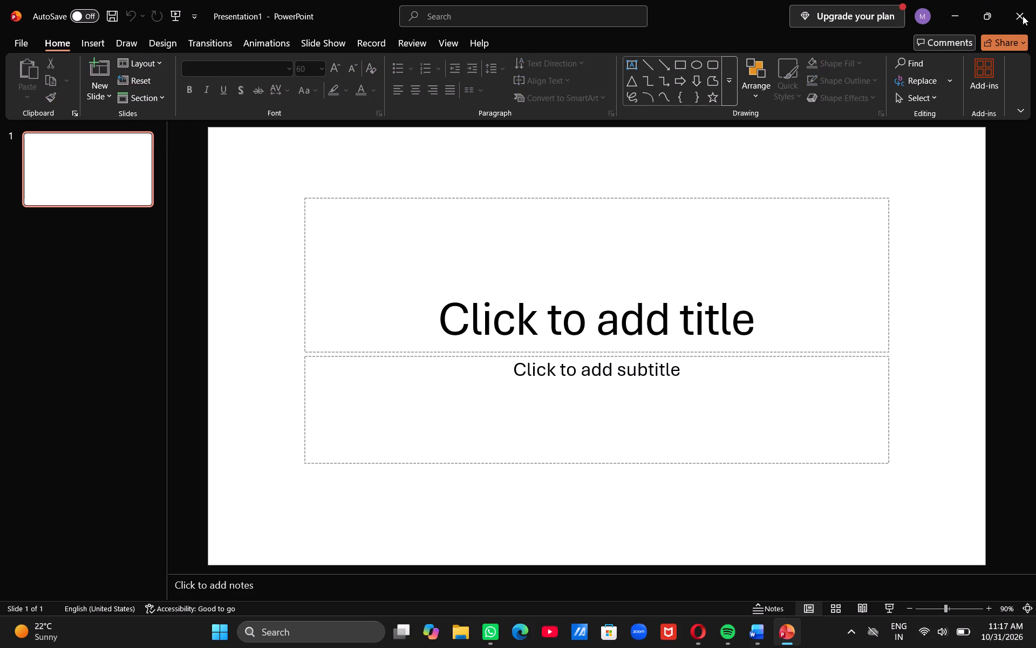
Close Spotify from the desktop and return to the blank PowerPoint presentation.
click(944, 8)
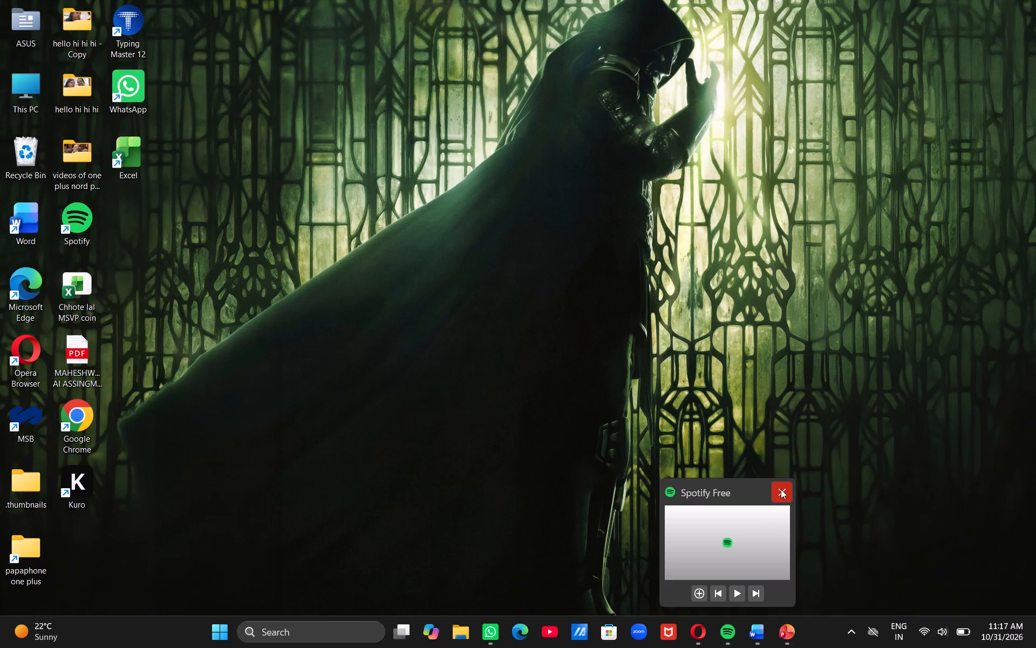
click(781, 489)
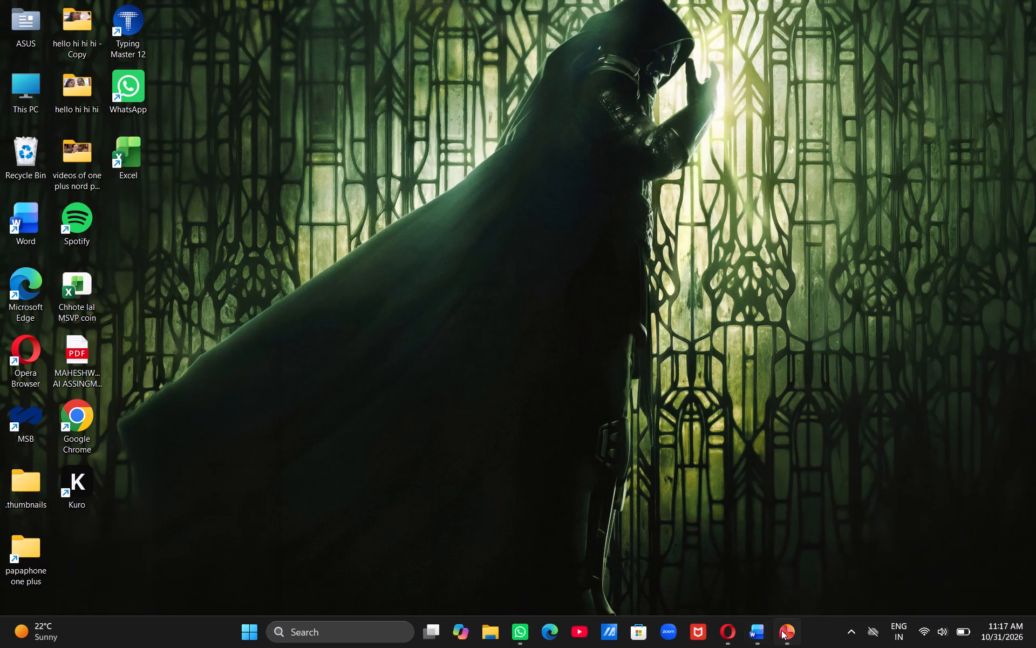
click(794, 564)
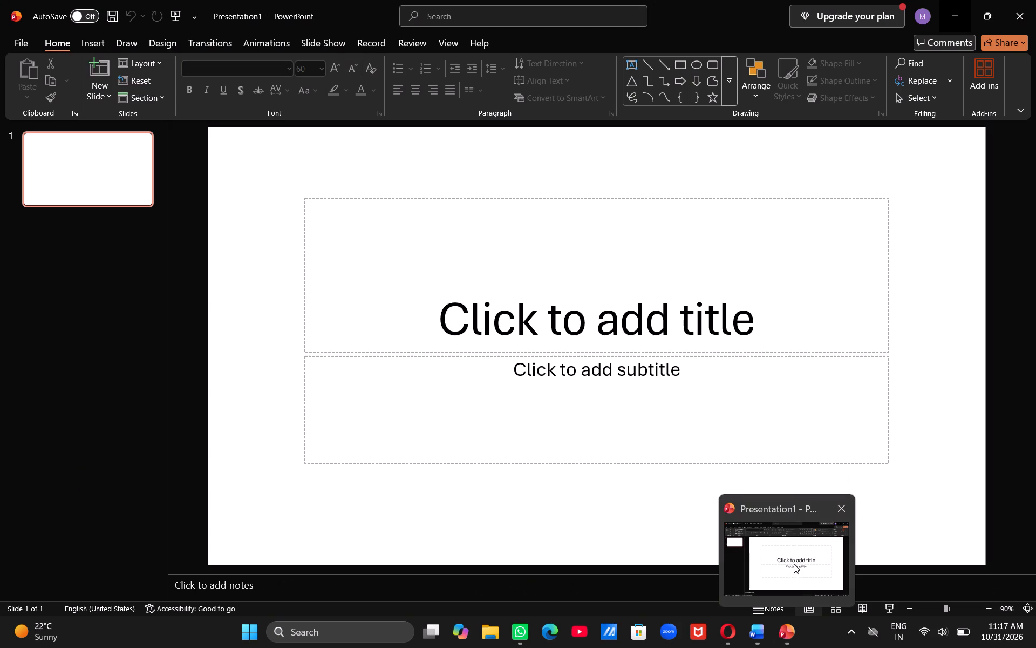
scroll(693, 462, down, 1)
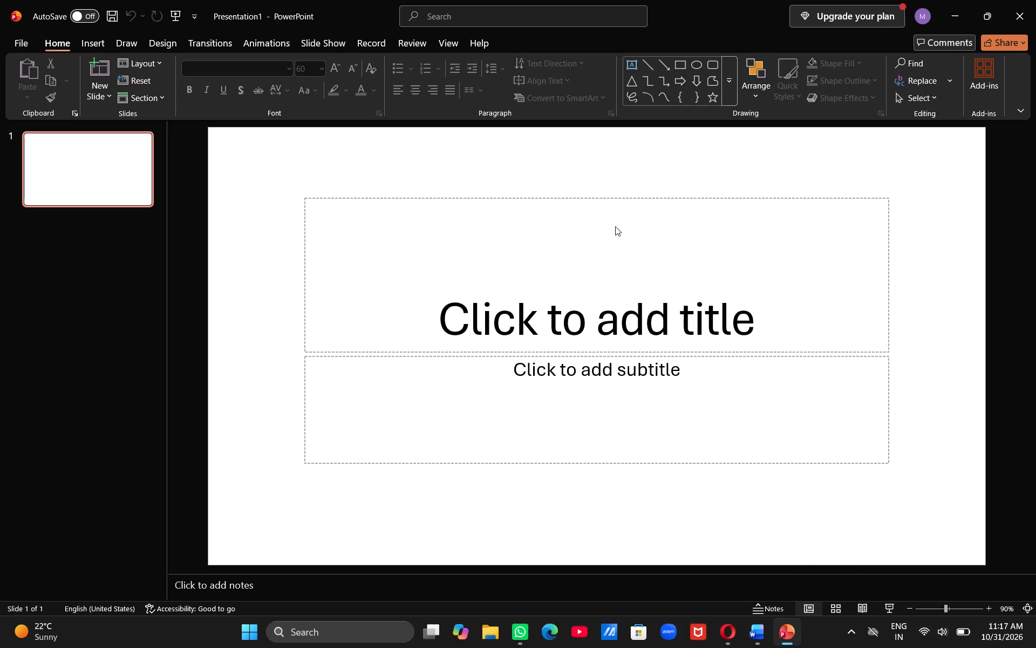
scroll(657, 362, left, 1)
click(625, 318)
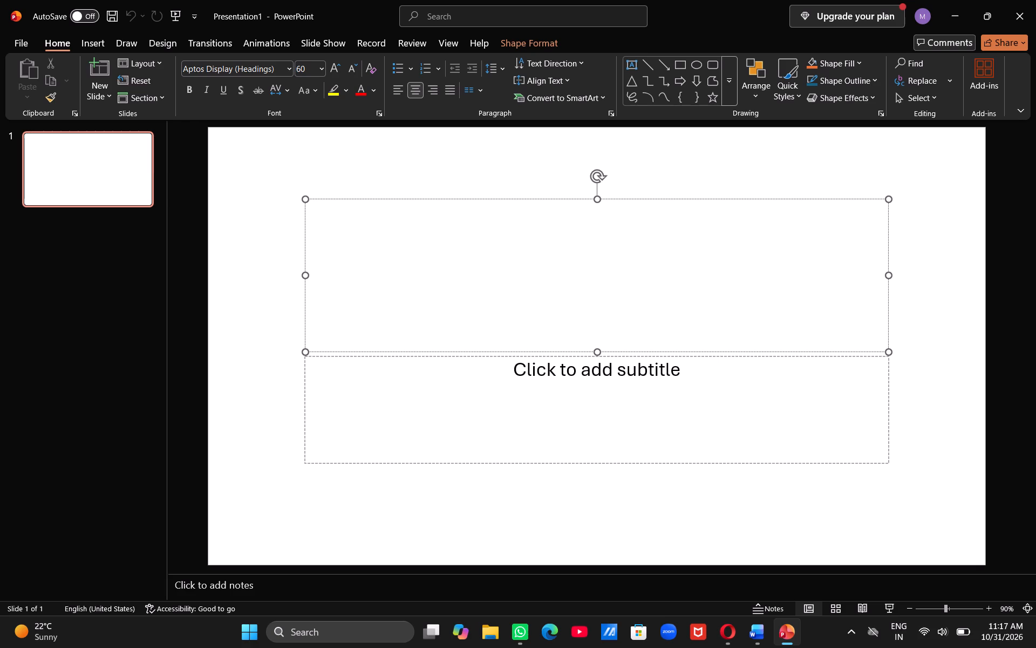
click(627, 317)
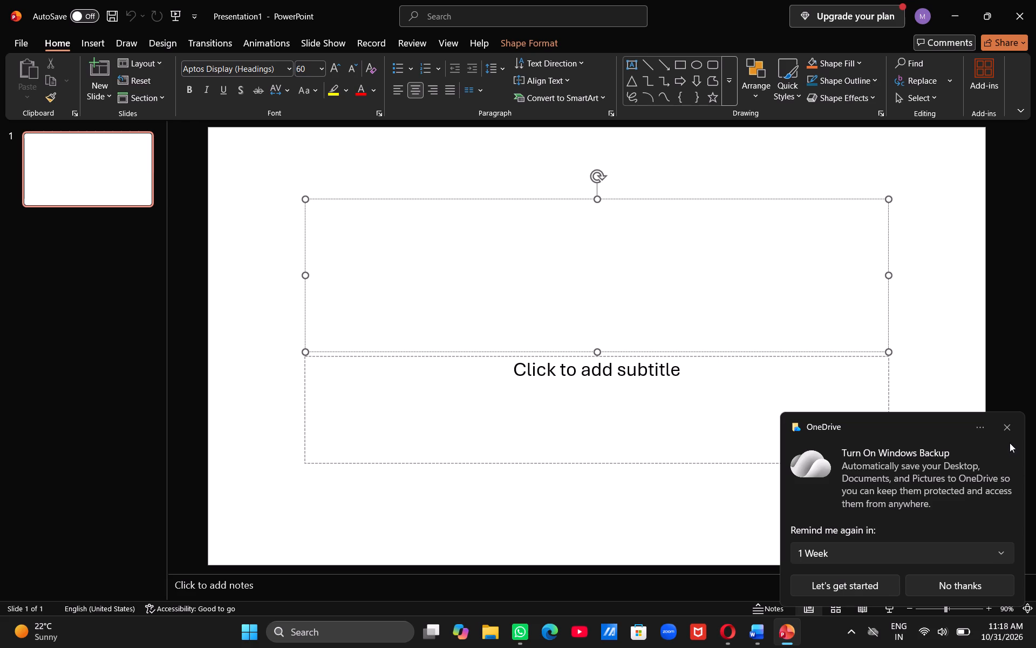
Dismiss the OneDrive backup notification.
click(1007, 425)
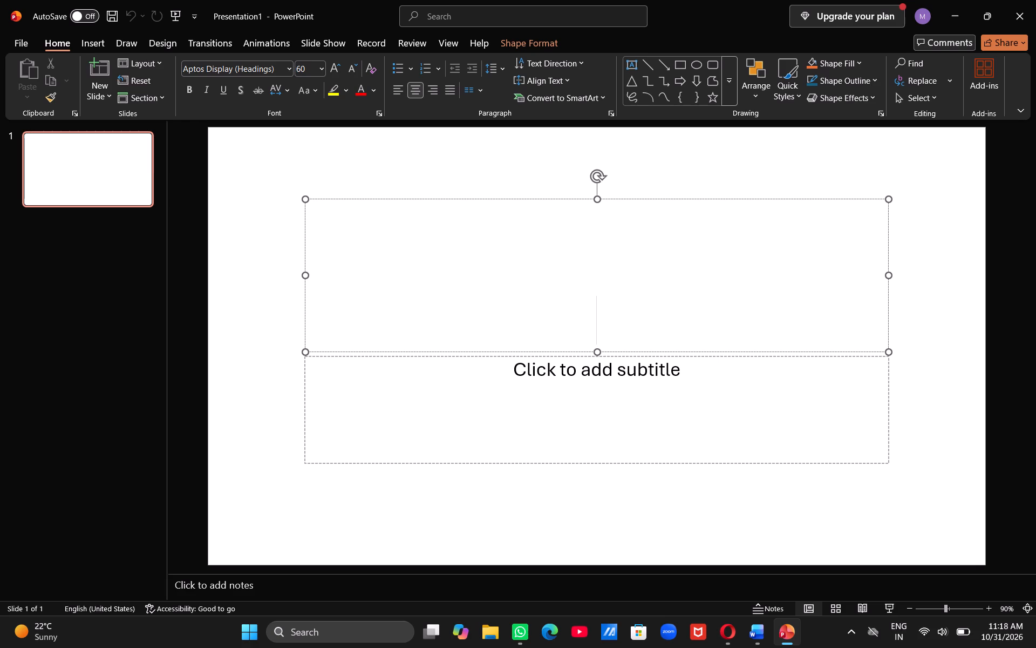
drag(560, 295, 257, 89)
Create a new presentation from the Circuit template.
click(23, 45)
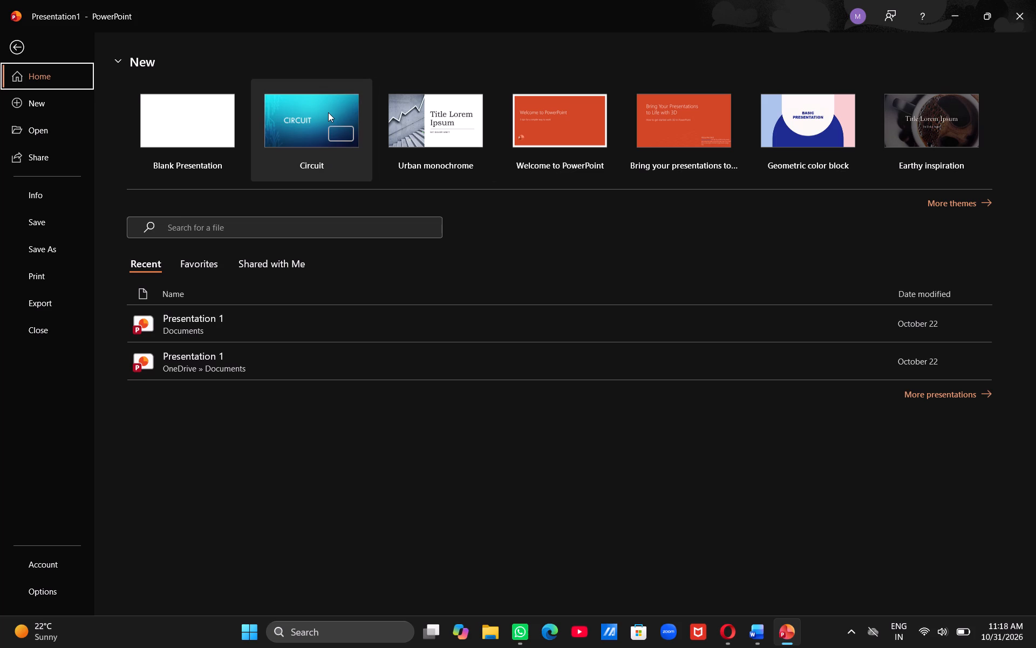
scroll(328, 112, right, 2)
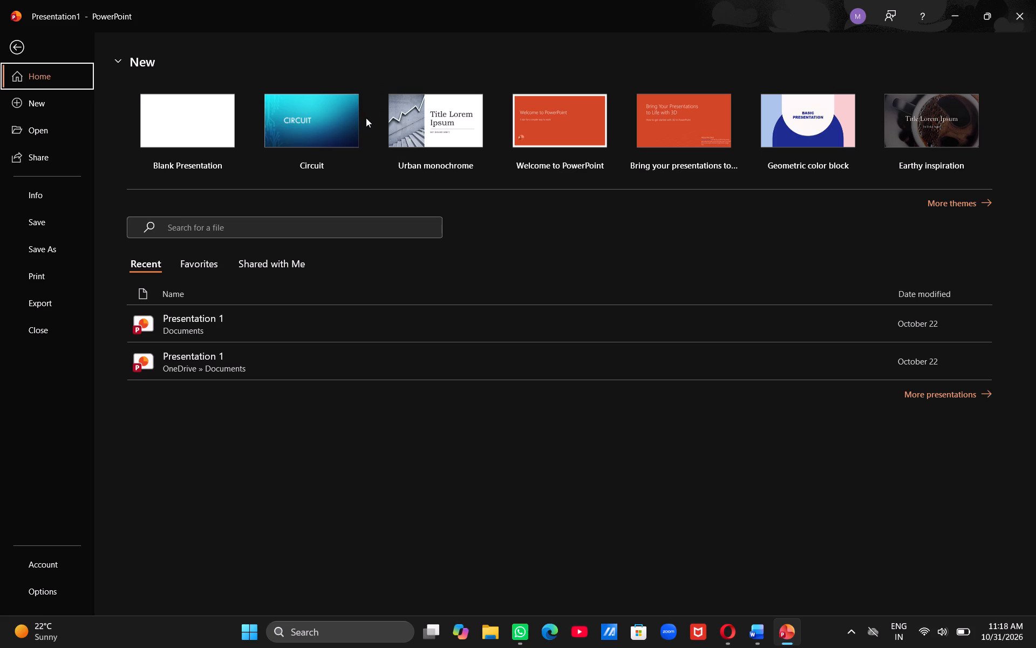
double_click(356, 117)
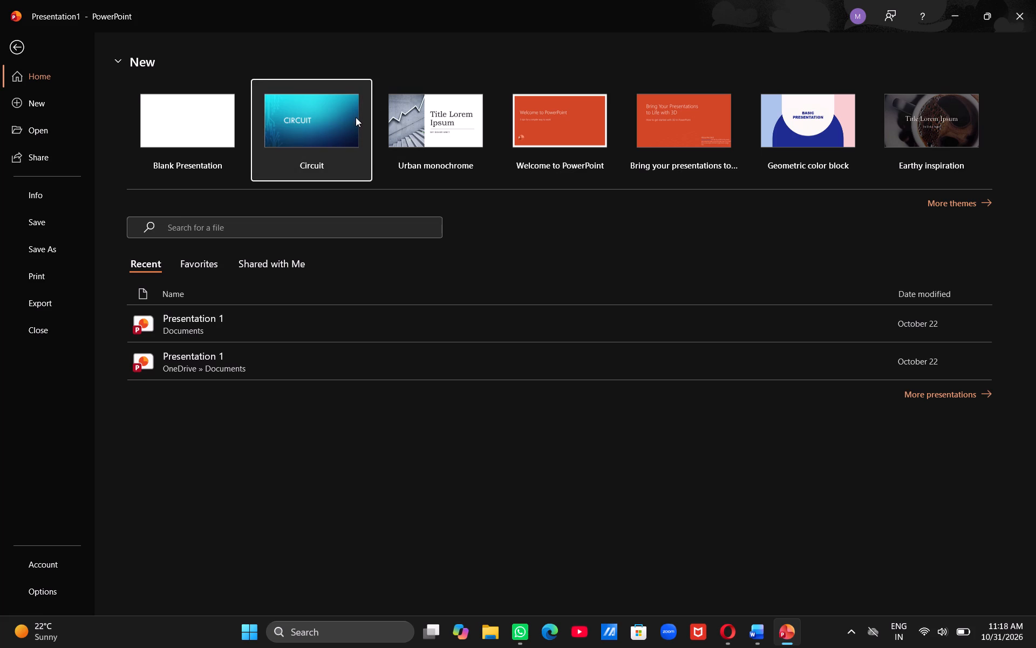
click(356, 117)
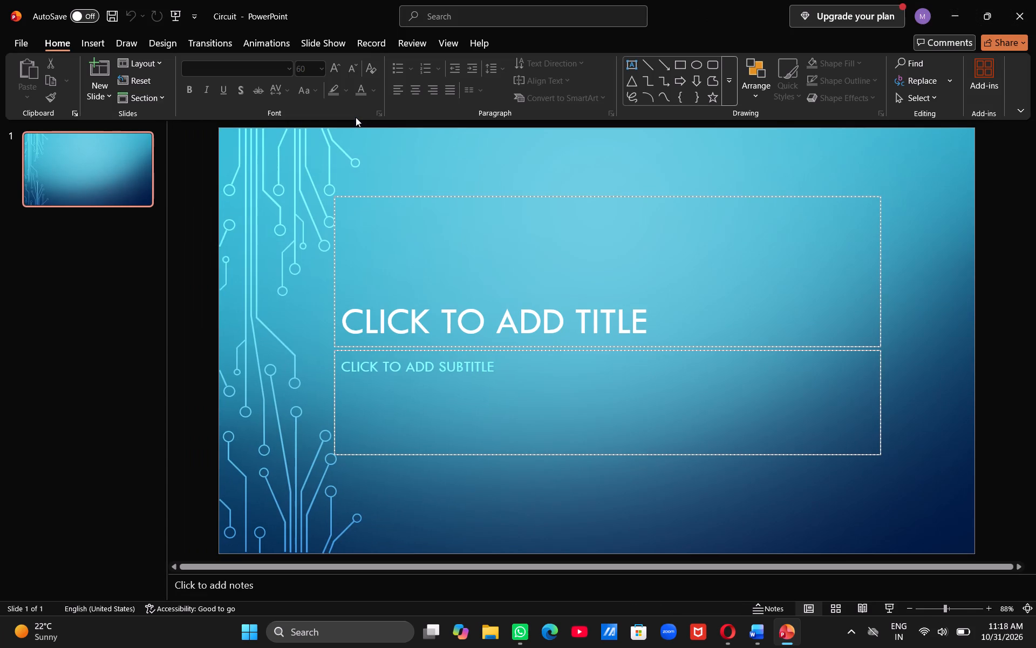
Place the text cursor in the Circuit slide's title placeholder, and minimise the presentation to show the desktop.
click(428, 326)
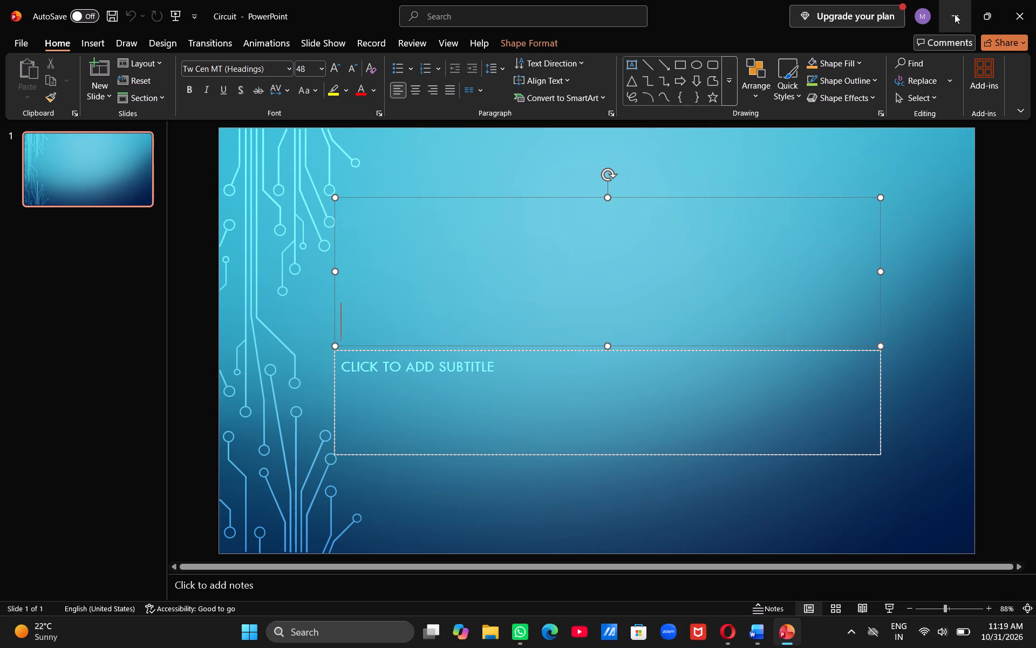
double_click(943, 16)
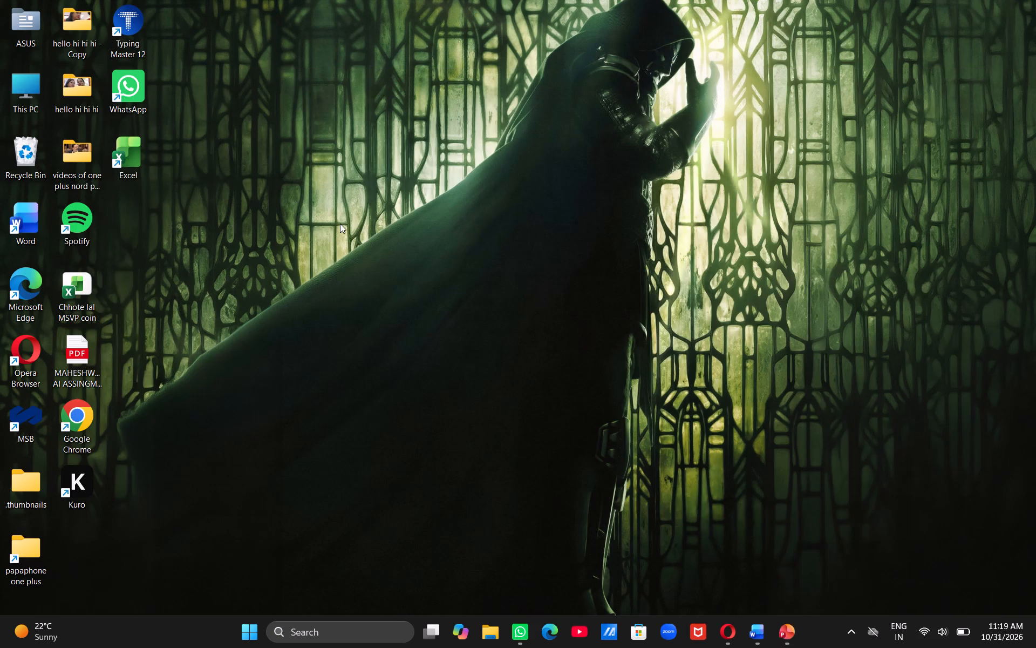
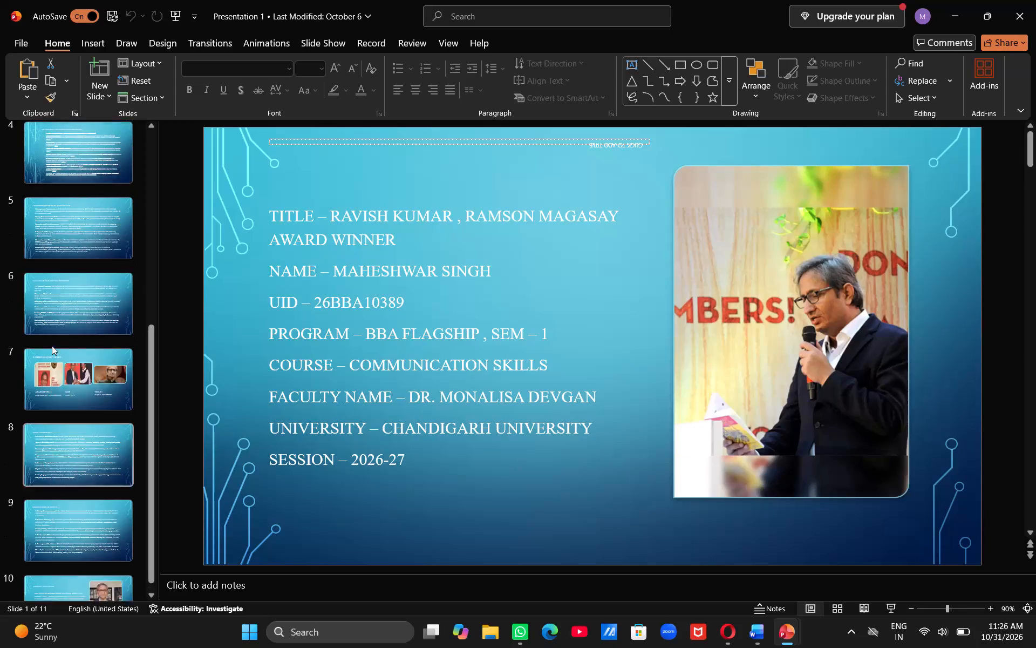
Open the recent file Presentation 1 stored in the OneDrive Documents folder.
scroll(52, 346, up, 4)
scroll(52, 346, down, 7)
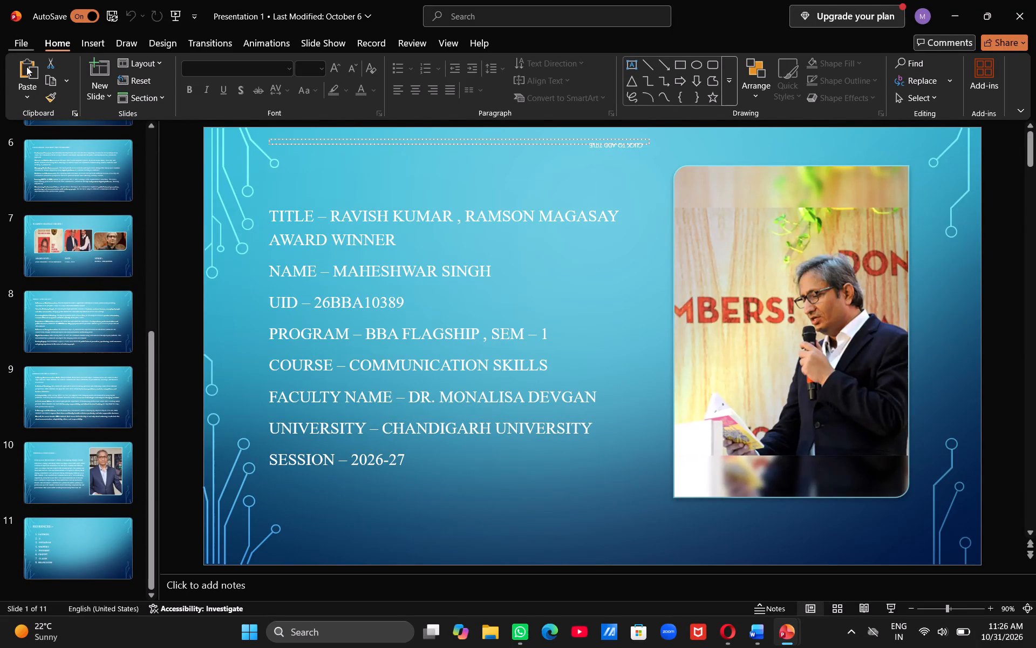
click(16, 48)
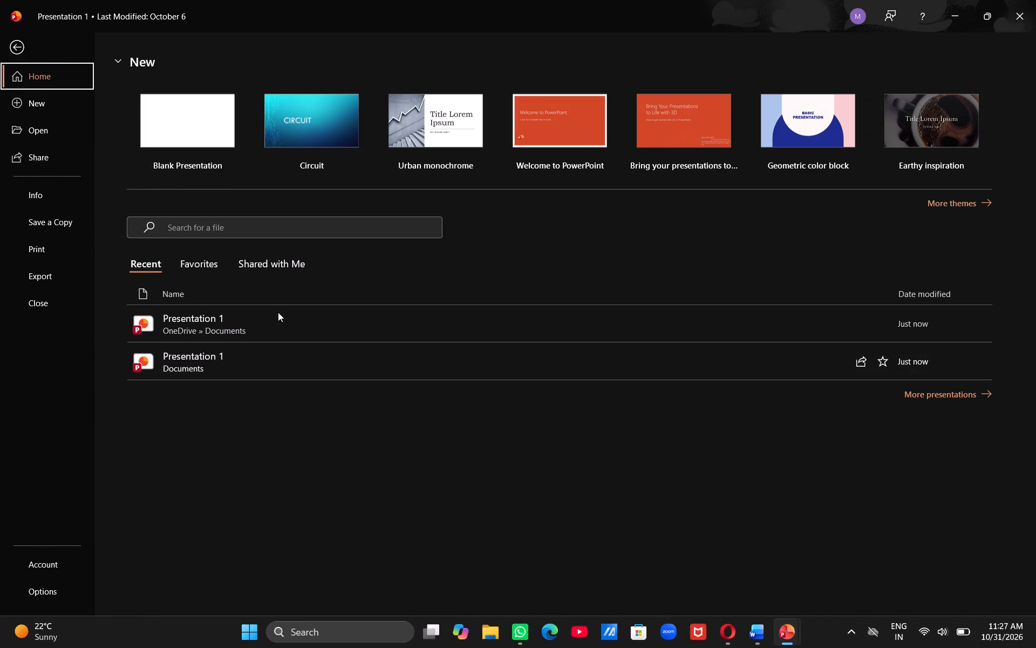
double_click(278, 312)
Look through the slide thumbnails of Presentation 1 from the closing slides back to the first slide.
scroll(70, 377, down, 14)
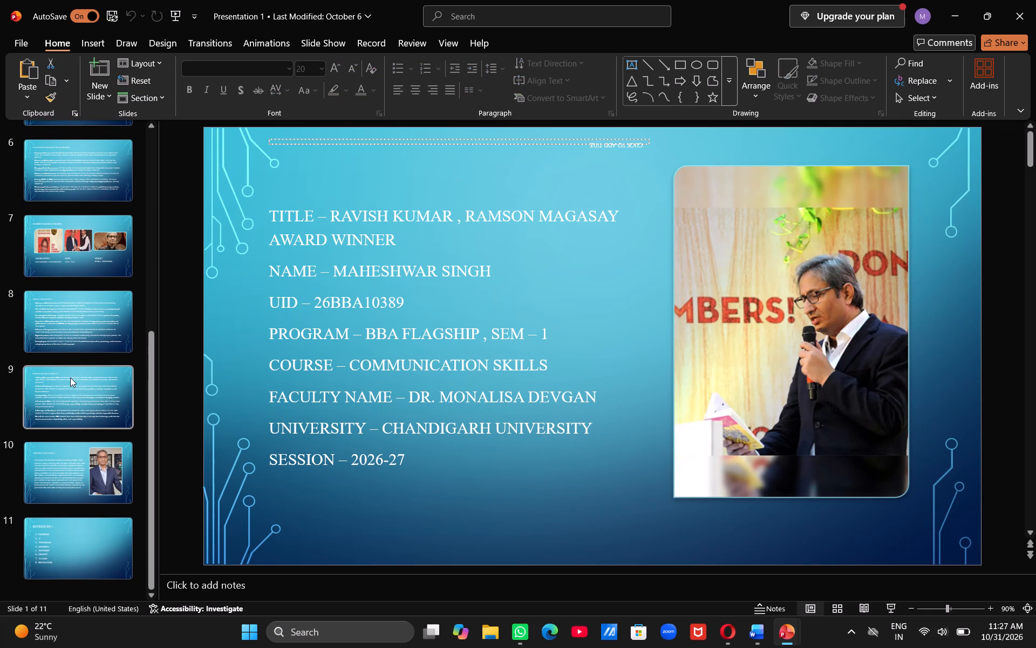
scroll(70, 377, down, 1)
scroll(70, 377, up, 6)
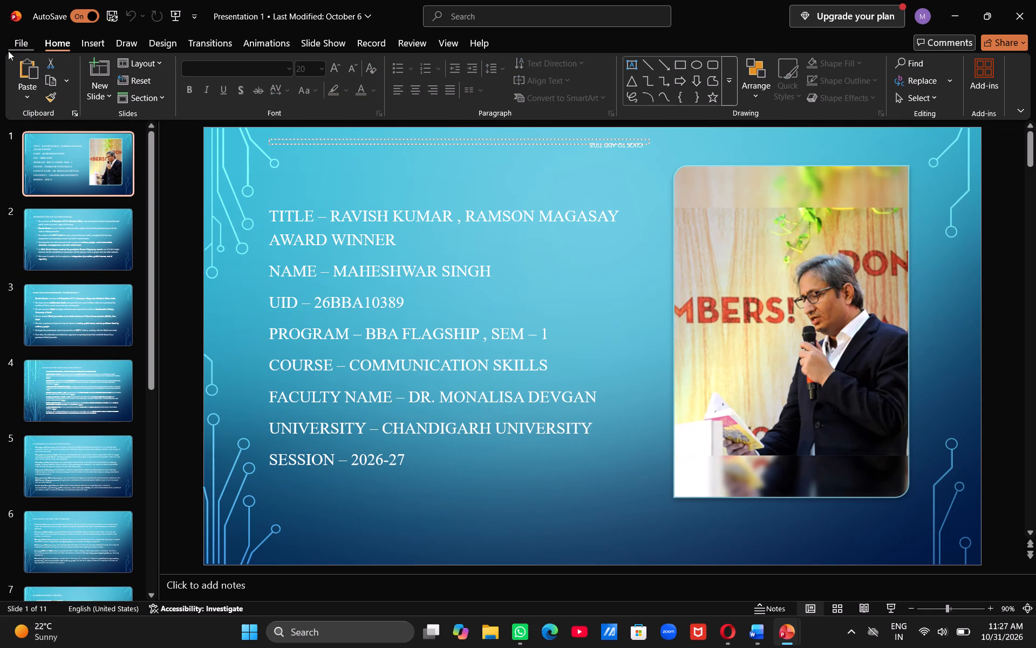
click(18, 51)
click(21, 41)
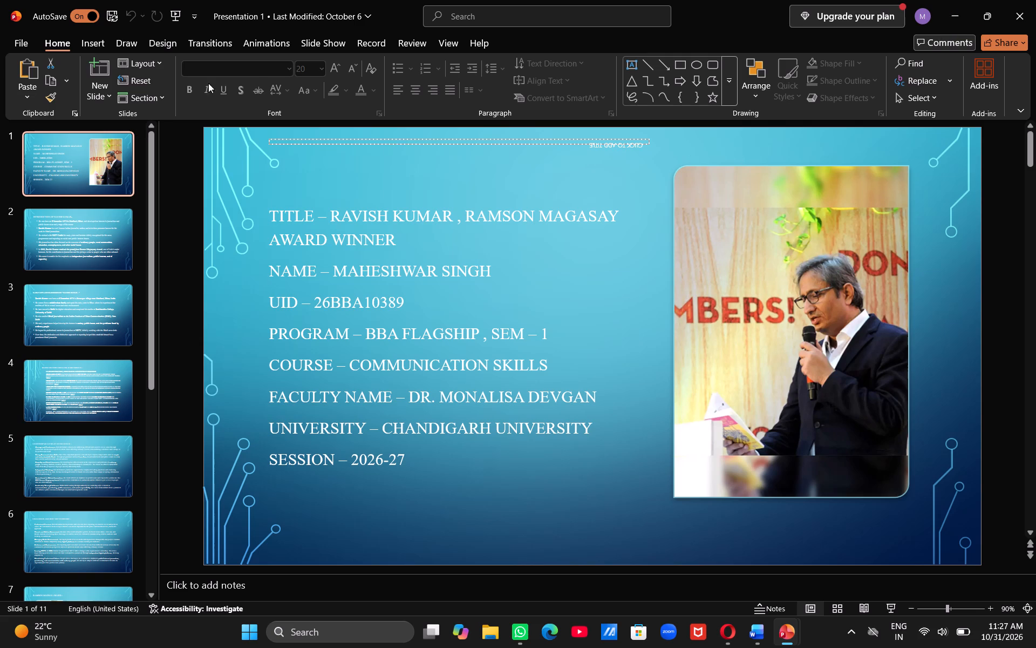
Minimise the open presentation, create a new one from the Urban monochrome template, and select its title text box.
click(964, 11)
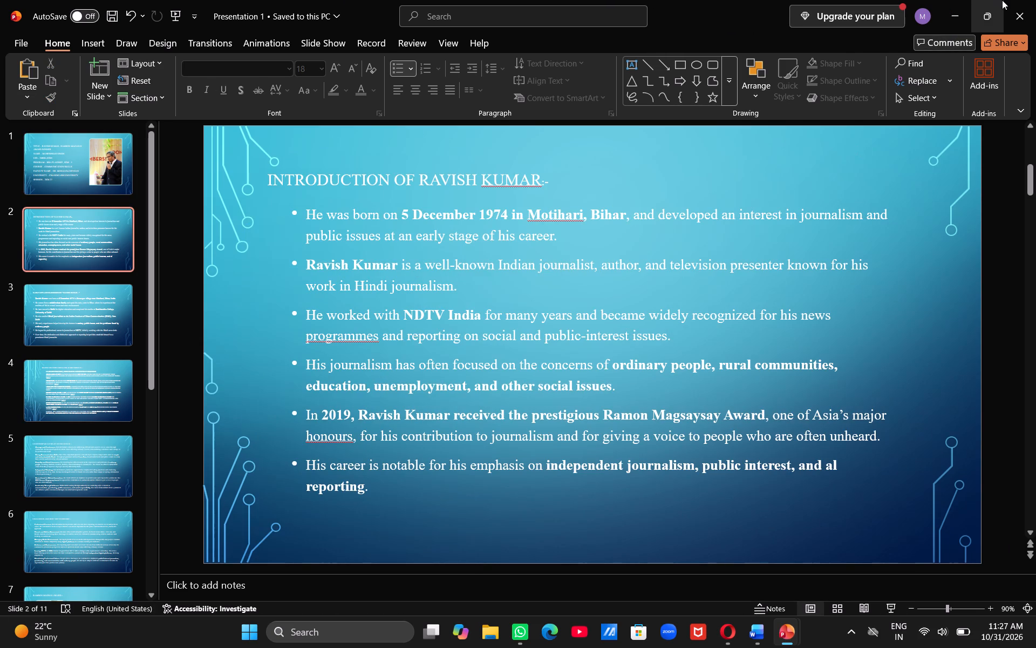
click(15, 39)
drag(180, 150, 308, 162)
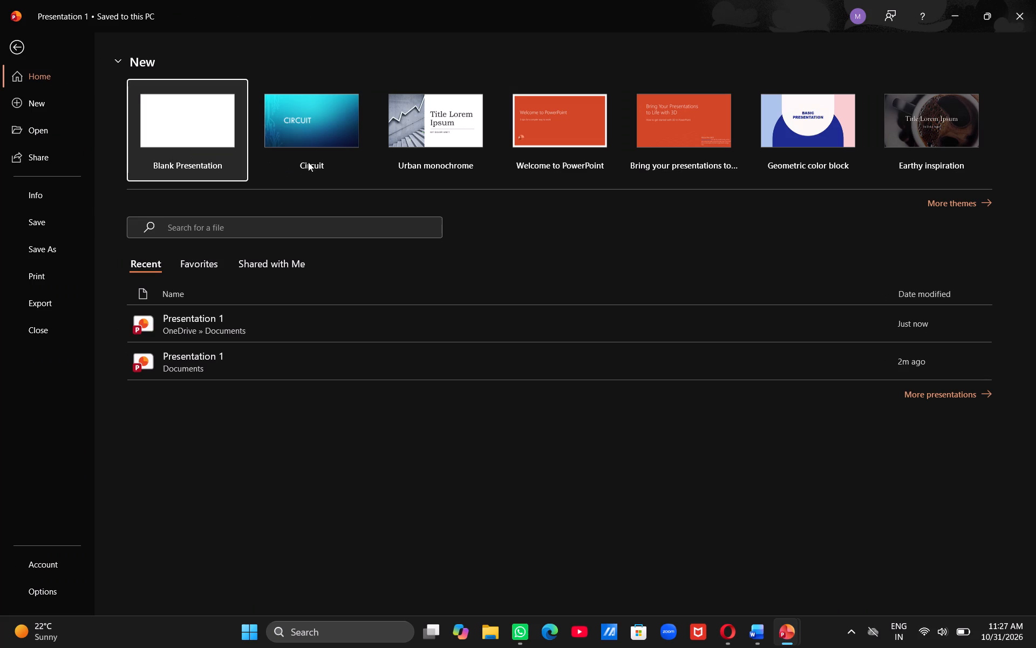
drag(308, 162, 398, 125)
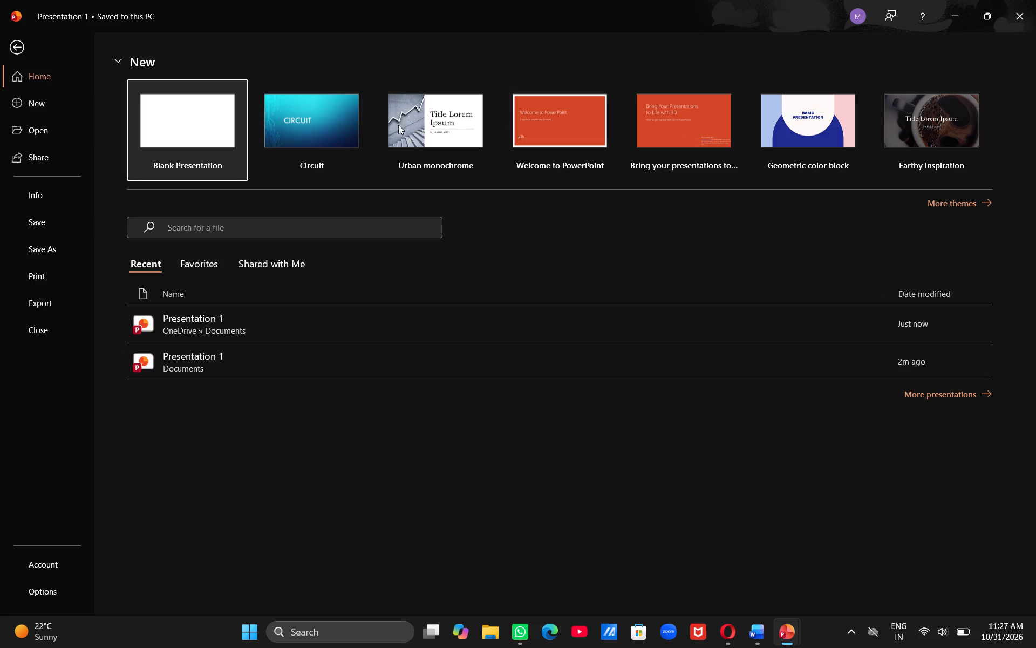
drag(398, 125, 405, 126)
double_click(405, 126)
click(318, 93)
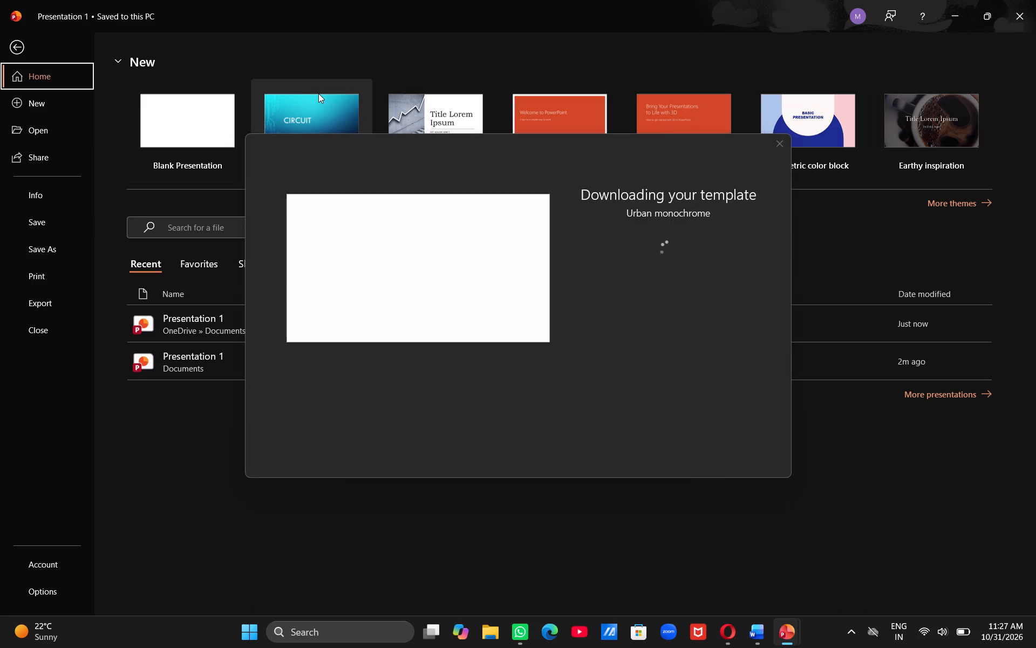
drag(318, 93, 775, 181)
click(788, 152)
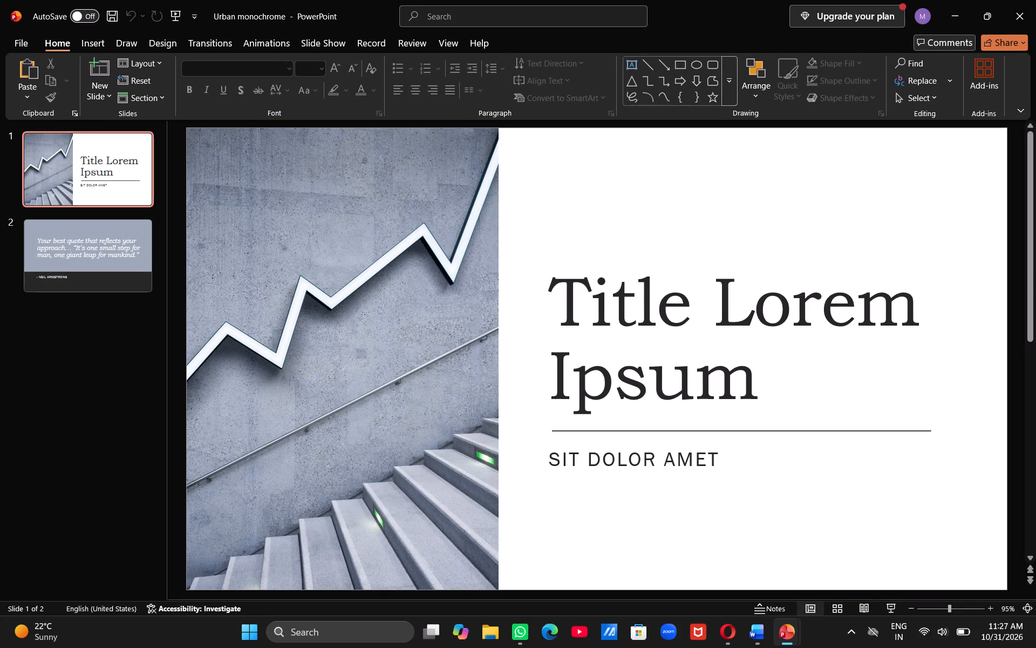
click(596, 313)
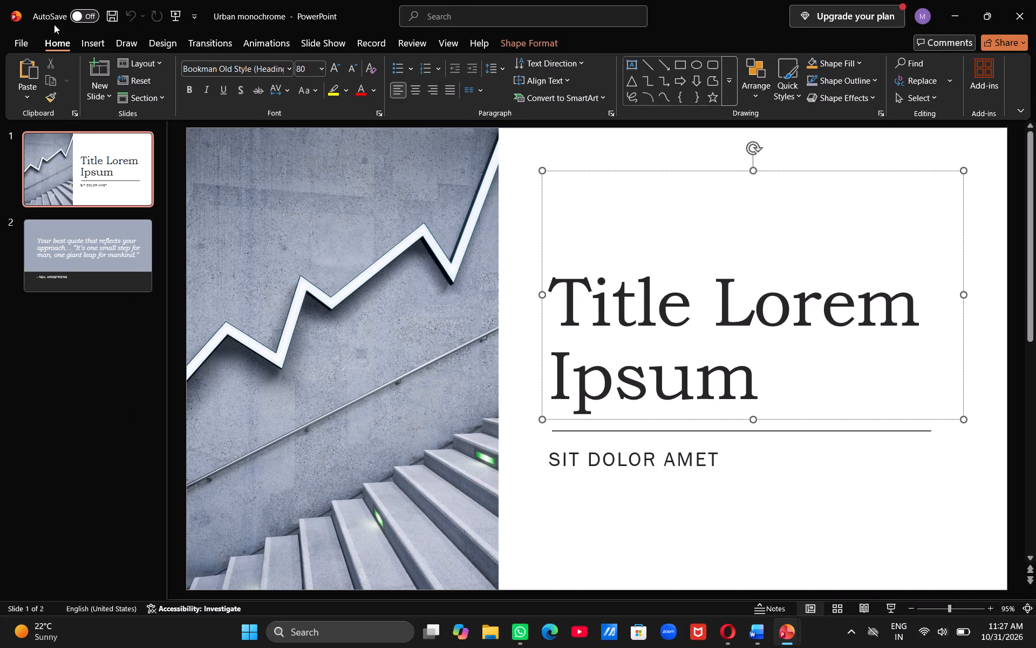
Create a new presentation from the Circuit template.
click(26, 36)
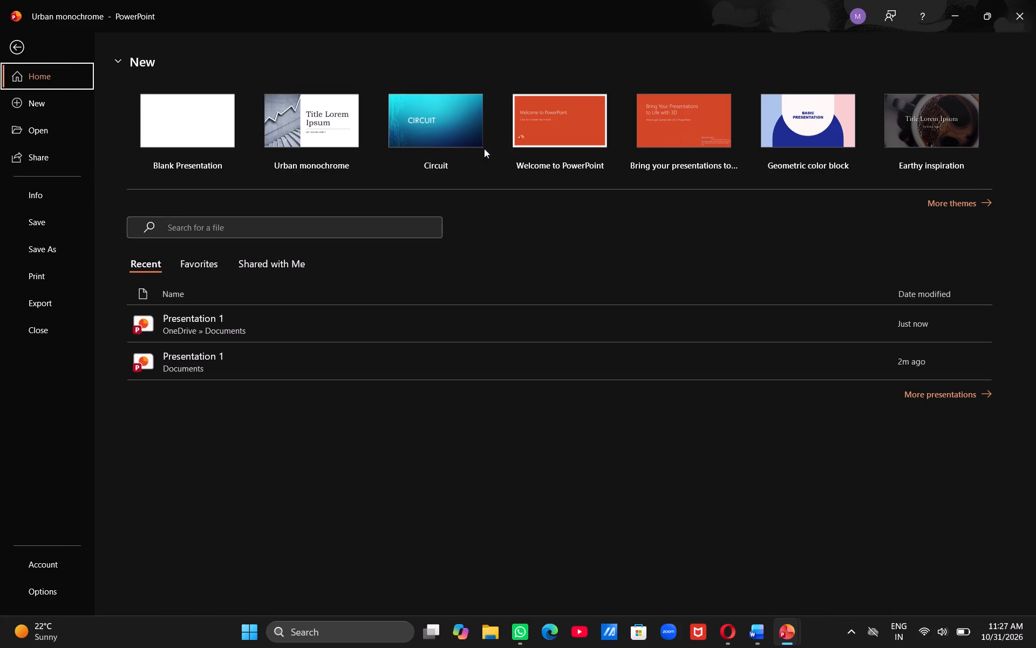
double_click(413, 139)
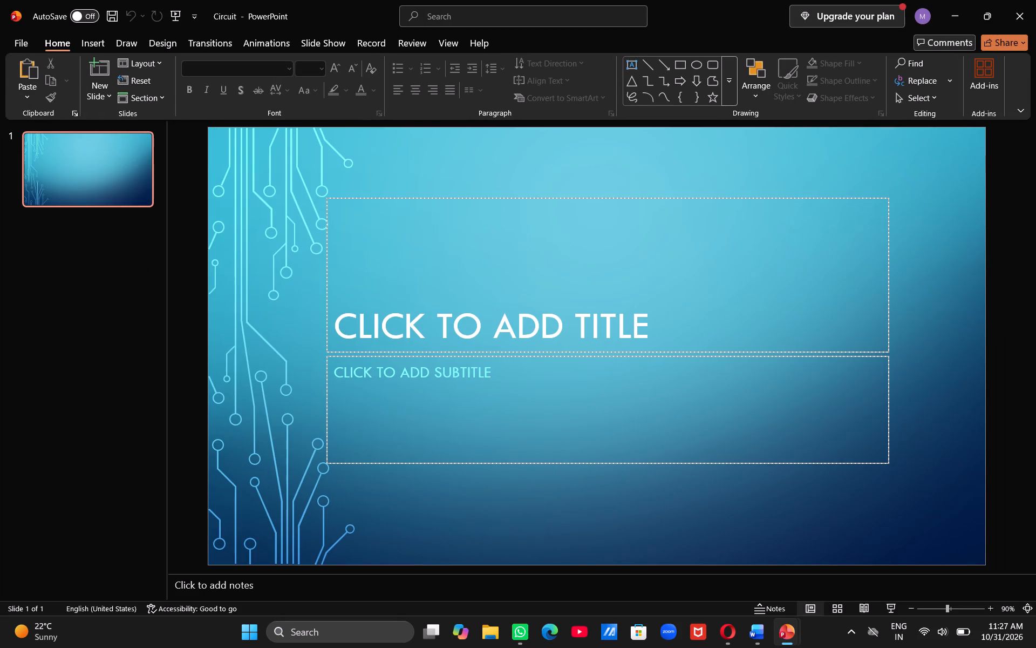
Enter the title slide's heading in the title placeholder, beginning with "LEENA NAIR-CEO CH".
click(393, 249)
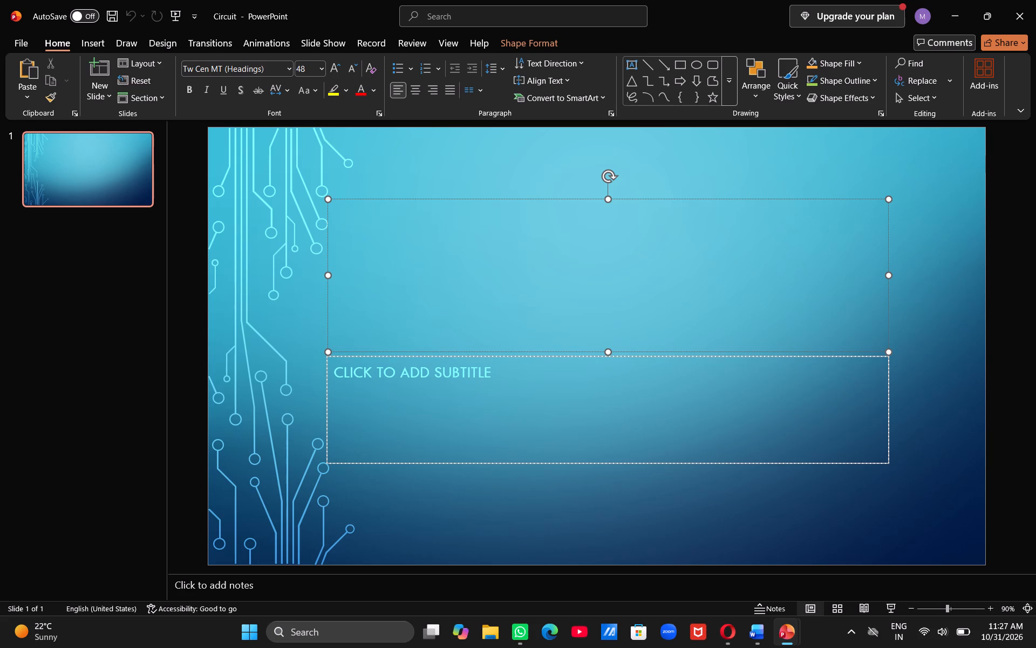
key(l)
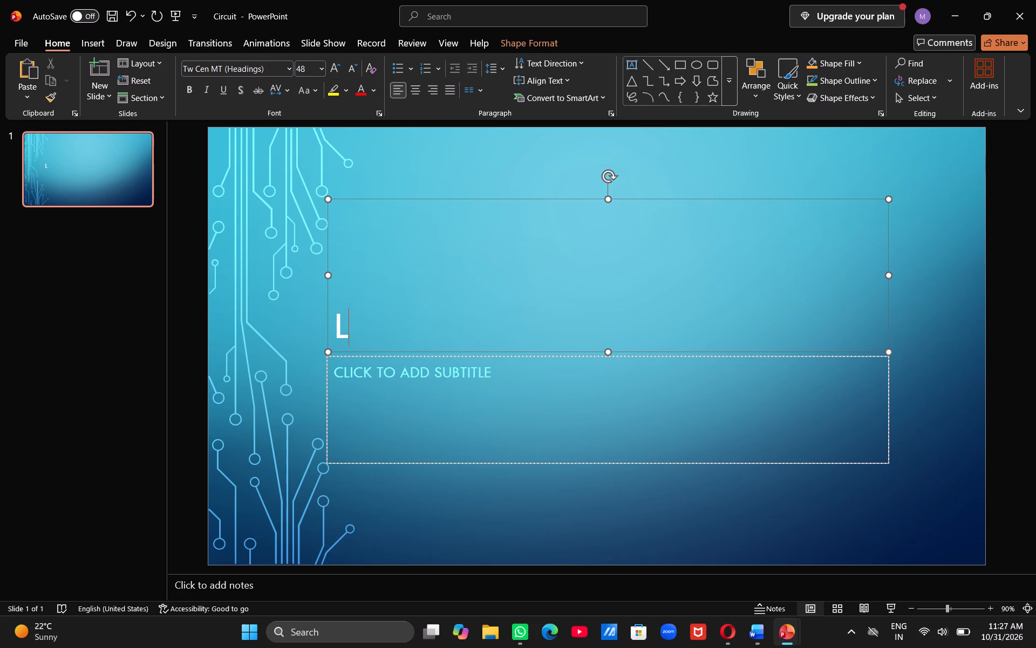
text(EENA)
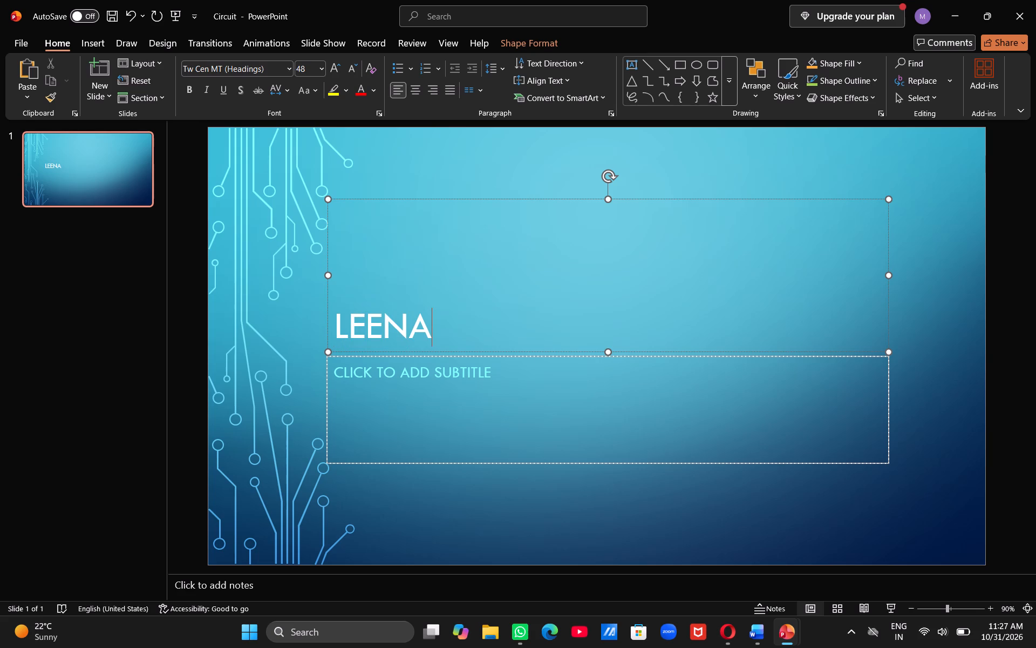
key(space)
text(NAIR)
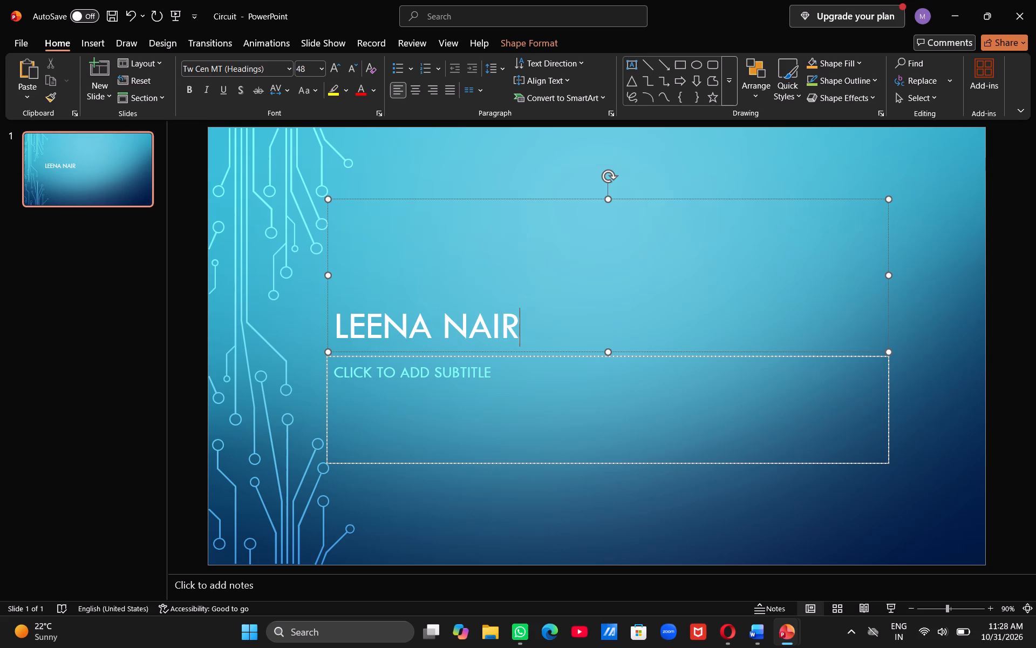
key(minus)
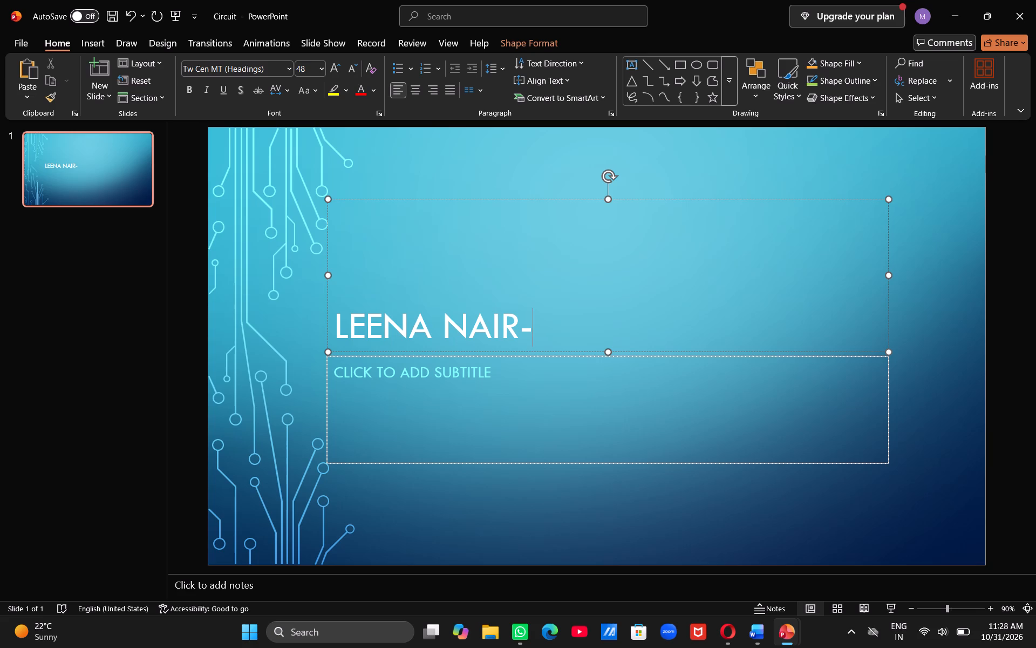
text(CEO)
key(space)
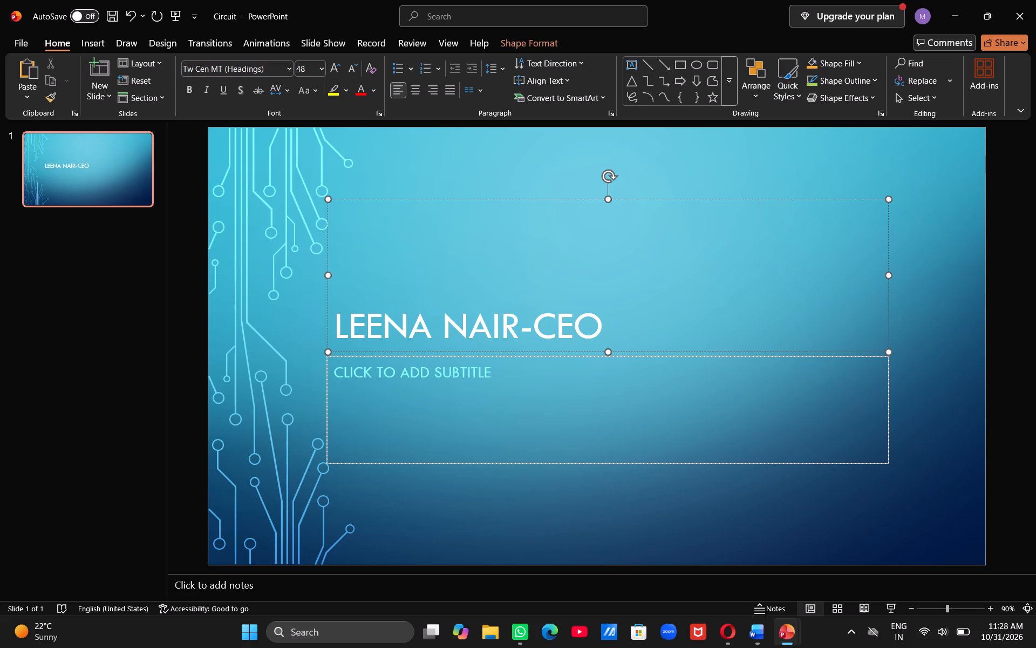
text(CN)
key(BackSpace)
key(h)
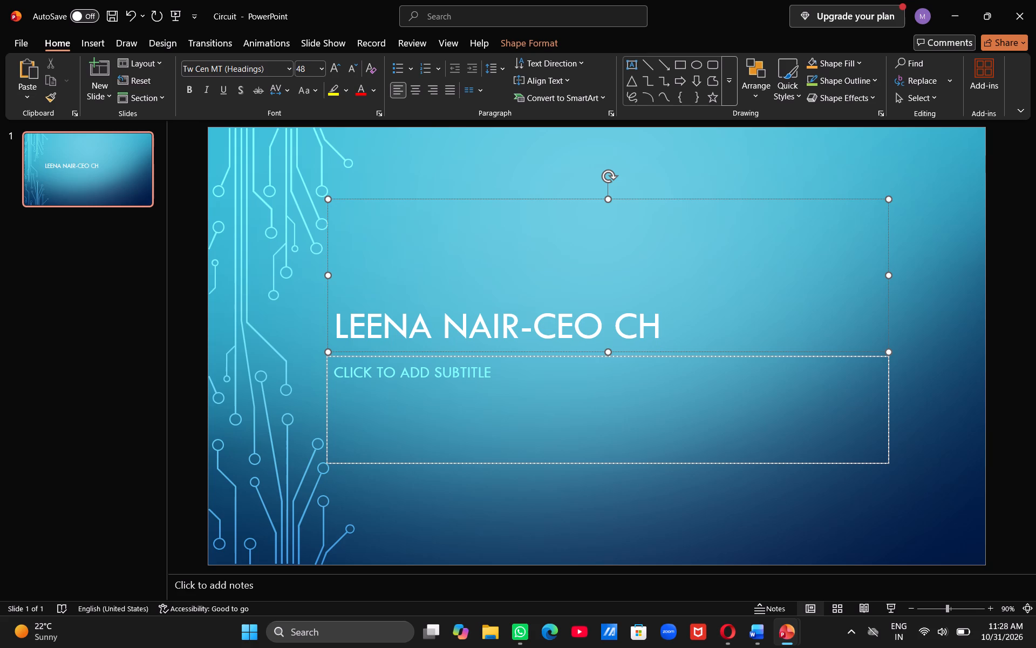
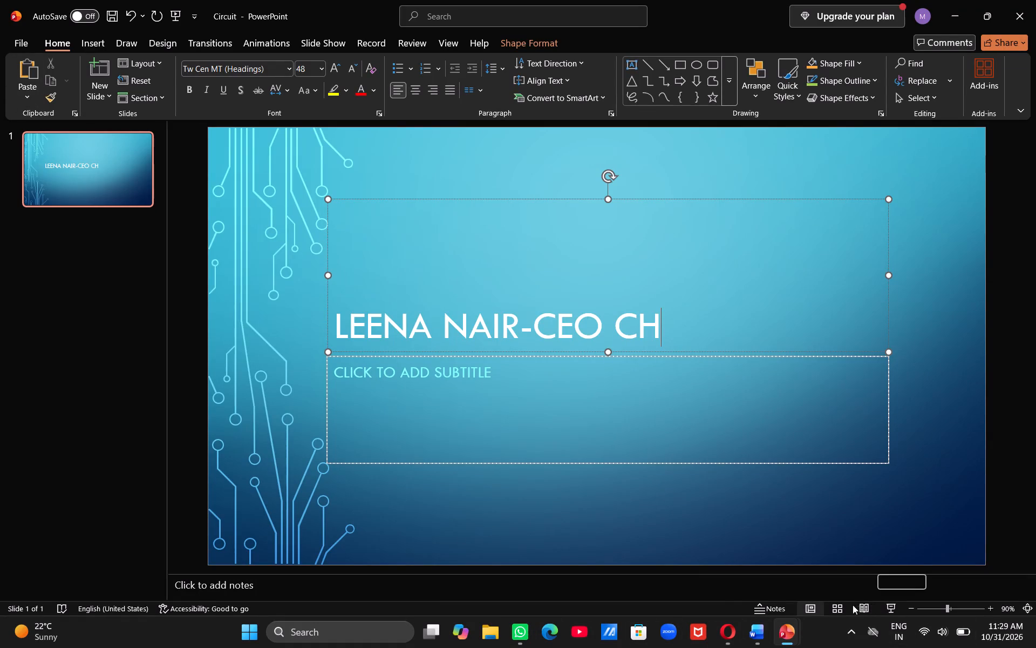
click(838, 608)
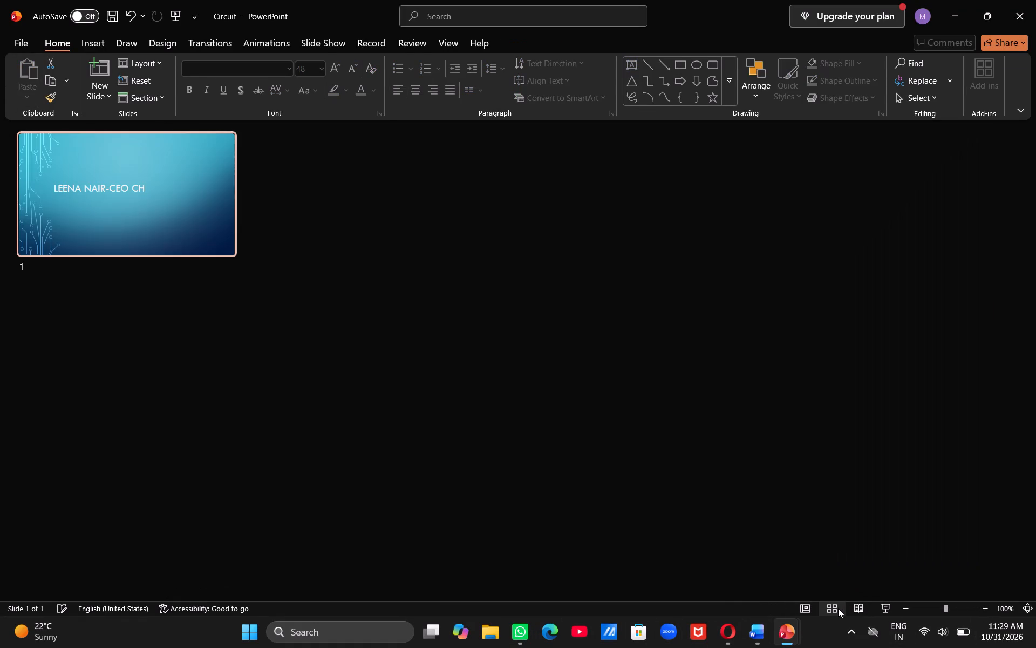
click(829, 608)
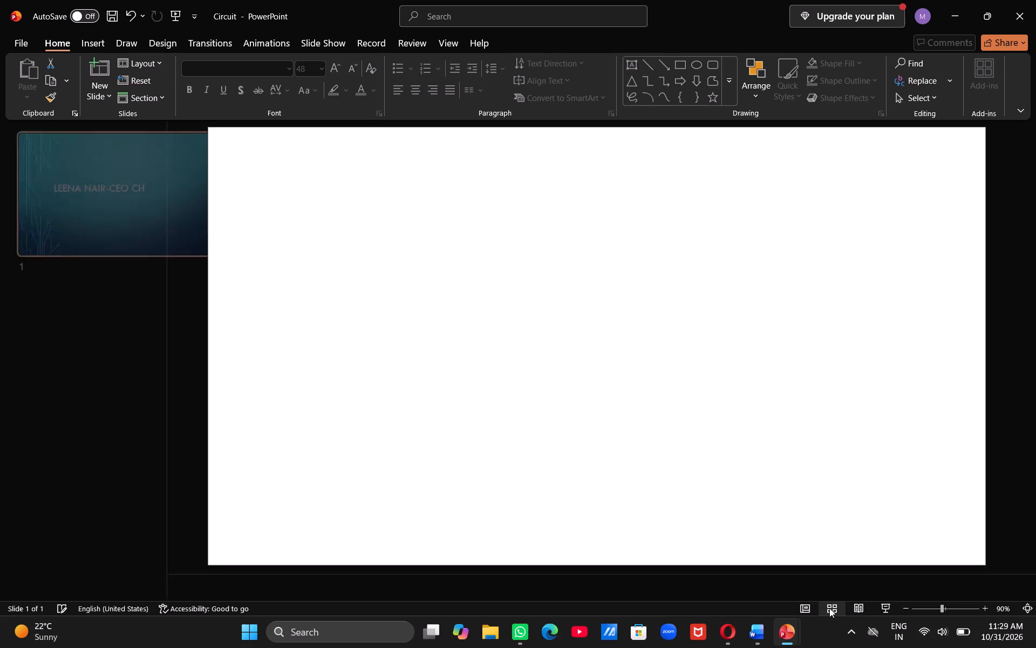
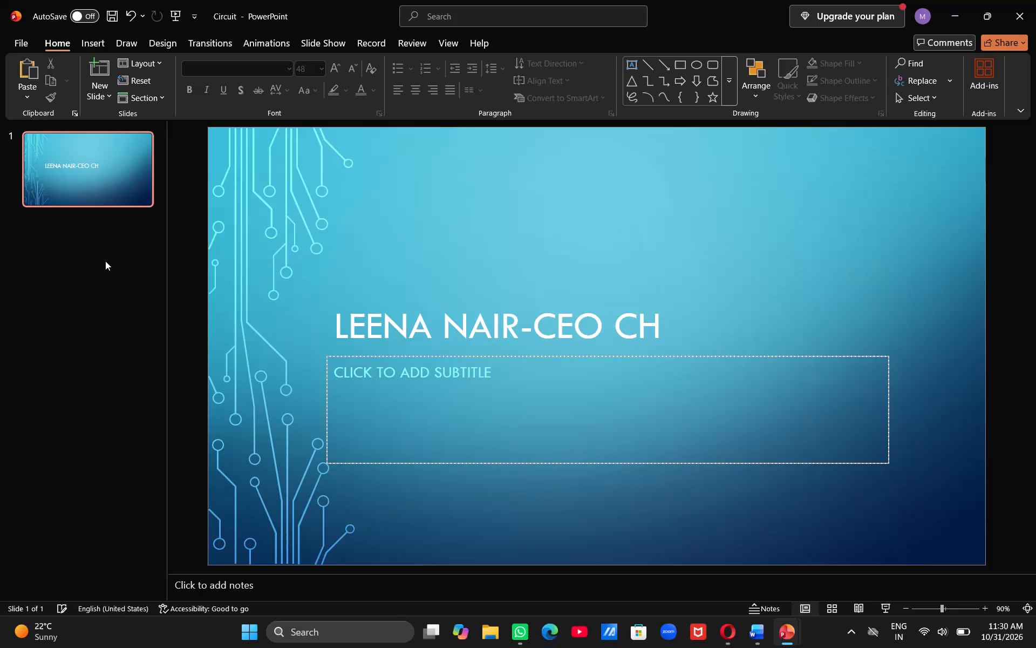
Complete the title on the title slide so it reads "Leena Nair-CEO Chanel".
click(658, 316)
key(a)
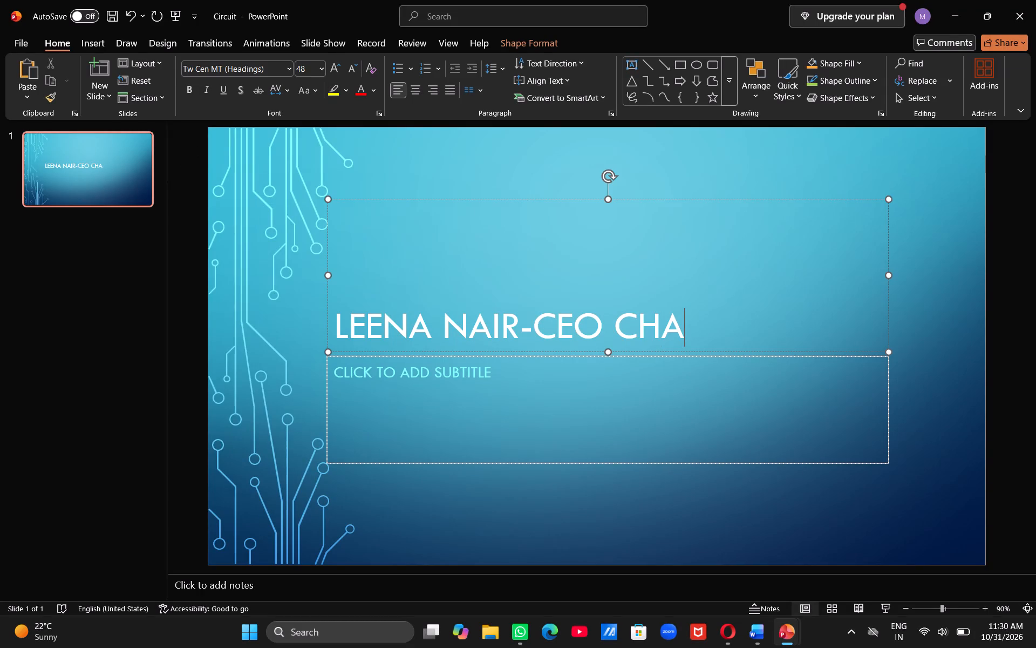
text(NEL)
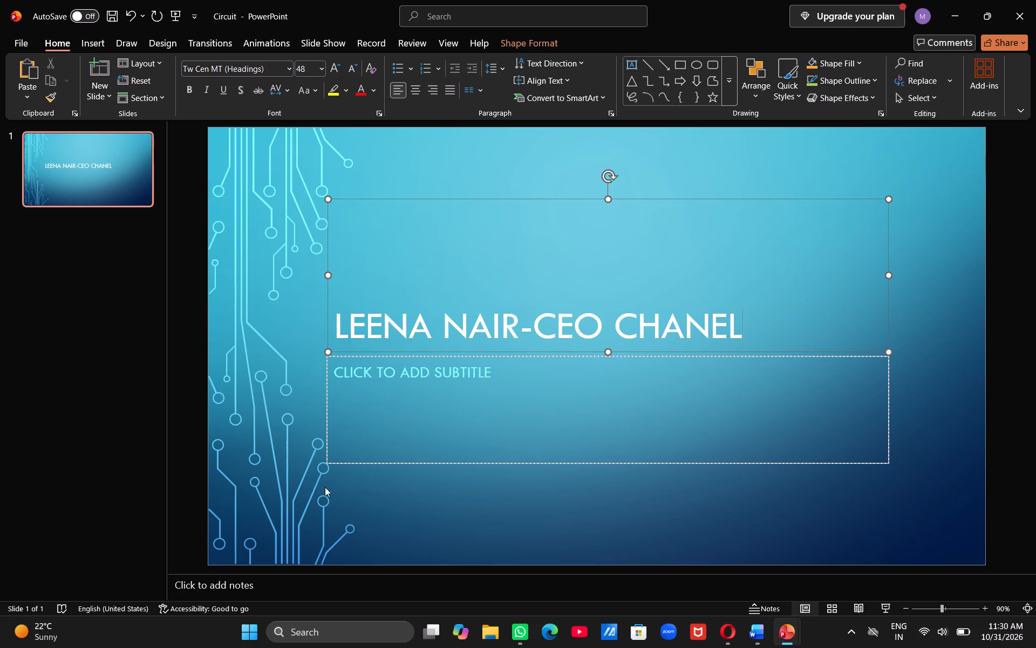
Enter the presenter's name in the subtitle placeholder as its first line, prefixed with "Name-".
click(366, 385)
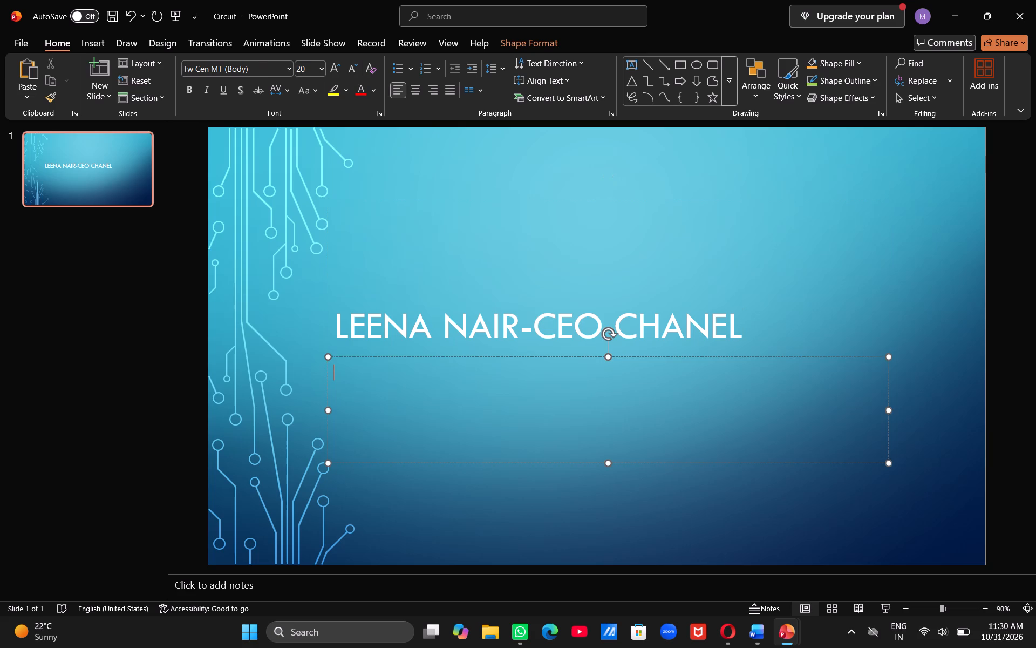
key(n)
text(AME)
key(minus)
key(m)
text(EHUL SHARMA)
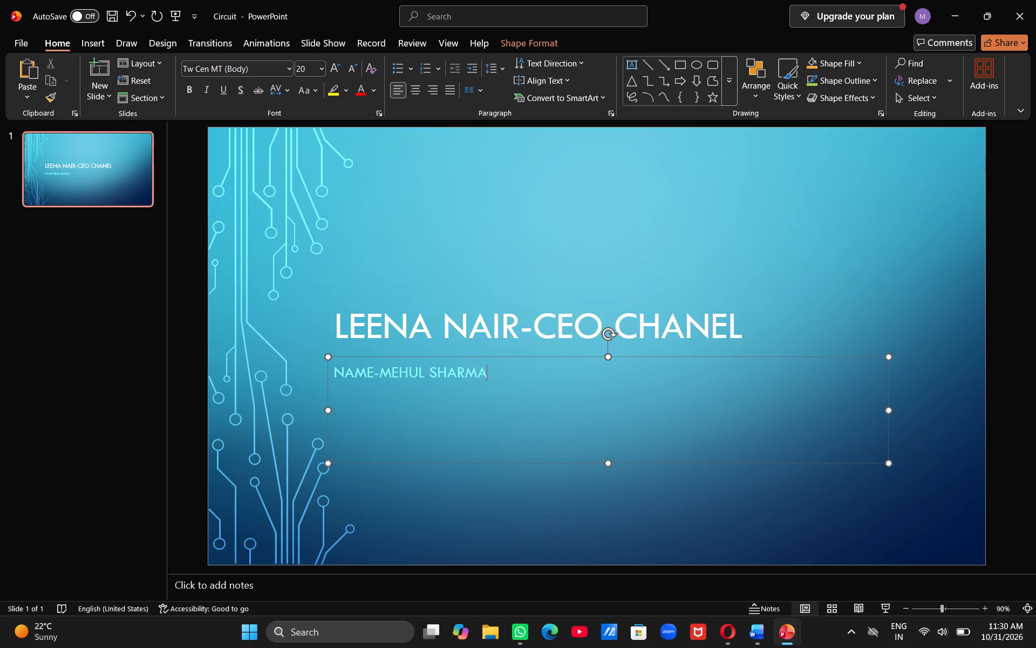
Add a second subtitle line with the presenter's student ID prefixed by "UID-", followed by a new empty line.
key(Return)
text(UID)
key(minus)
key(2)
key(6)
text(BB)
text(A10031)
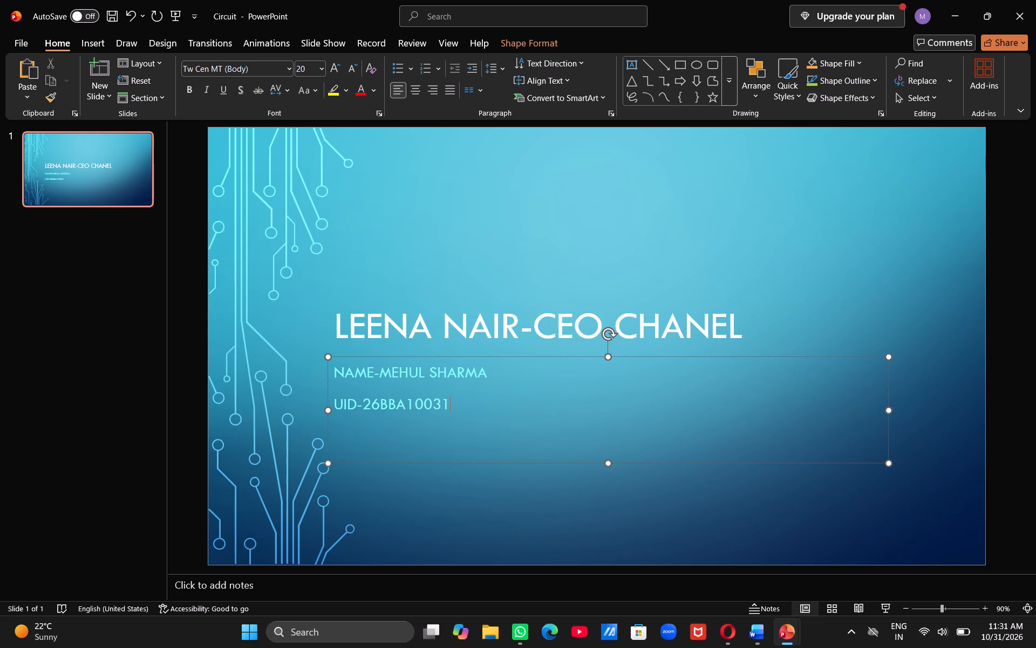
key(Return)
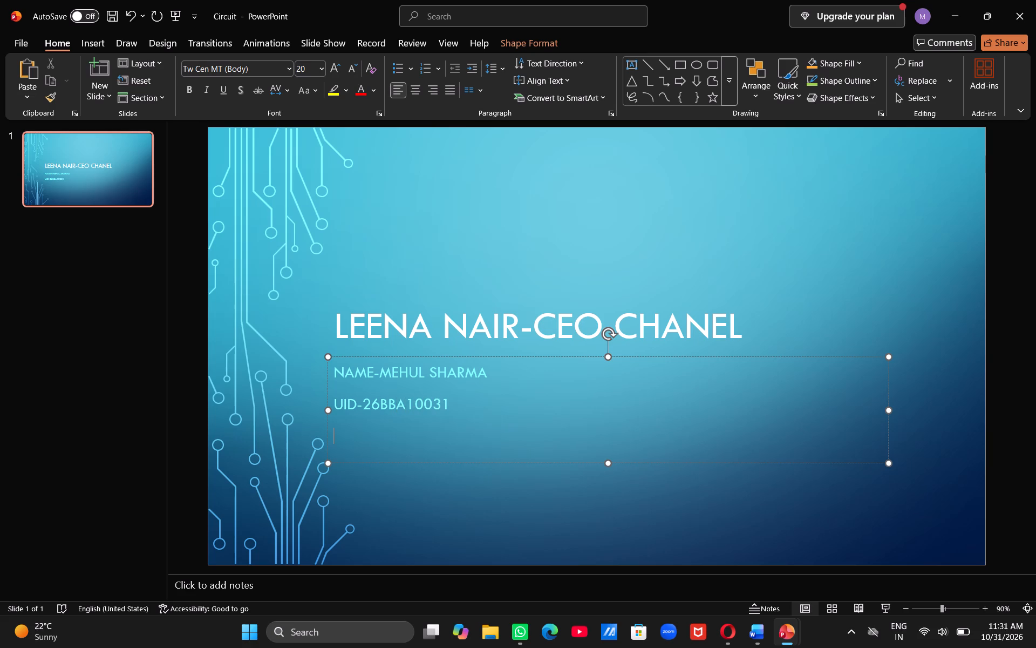
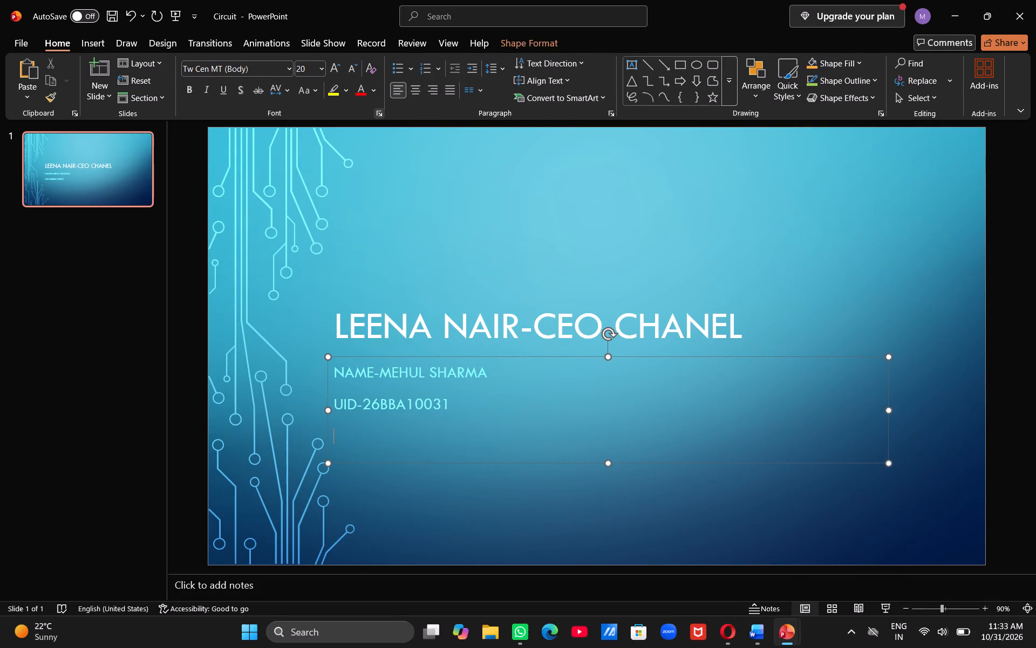
Add "Section/101" as the third line of the title slide's subtitle.
click(358, 417)
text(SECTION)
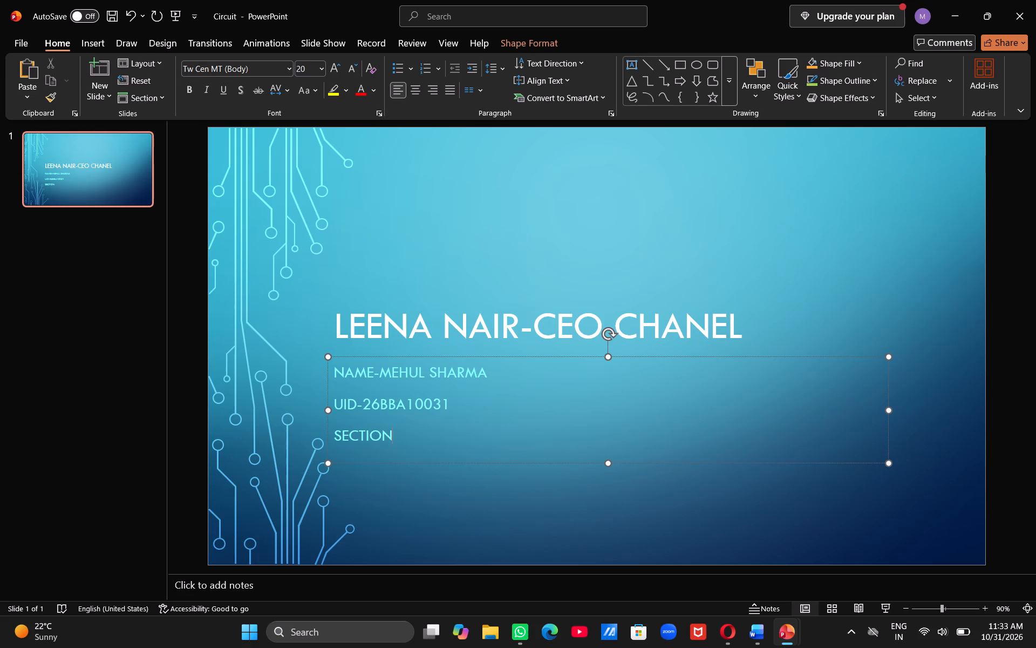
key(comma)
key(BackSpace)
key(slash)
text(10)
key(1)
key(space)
click(335, 460)
Extend the subtitle placeholder downward to make room for more lines below the section line.
drag(607, 466, 607, 489)
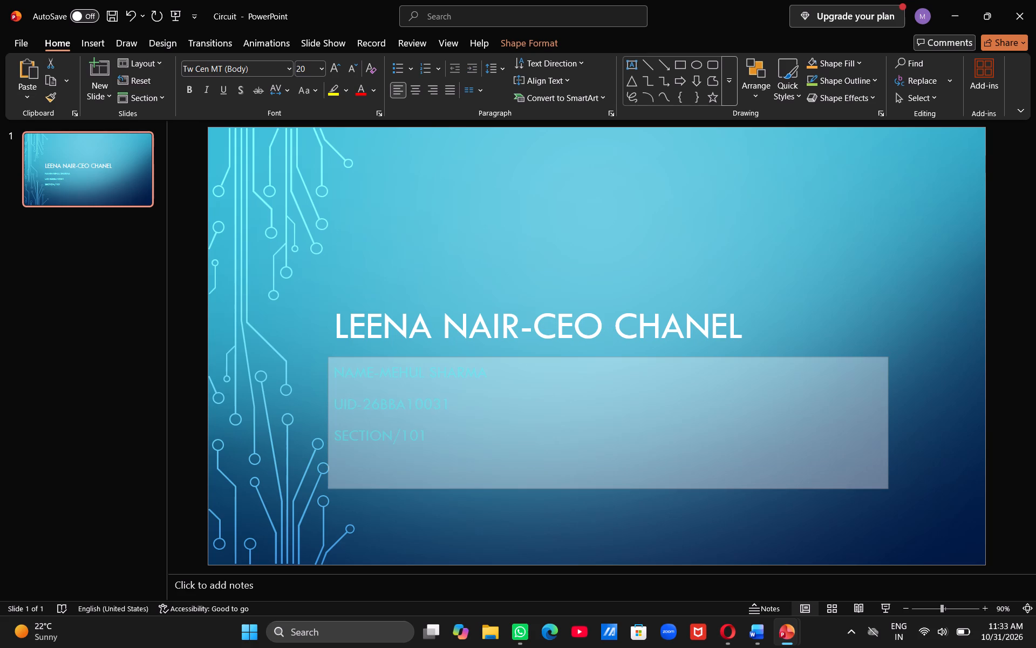
drag(607, 489, 612, 507)
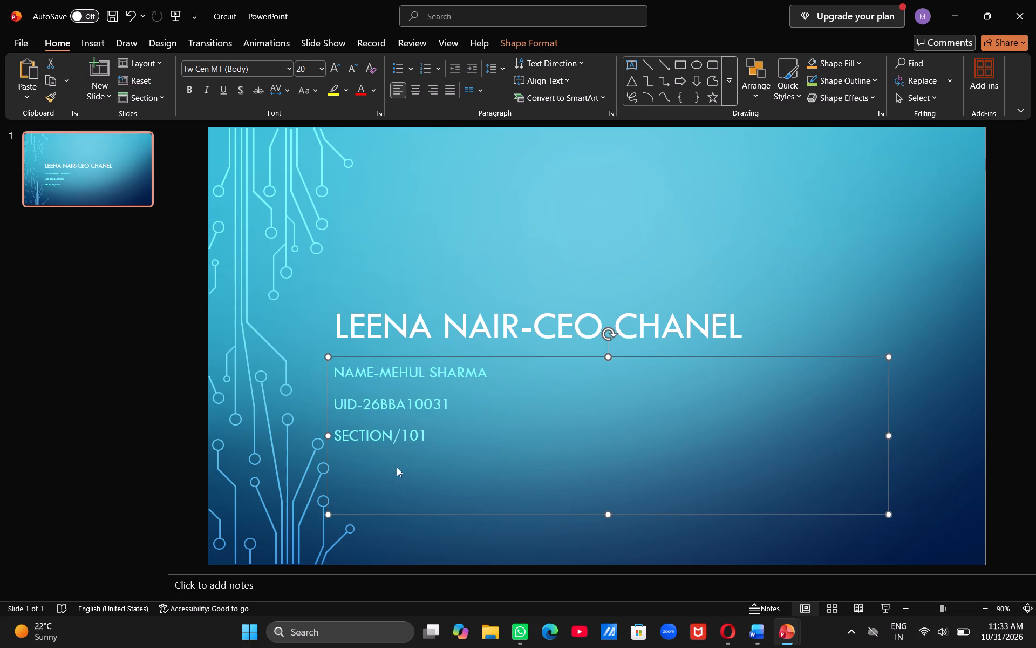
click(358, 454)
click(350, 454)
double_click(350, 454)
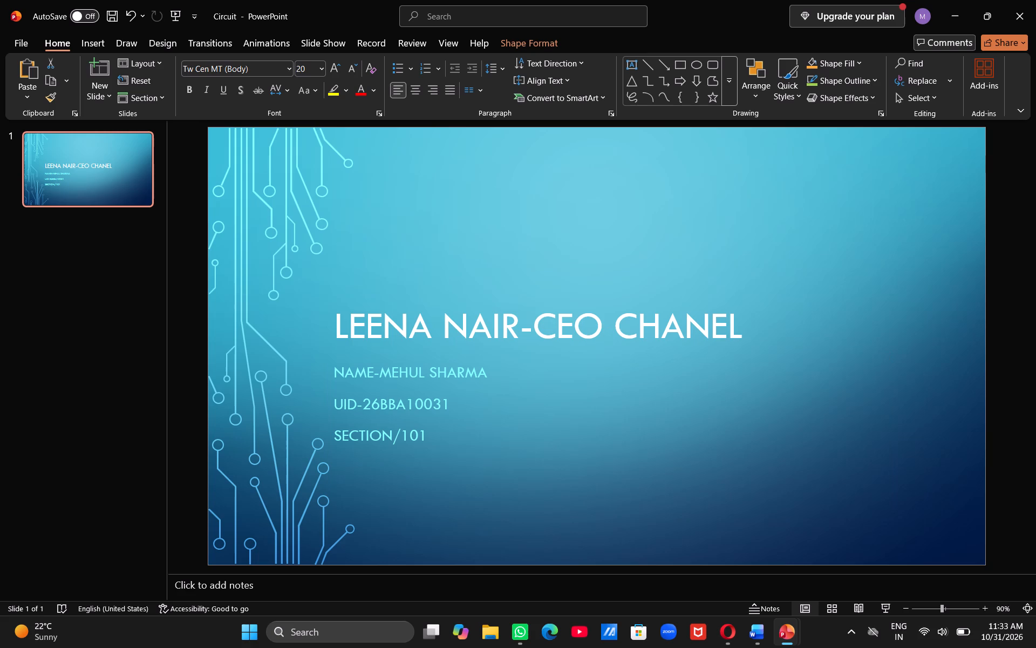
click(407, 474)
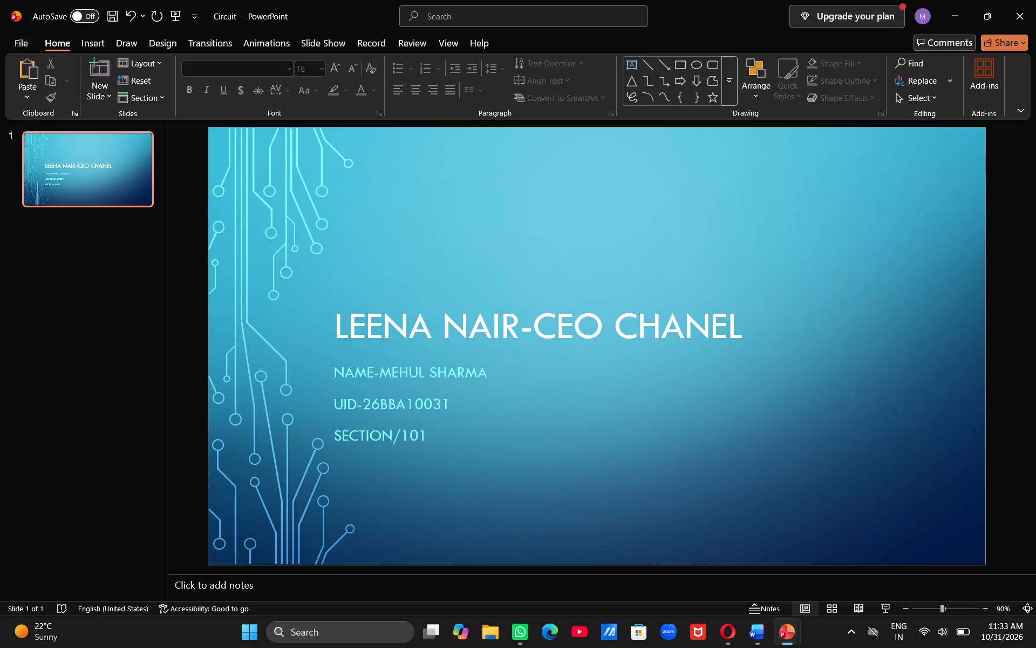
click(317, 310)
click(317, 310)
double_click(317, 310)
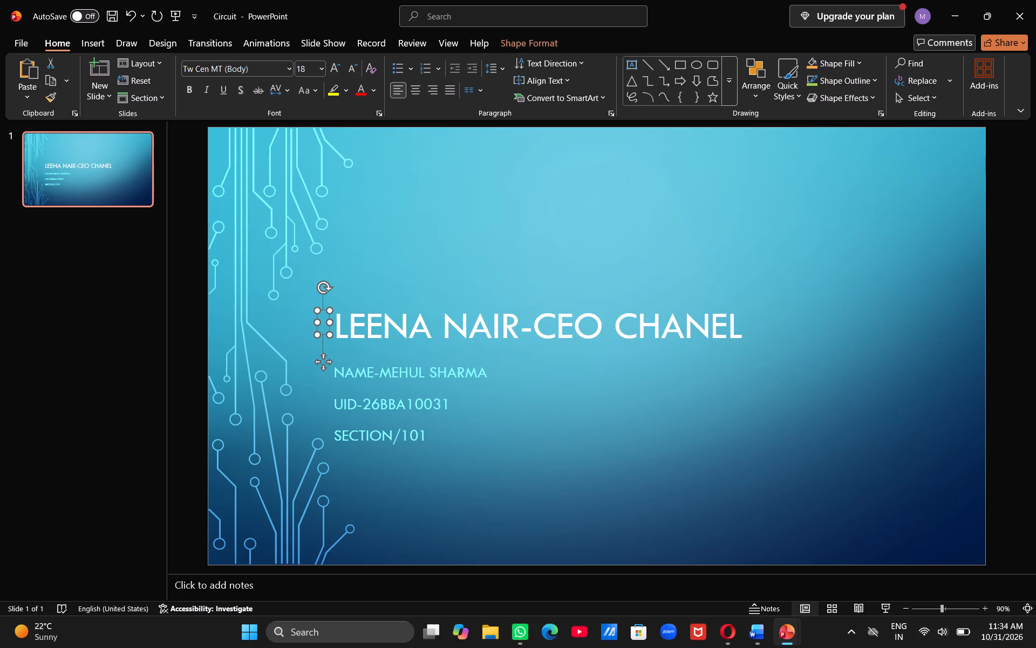
Move the title "Leena Nair-CEO Chanel" slightly down and to the left, just above the subtitle lines.
drag(333, 340, 342, 388)
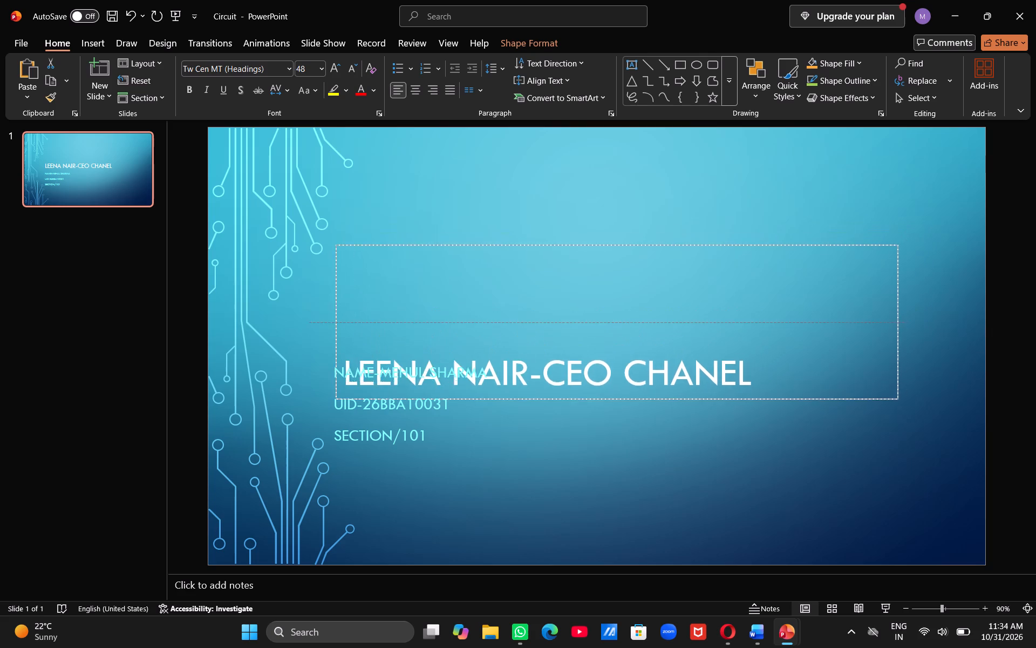
drag(342, 388, 322, 354)
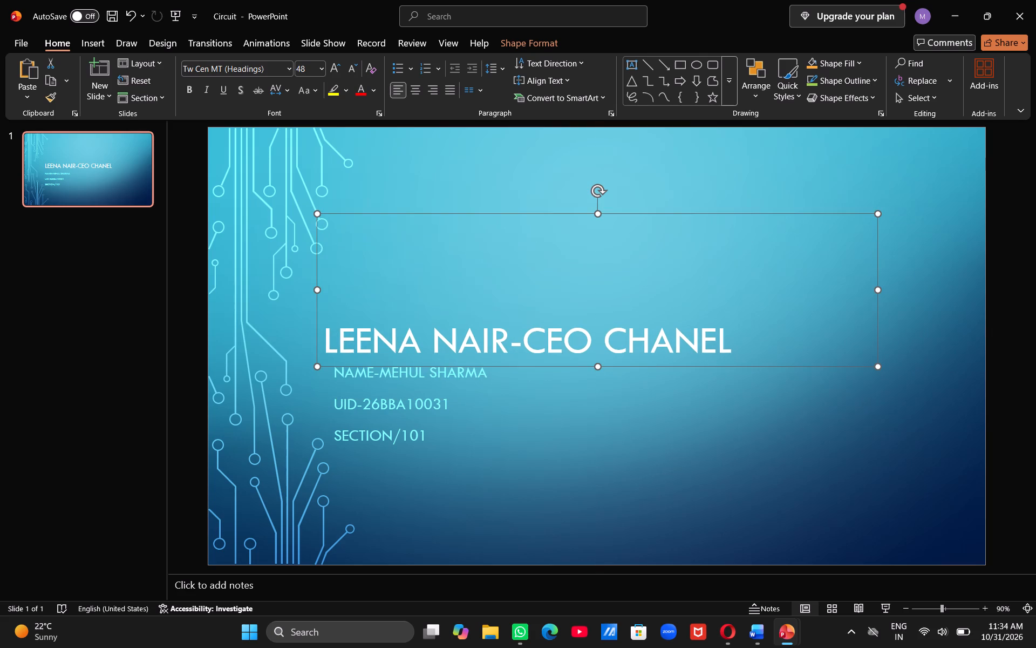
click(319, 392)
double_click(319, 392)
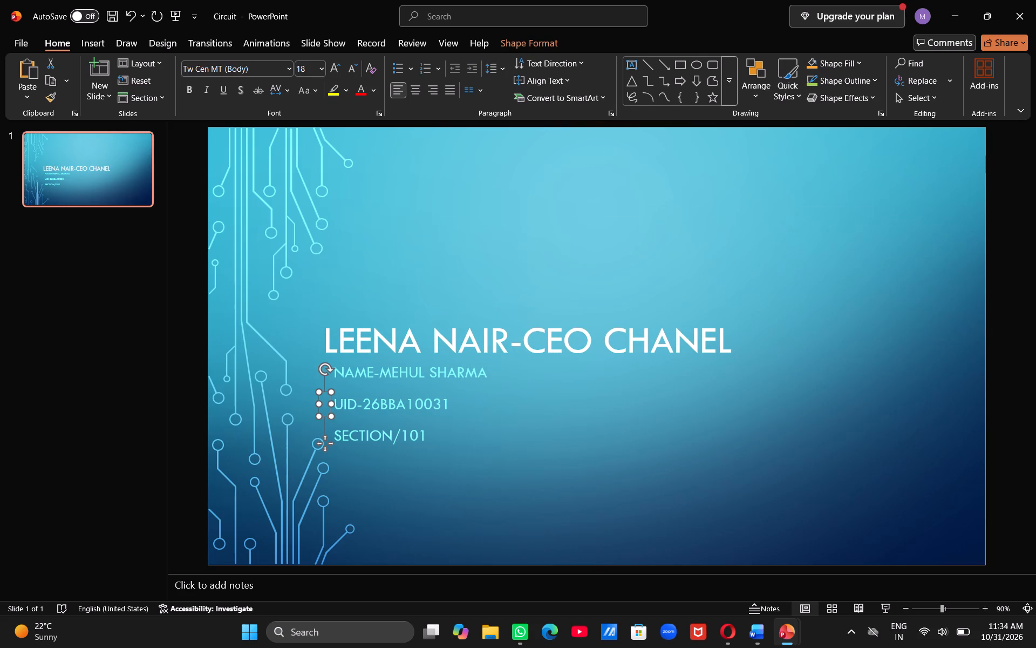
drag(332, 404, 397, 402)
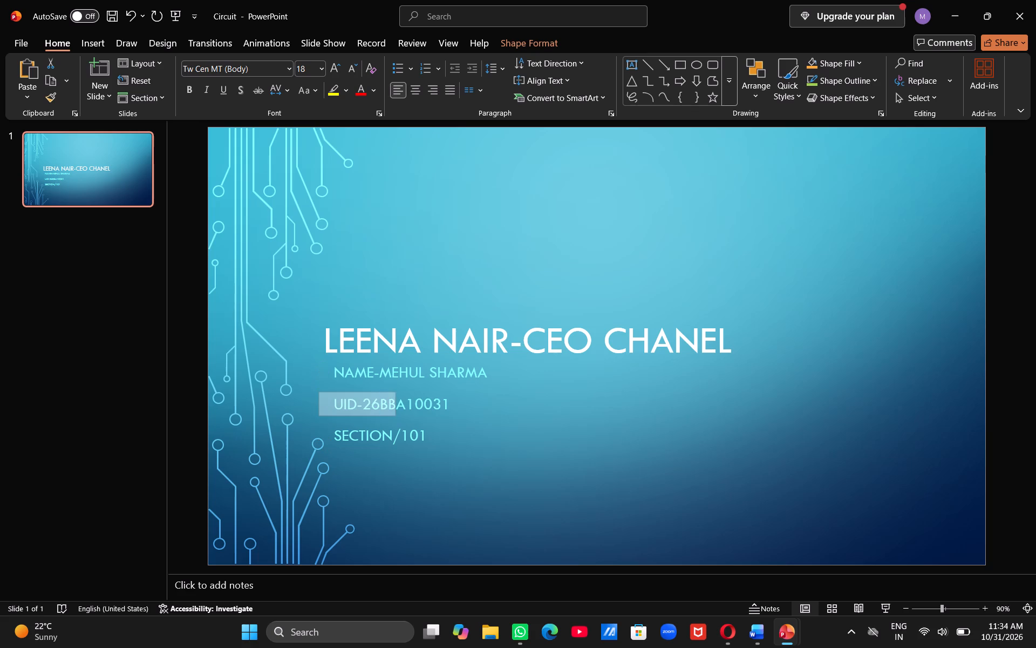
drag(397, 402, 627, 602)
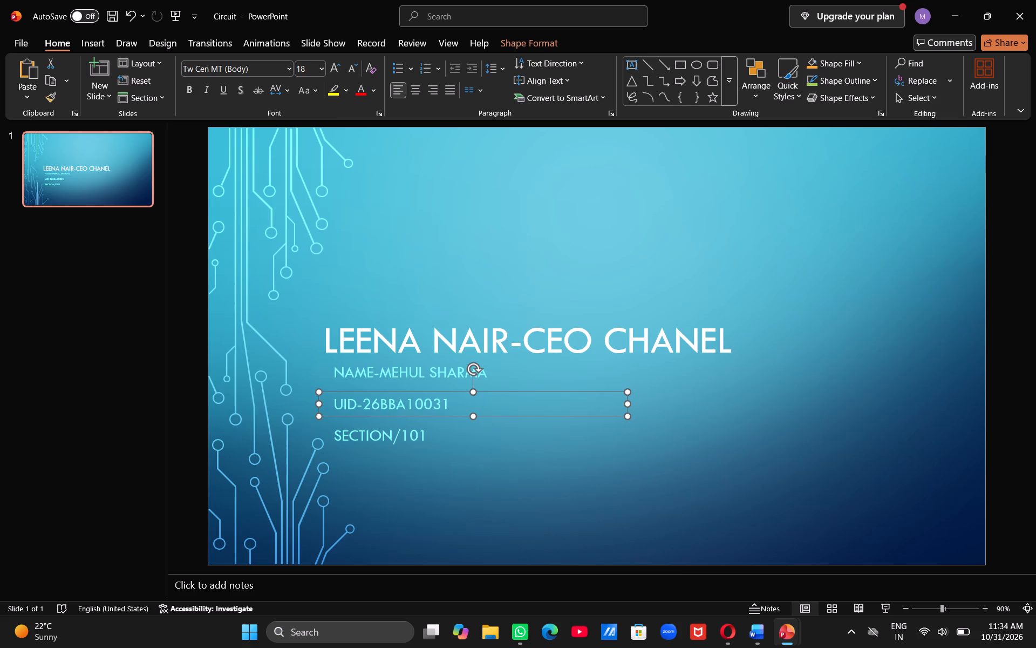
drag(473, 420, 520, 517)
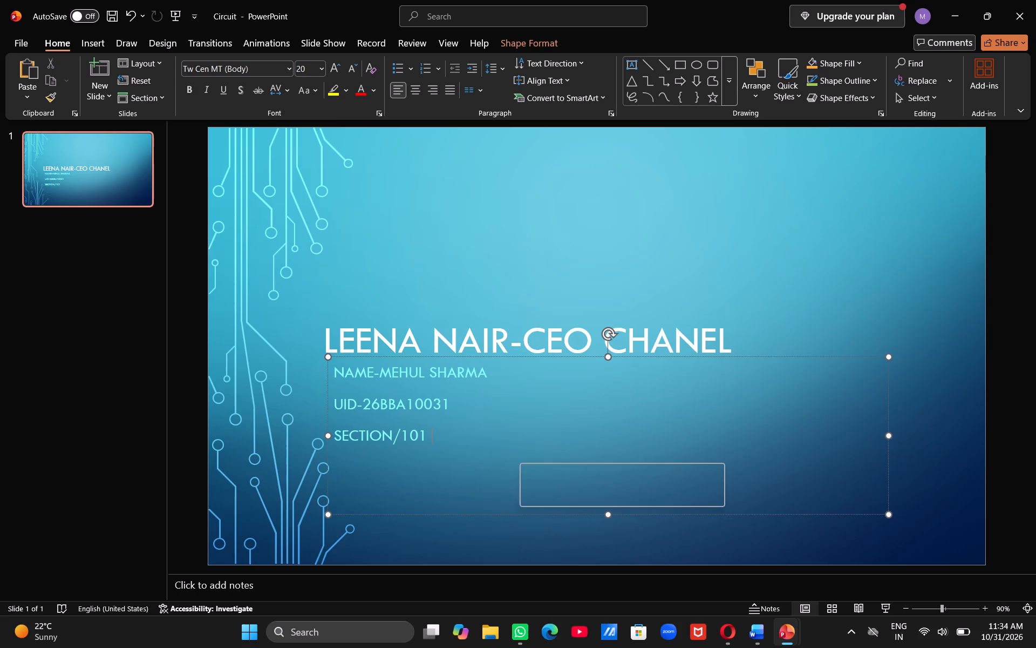
Add a fourth subtitle line with the faculty member's name, prefixed with "Faculty Name-".
key(Return)
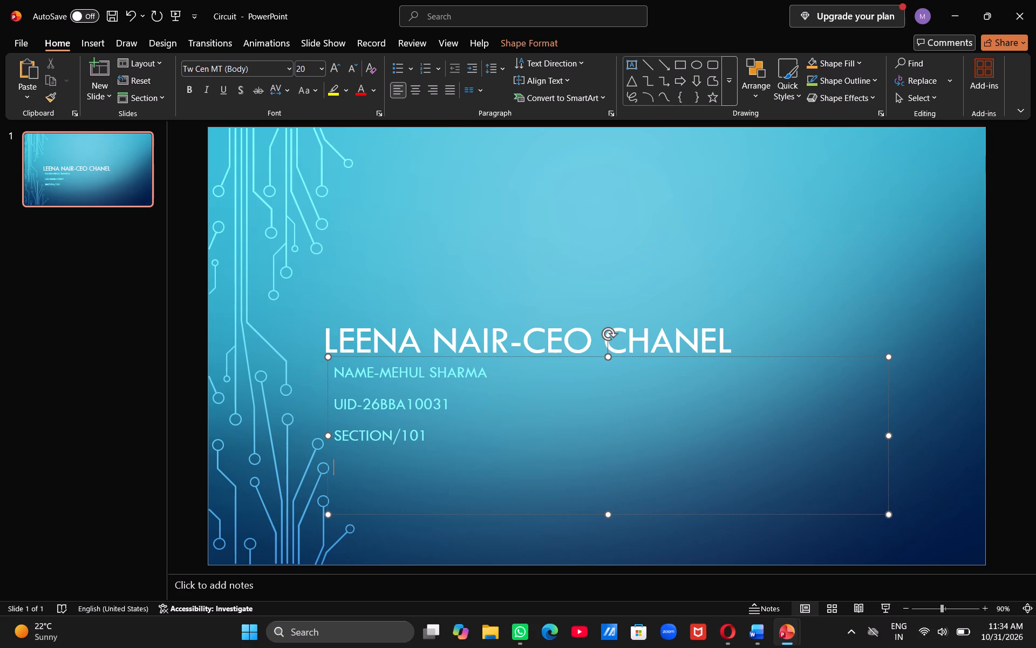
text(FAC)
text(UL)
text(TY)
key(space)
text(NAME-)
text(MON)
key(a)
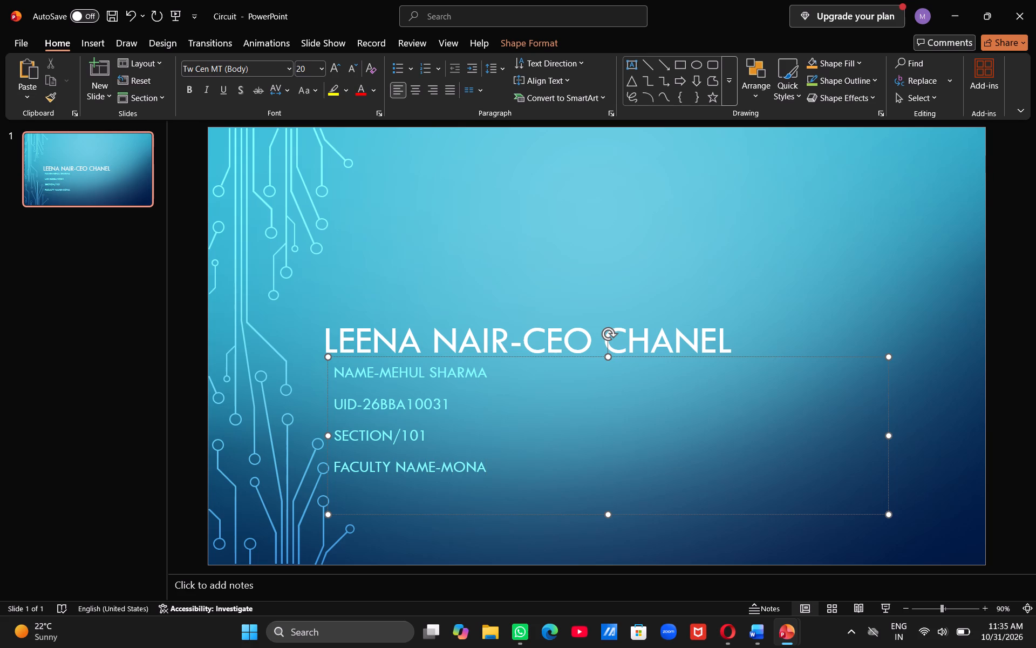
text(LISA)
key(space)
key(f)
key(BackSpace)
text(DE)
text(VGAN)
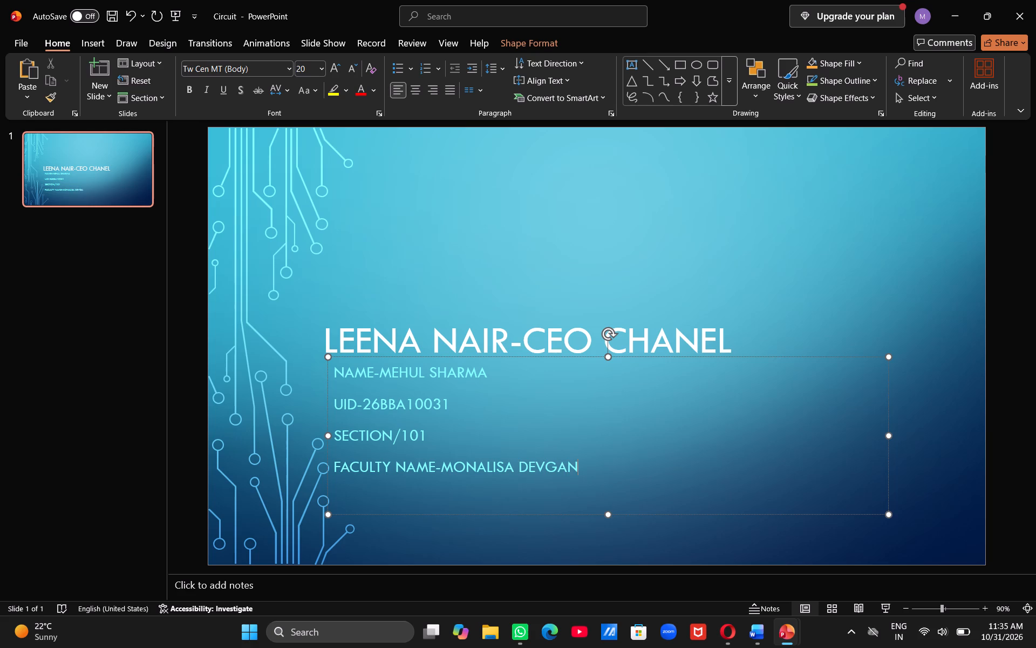
Add a fifth subtitle line reading "Session-2026-27".
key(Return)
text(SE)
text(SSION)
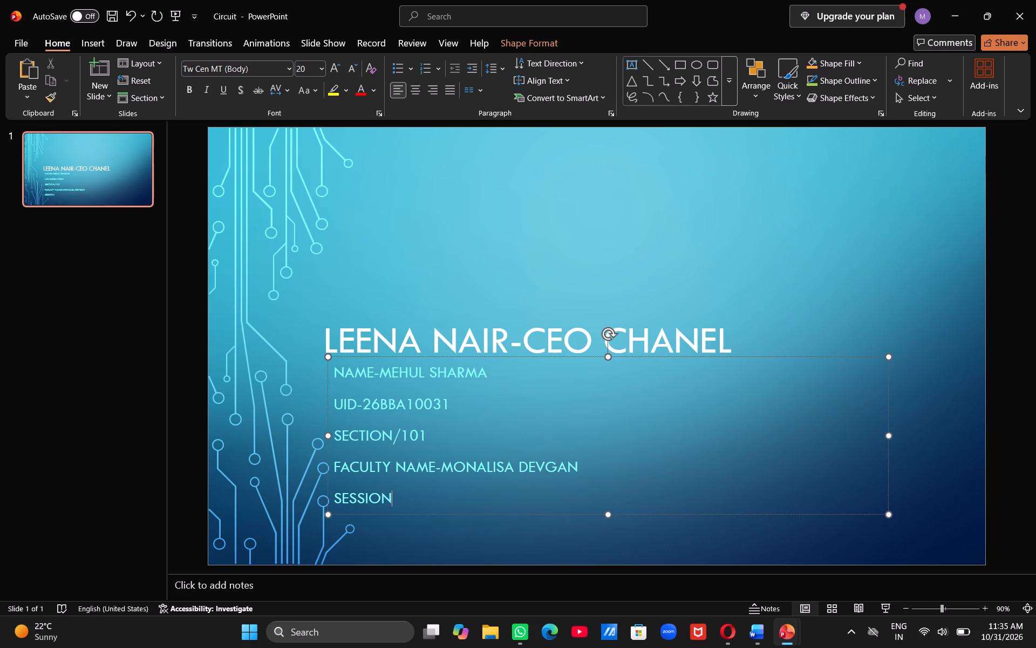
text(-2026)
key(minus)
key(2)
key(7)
Add a sixth subtitle line reading "Program-BBA Flagship", followed by a new empty line.
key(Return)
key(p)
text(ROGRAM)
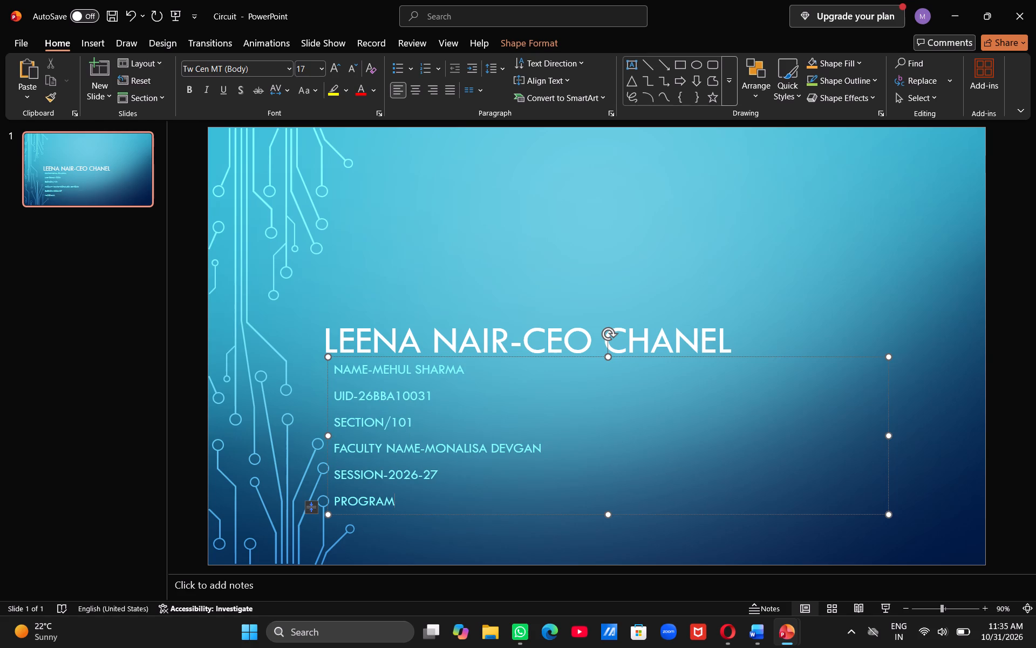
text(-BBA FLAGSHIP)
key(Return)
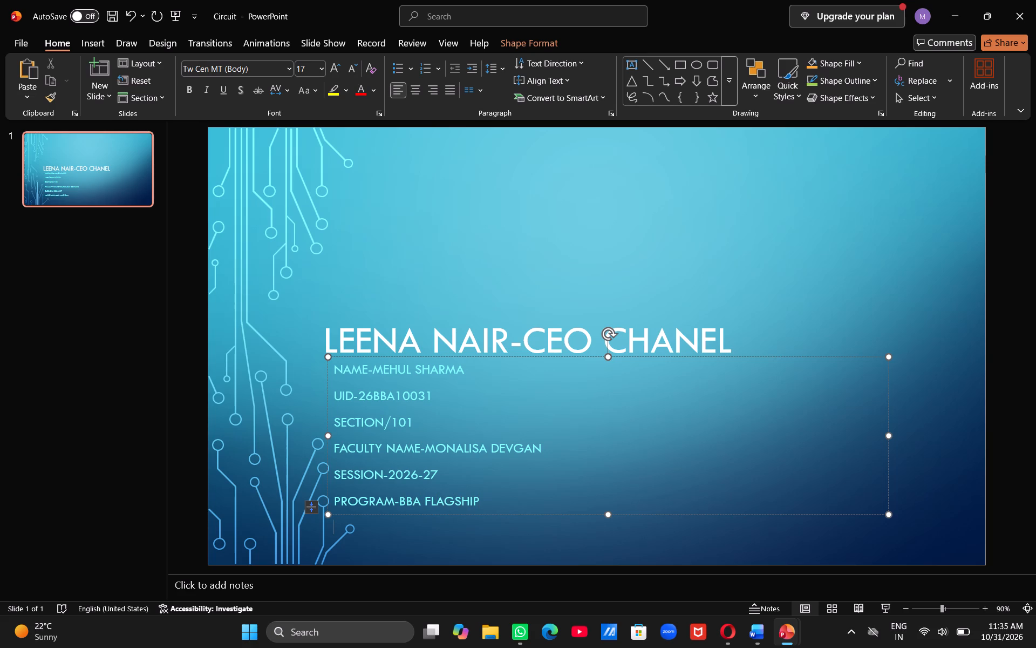
click(478, 502)
key(BackSpace)
key(BackSpace)
key(BackSpace)
key(BackSpace)
key(BackSpace)
key(BackSpace)
key(BackSpace)
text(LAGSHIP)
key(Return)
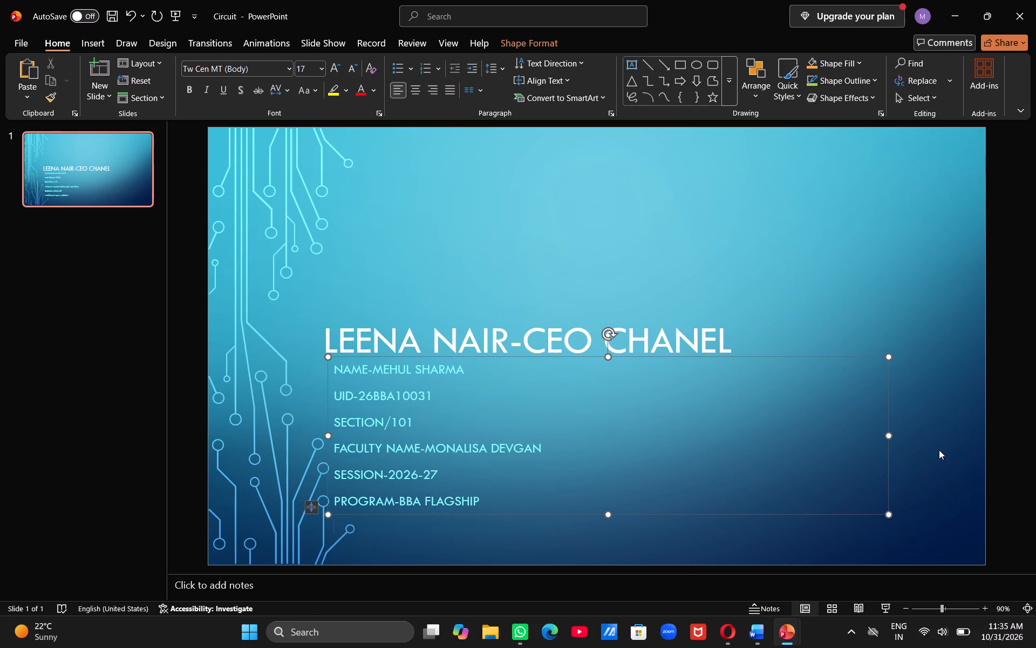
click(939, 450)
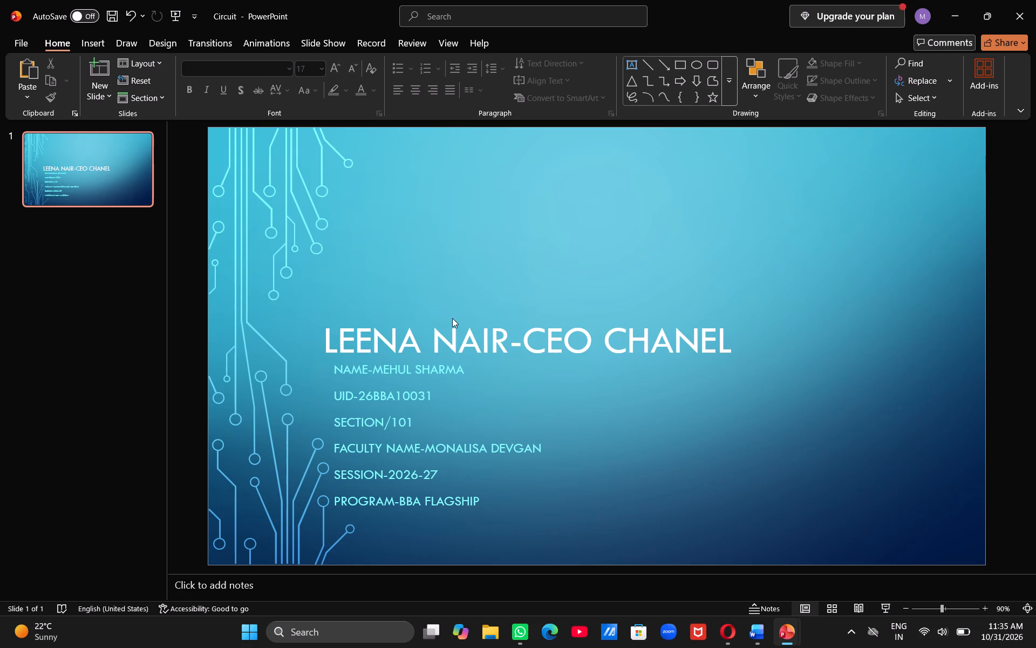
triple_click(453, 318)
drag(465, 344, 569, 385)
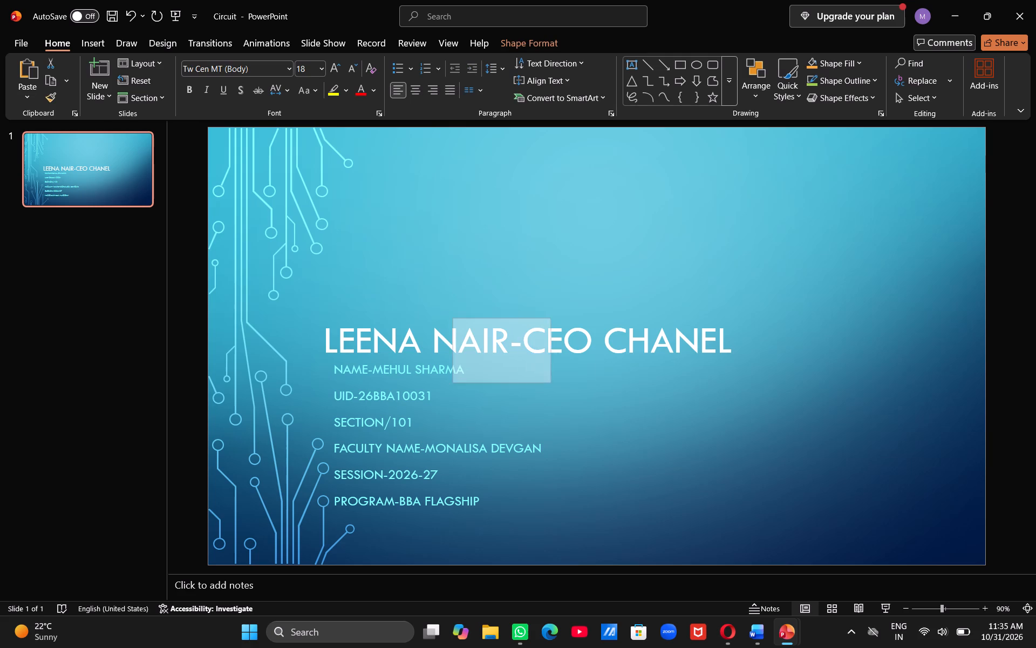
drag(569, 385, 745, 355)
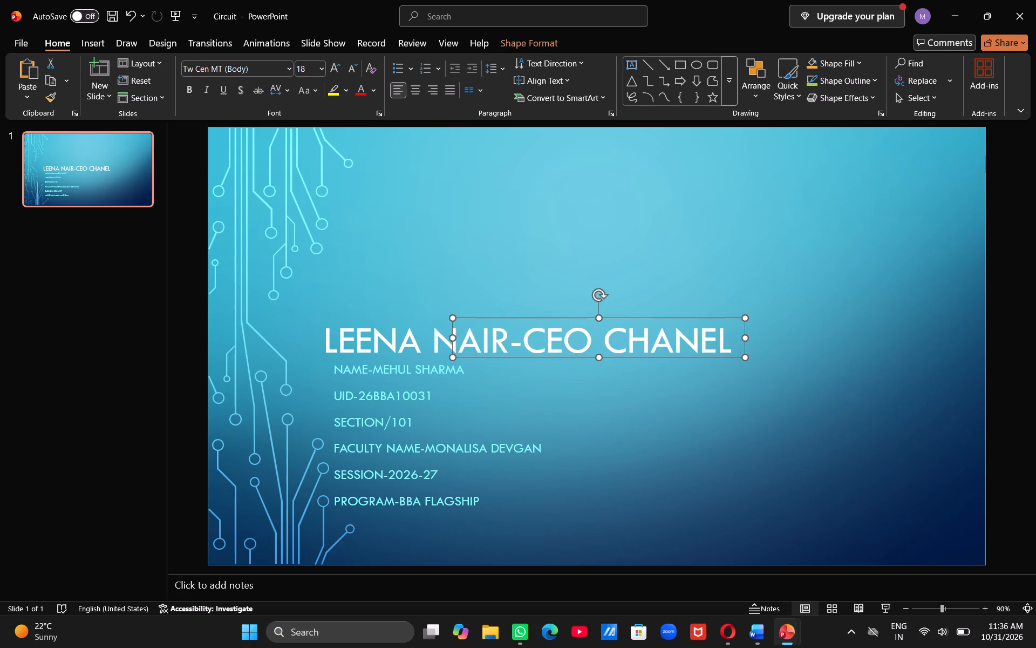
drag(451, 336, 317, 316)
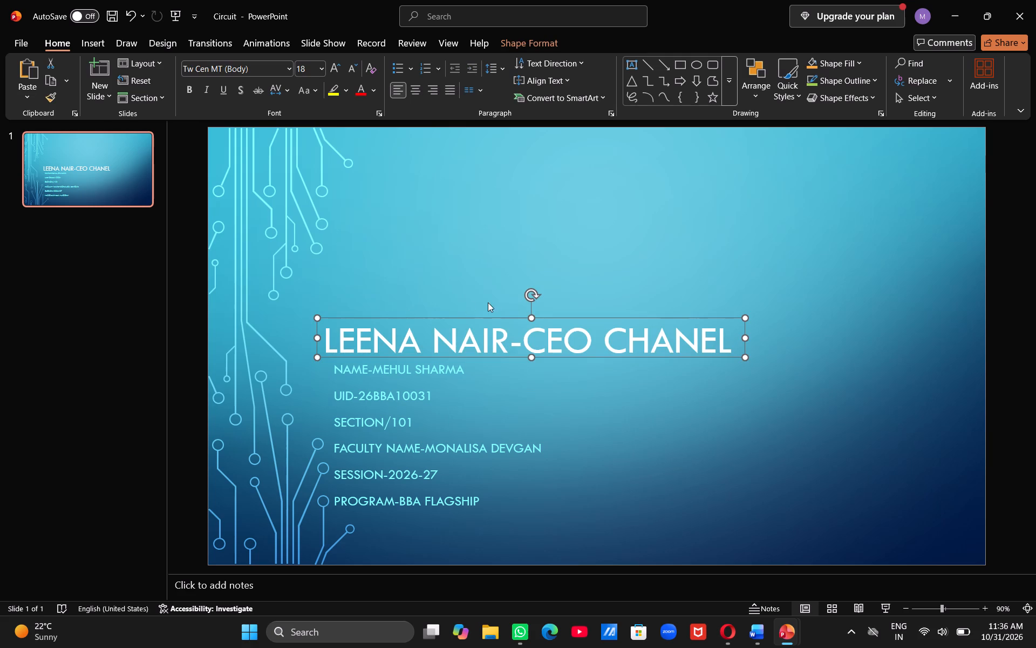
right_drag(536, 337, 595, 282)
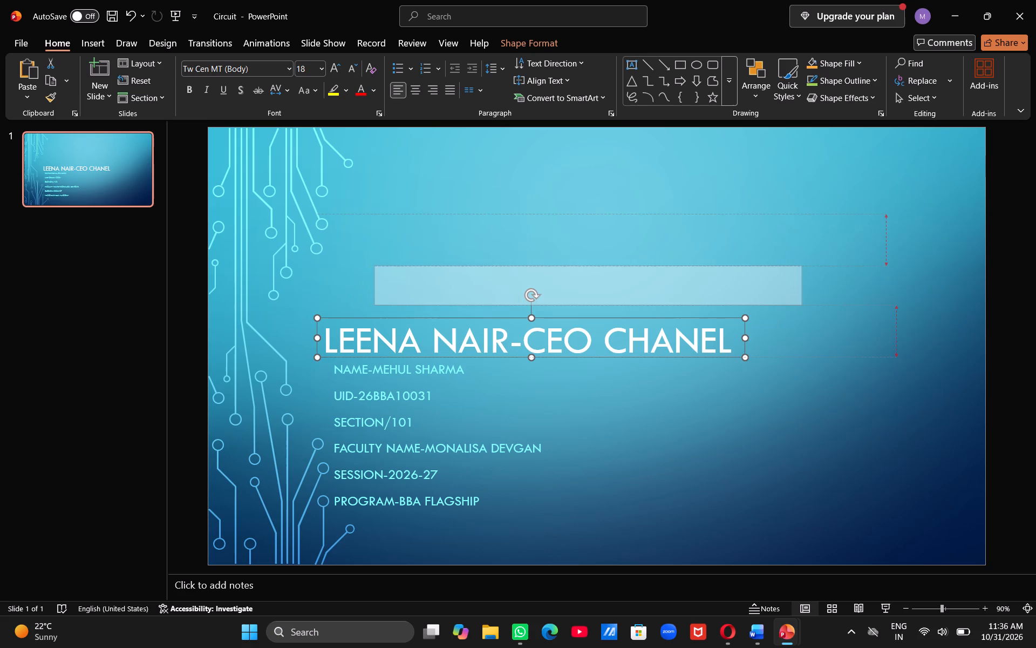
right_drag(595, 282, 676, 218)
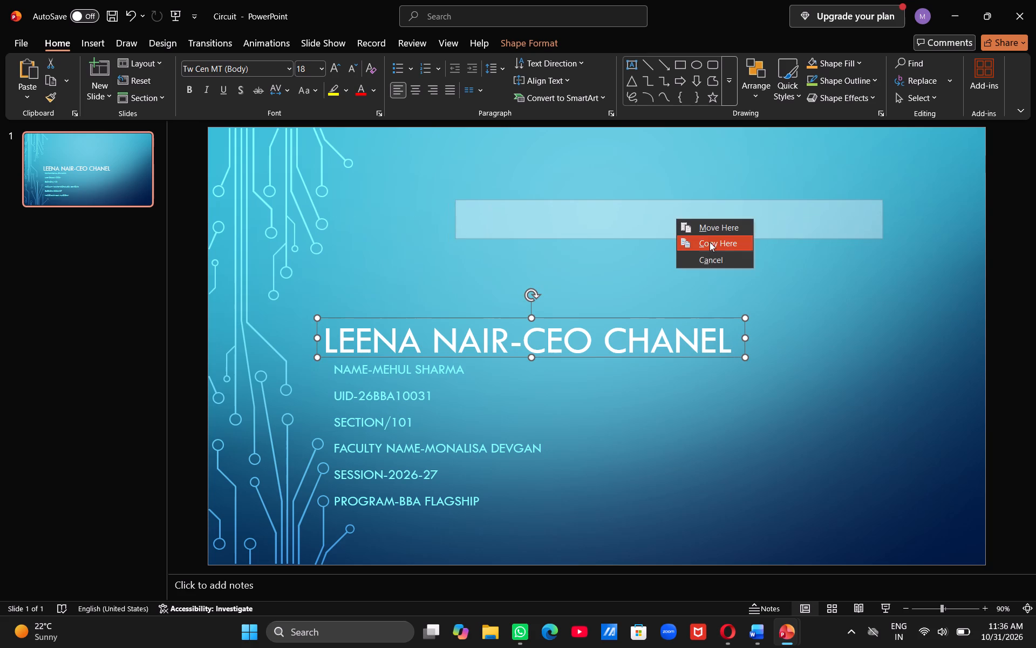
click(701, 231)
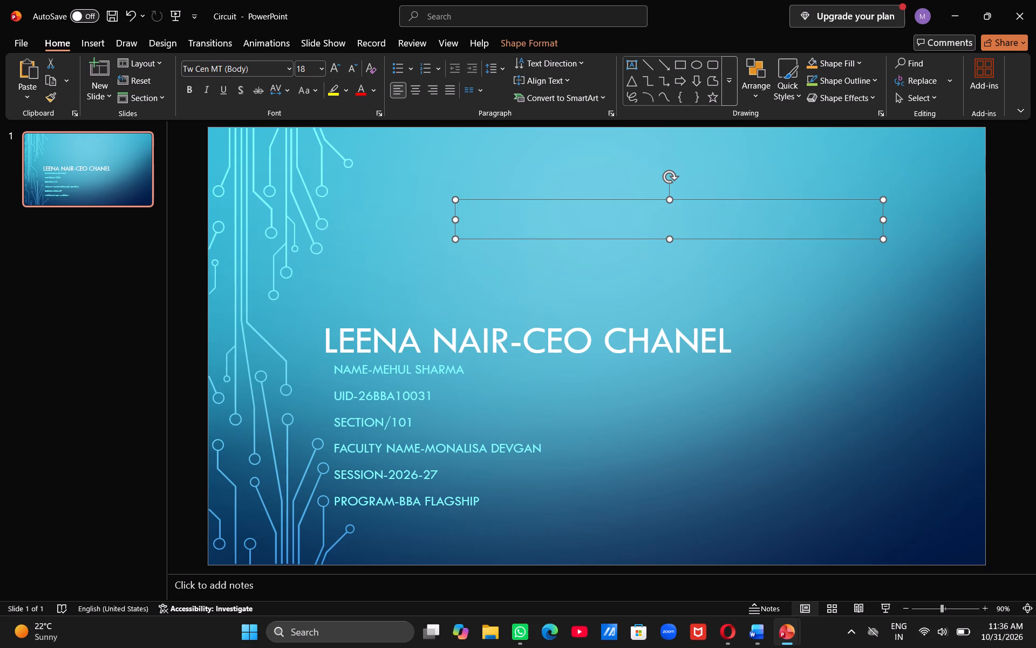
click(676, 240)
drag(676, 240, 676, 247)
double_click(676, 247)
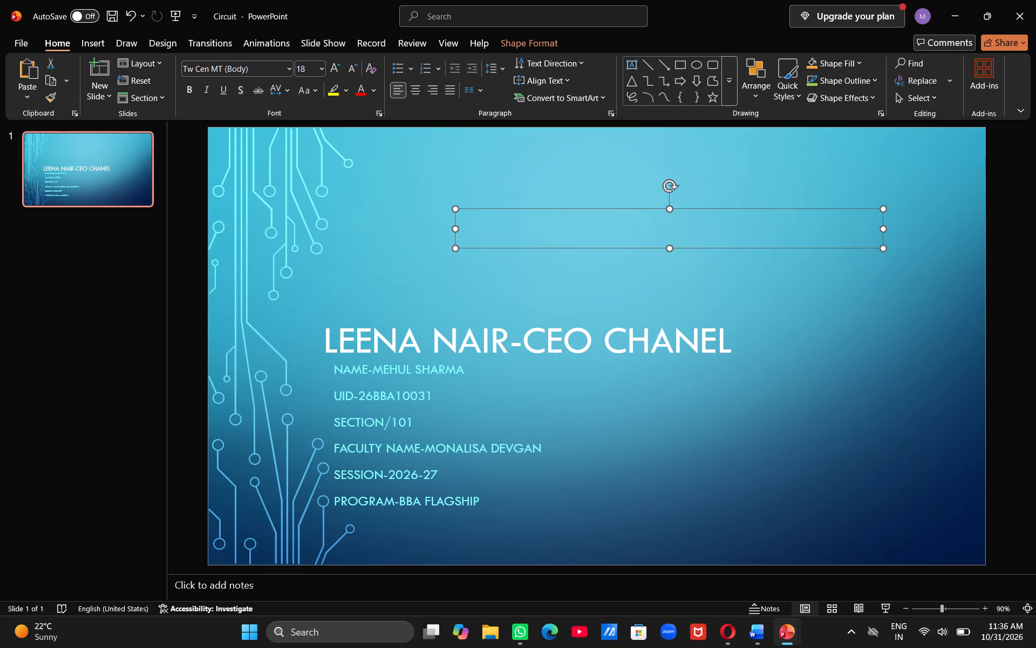
Resize the title box to a shorter, narrower frame in the slide's upper half, well above the subtitle lines.
double_click(442, 334)
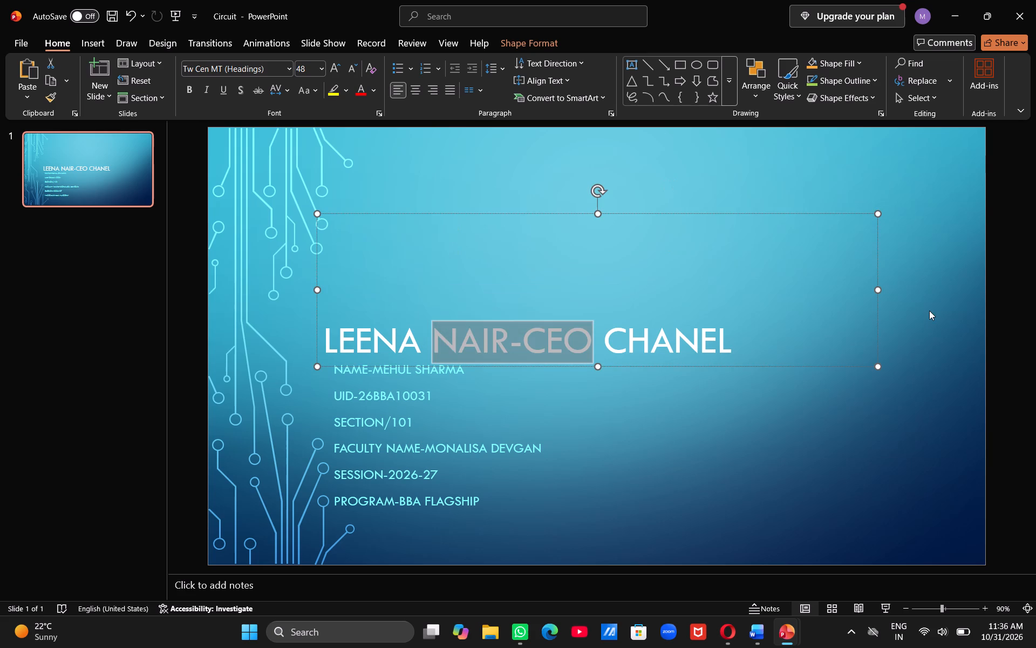
drag(929, 310, 766, 341)
double_click(701, 346)
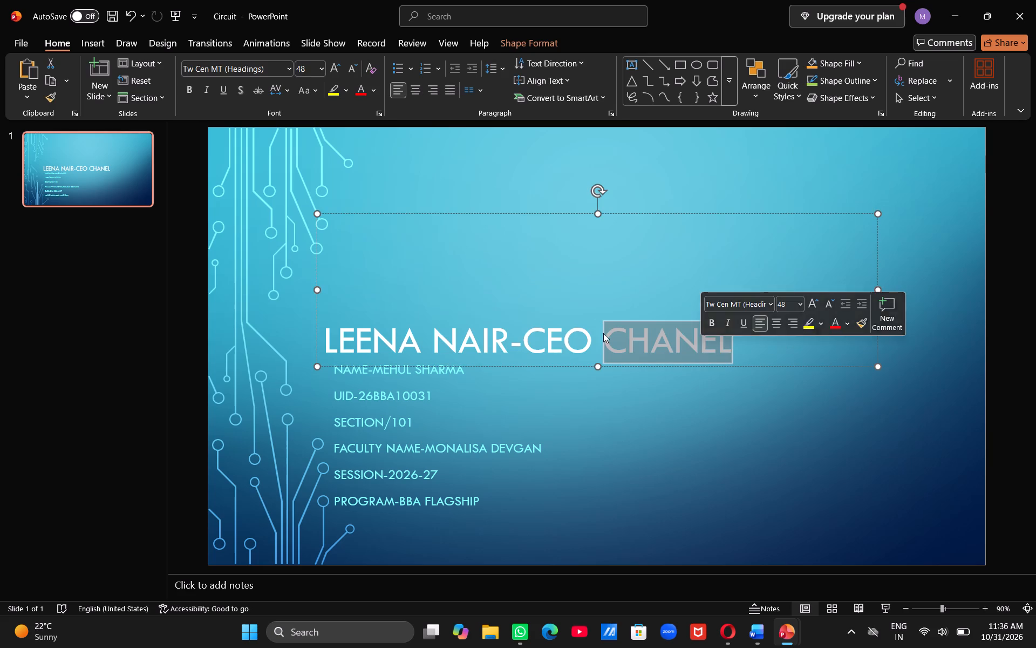
double_click(426, 314)
click(494, 328)
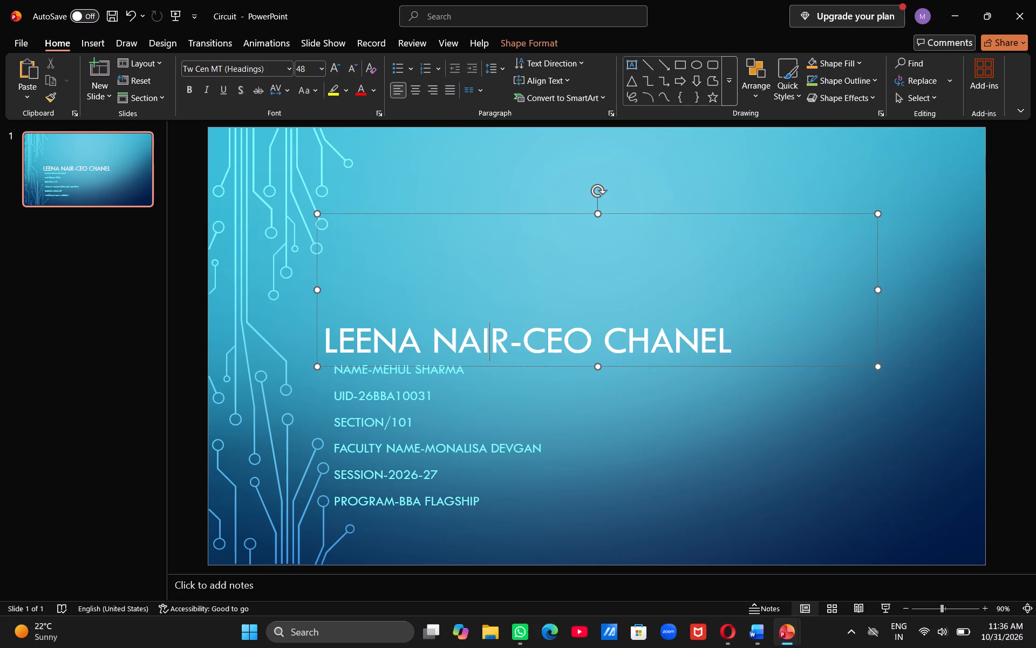
drag(601, 211, 464, 317)
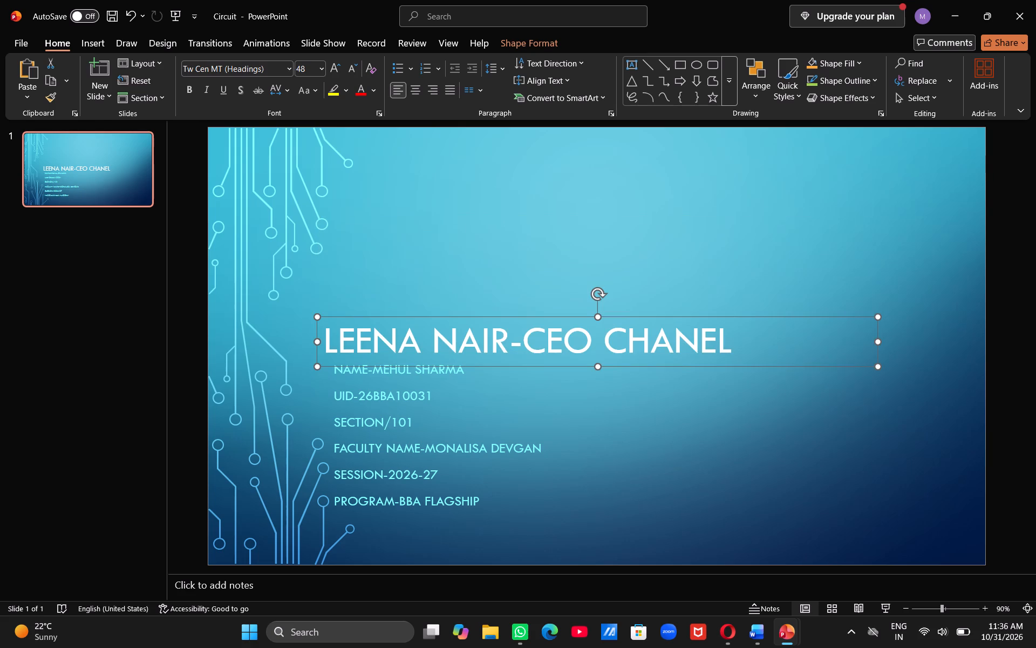
drag(880, 342, 730, 340)
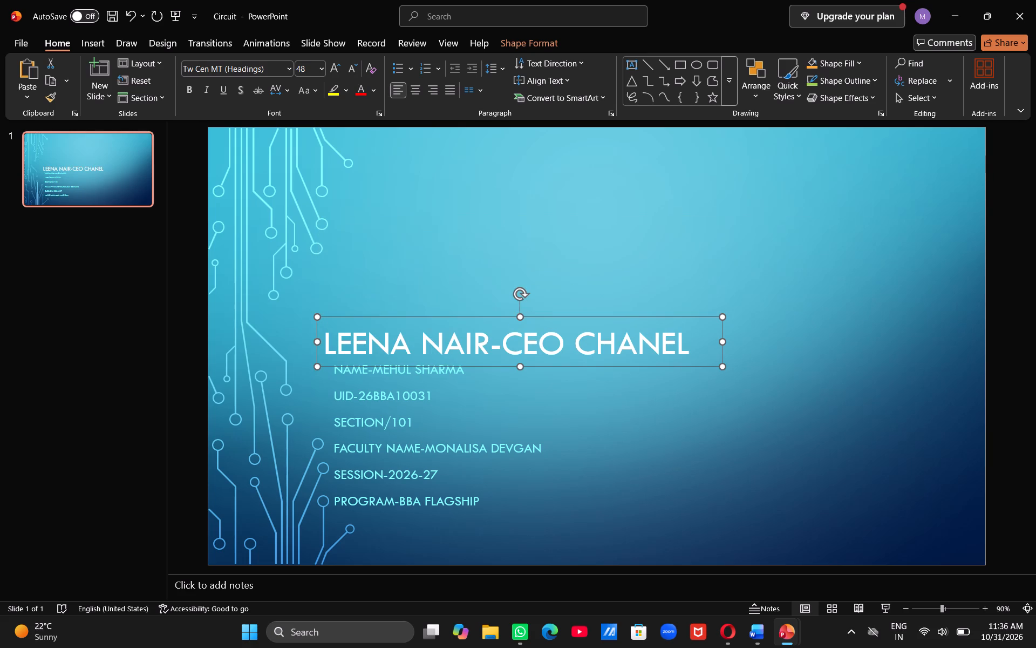
drag(522, 316, 524, 205)
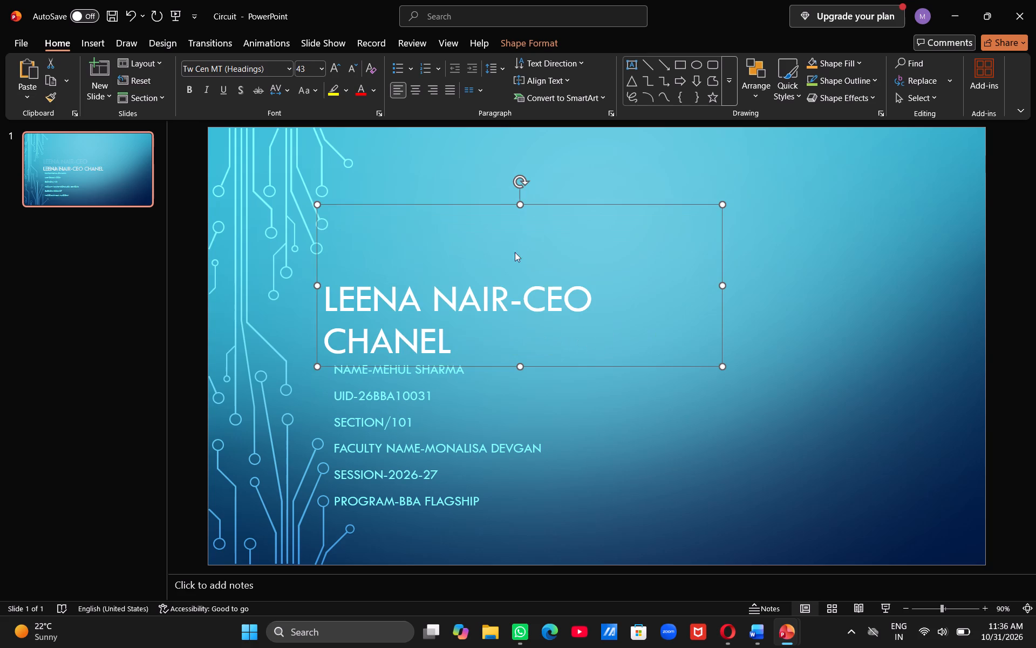
drag(519, 362, 526, 269)
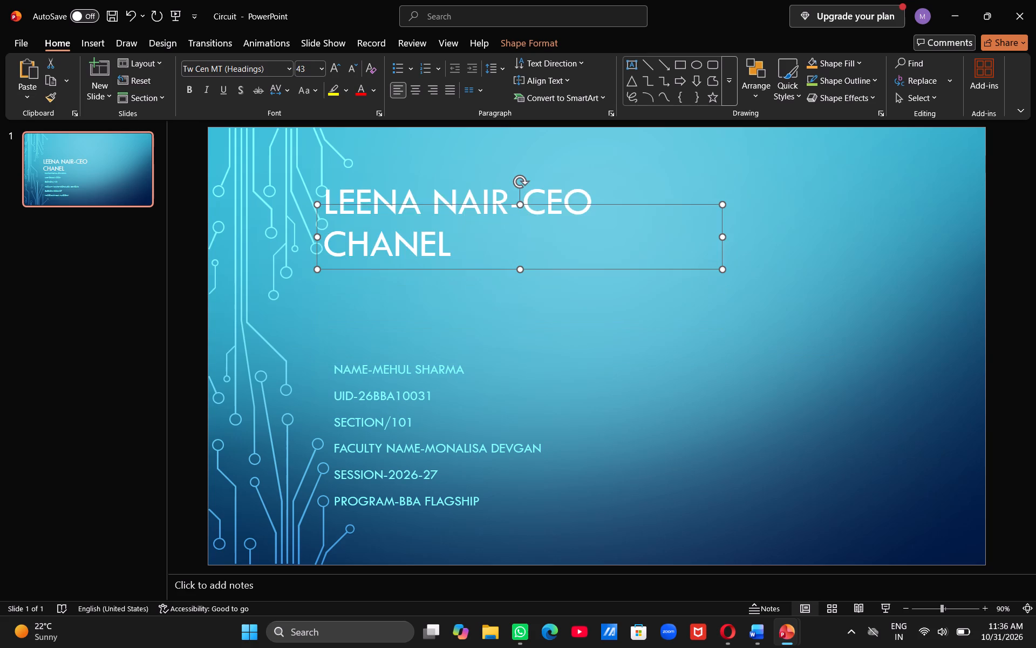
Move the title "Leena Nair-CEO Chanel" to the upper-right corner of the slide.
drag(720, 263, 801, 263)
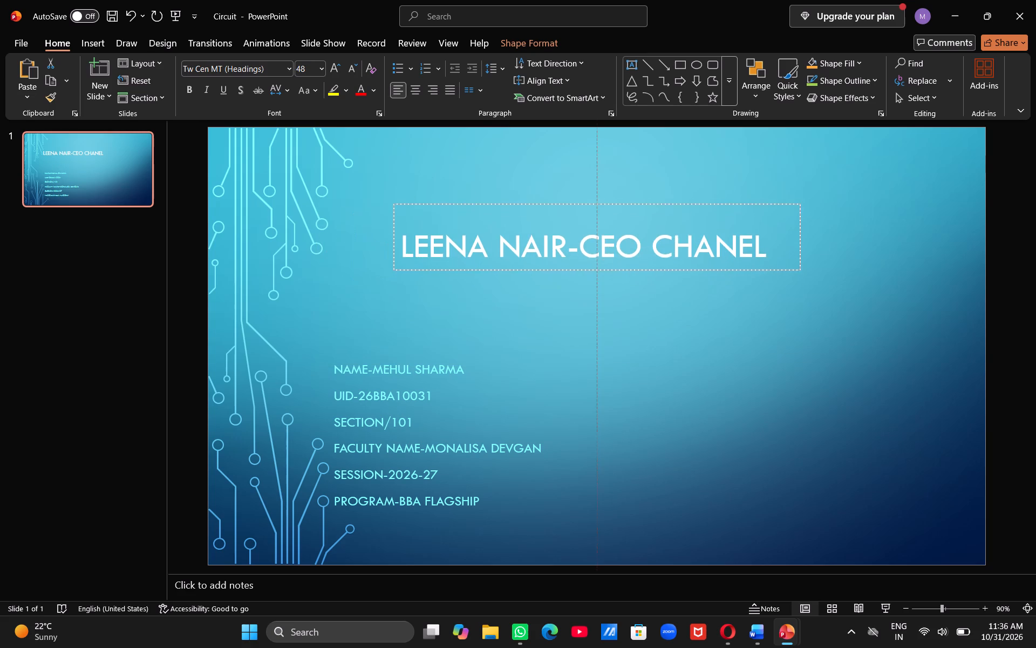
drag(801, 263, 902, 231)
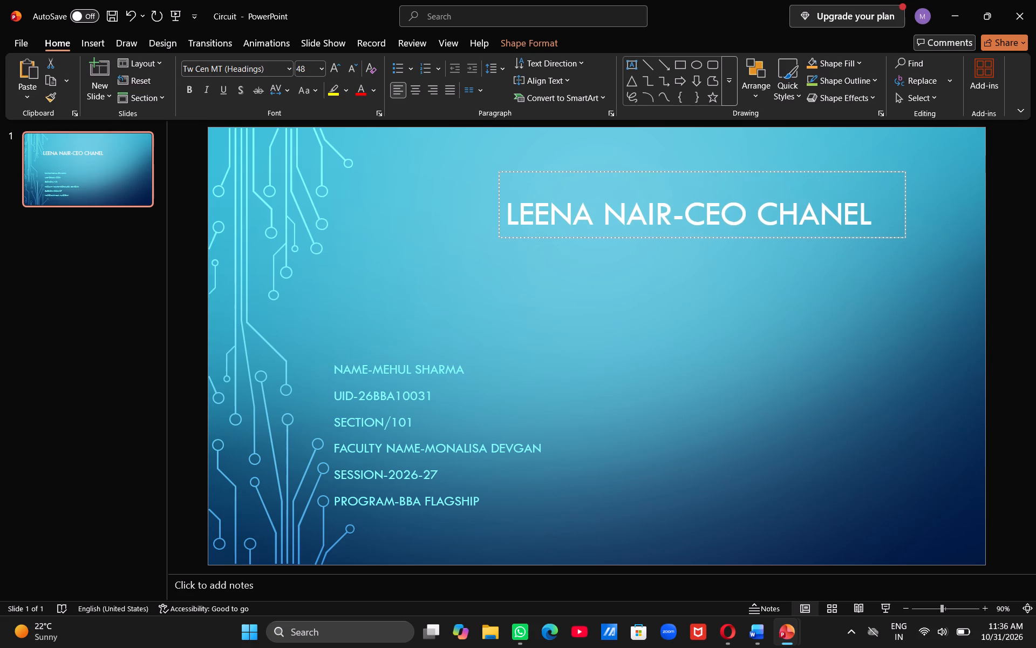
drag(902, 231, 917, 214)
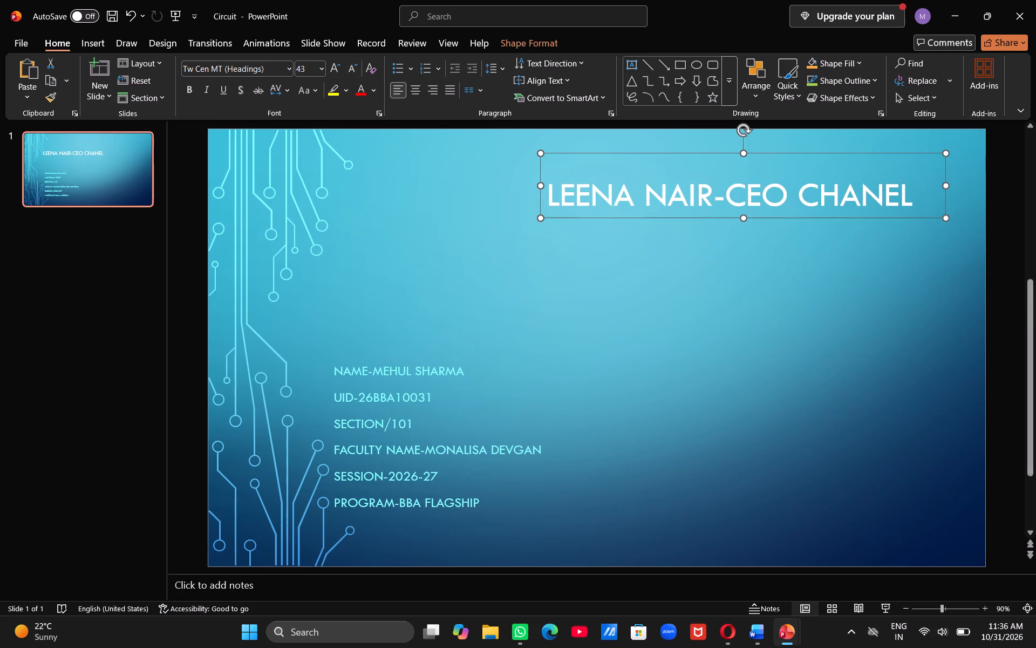
Make the title box slightly shorter and widen it leftward to the edge of the circuit artwork.
click(547, 213)
drag(742, 215, 665, 207)
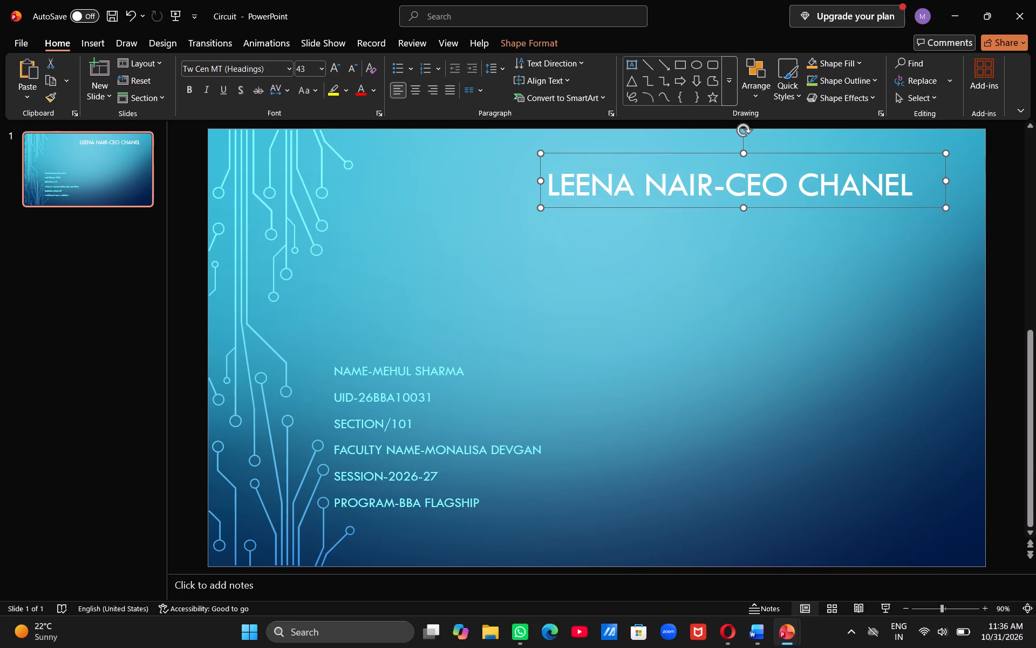
drag(539, 184, 347, 214)
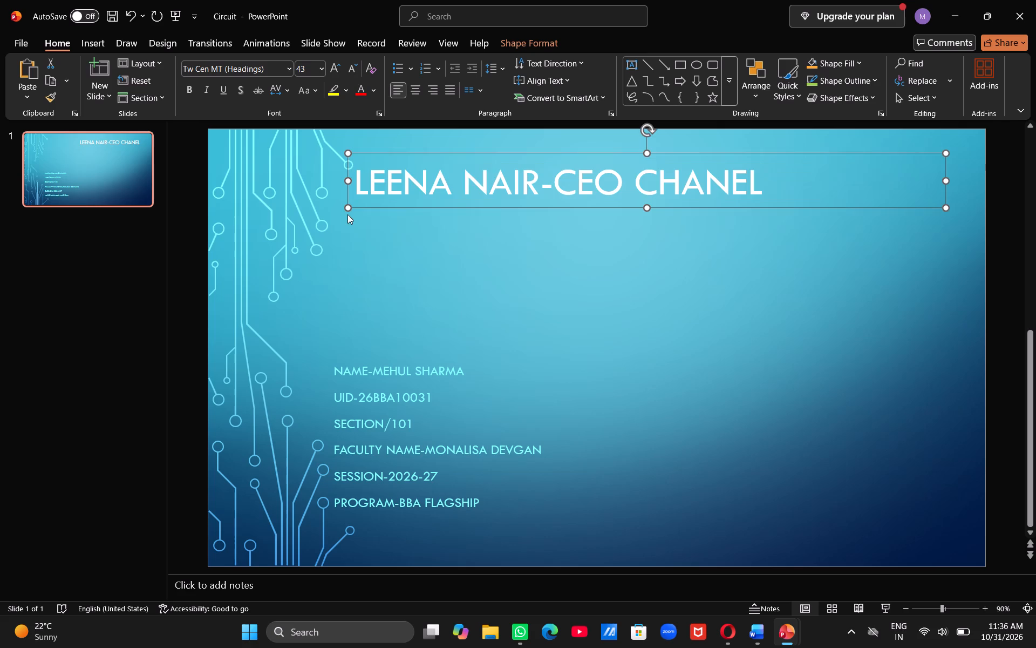
Move the title down and to the left, to just above mid-slide with a clear gap above the subtitle lines.
drag(946, 176, 740, 219)
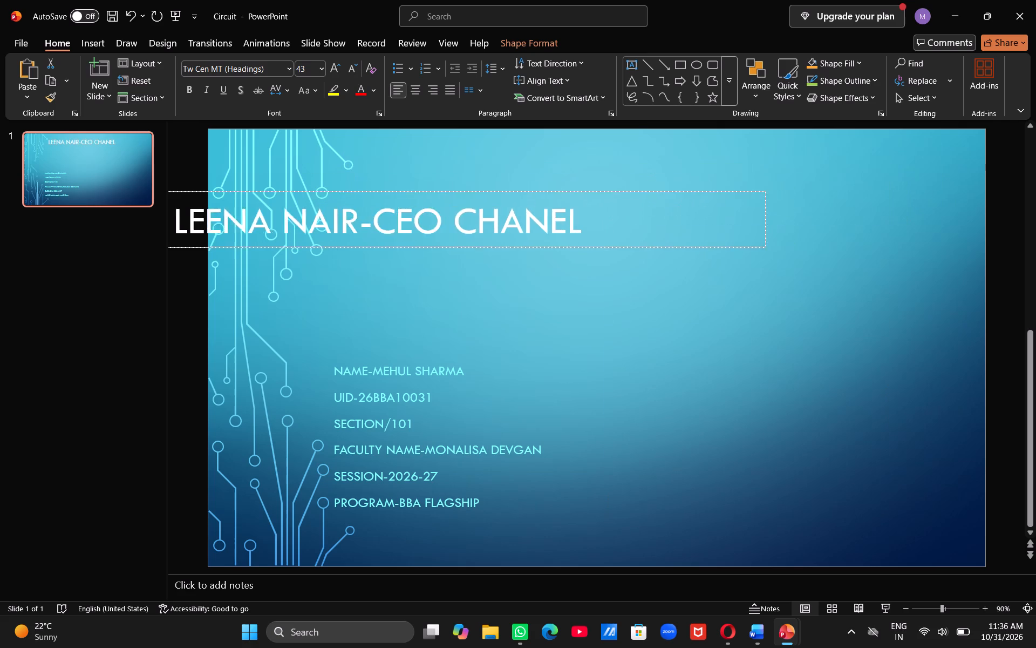
drag(740, 219, 871, 266)
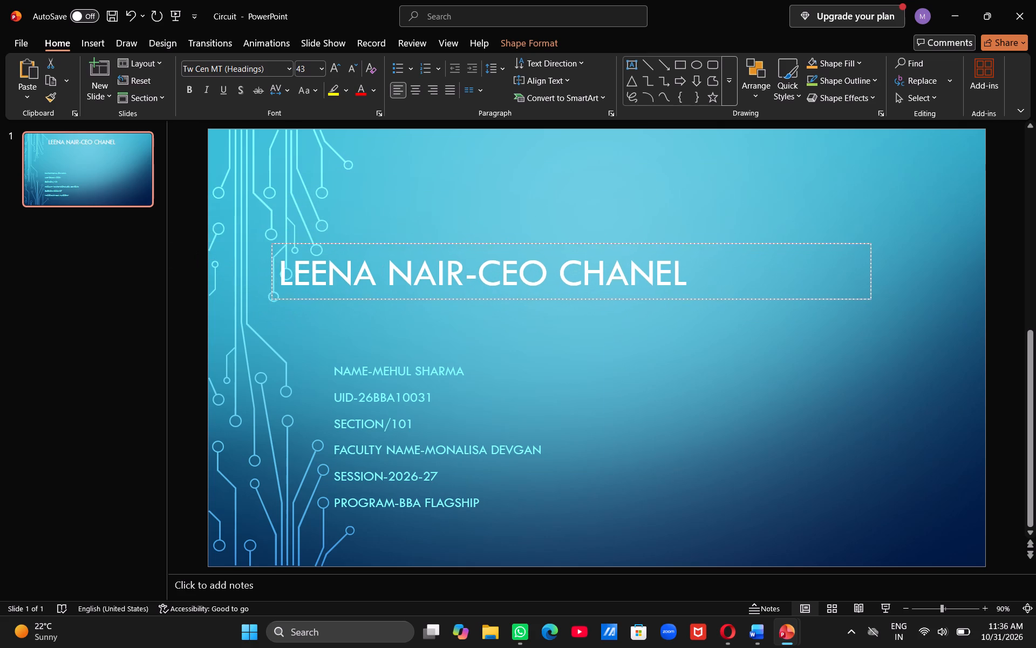
drag(871, 266, 872, 266)
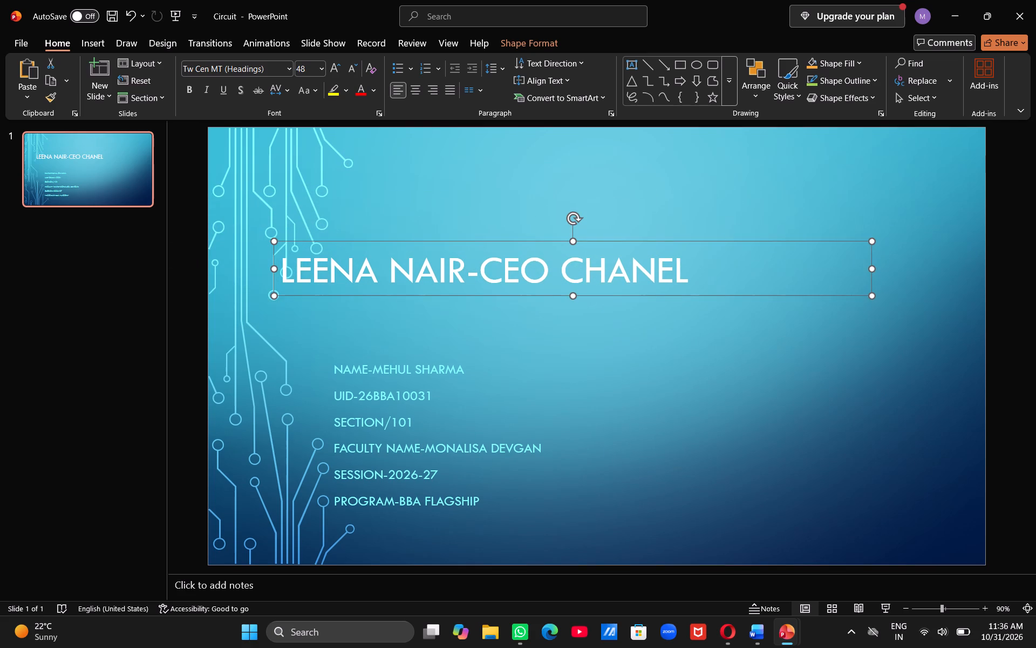
Narrow the title box from both sides, aligning its left edge with the subtitle text and its right edge just past "Chanel".
drag(275, 269, 306, 279)
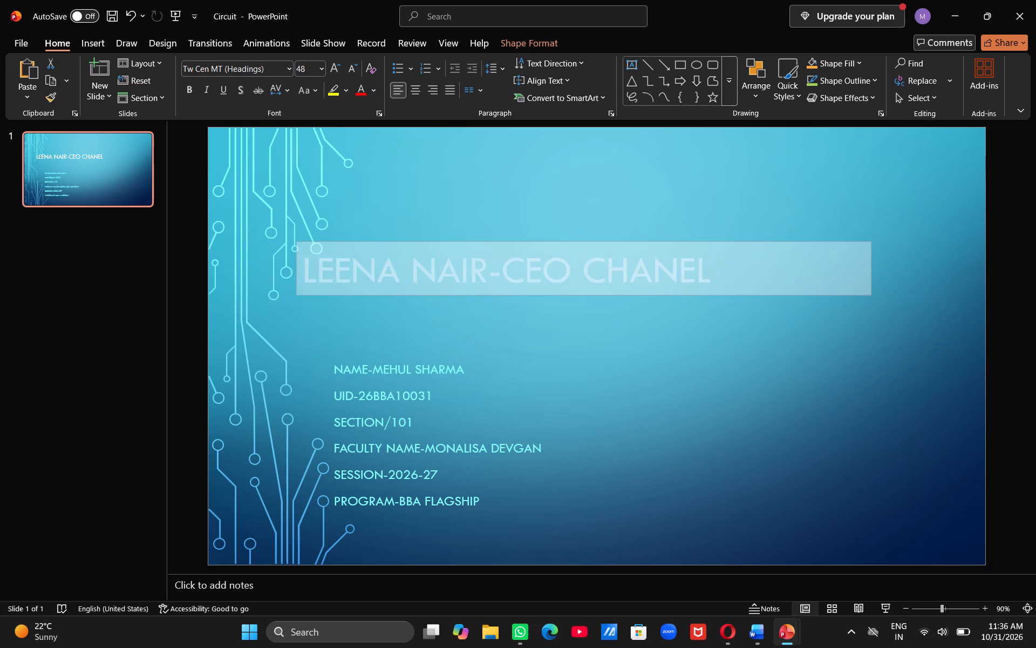
drag(306, 279, 334, 296)
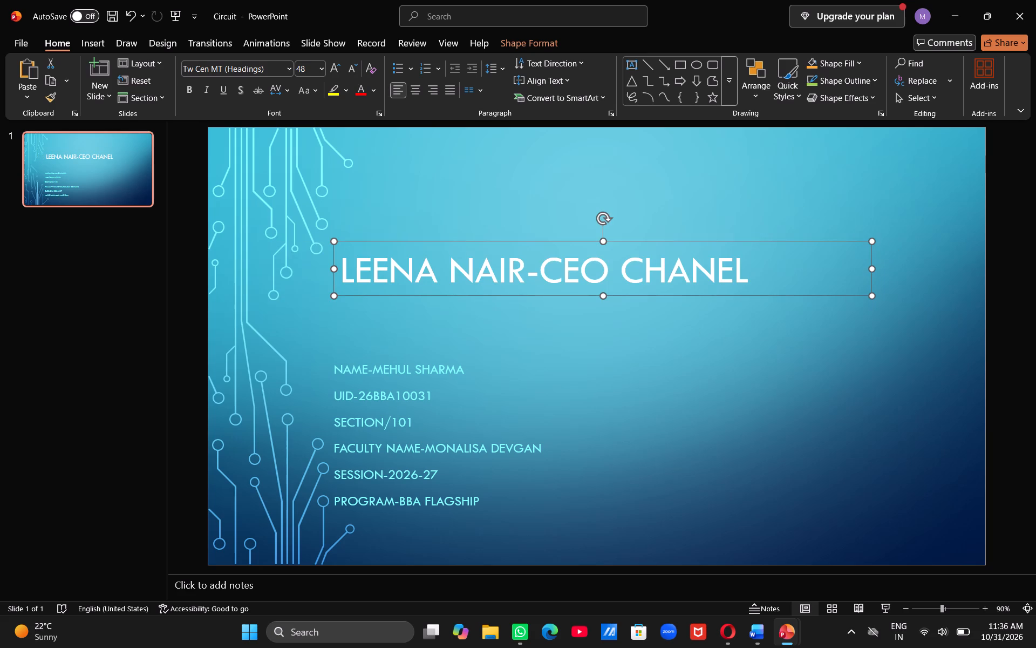
drag(875, 272, 775, 265)
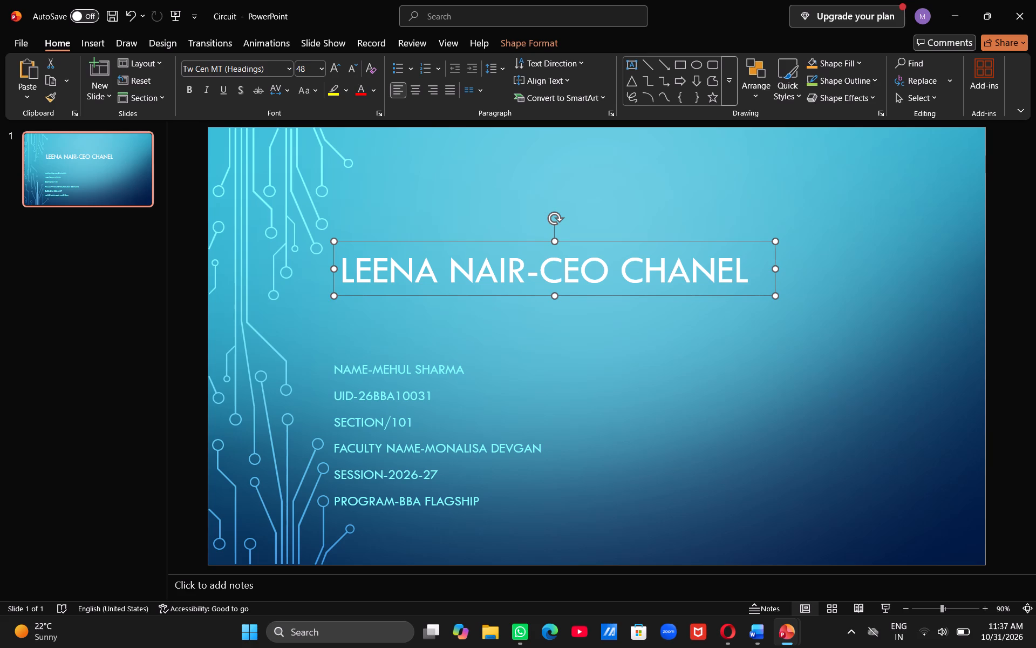
click(575, 367)
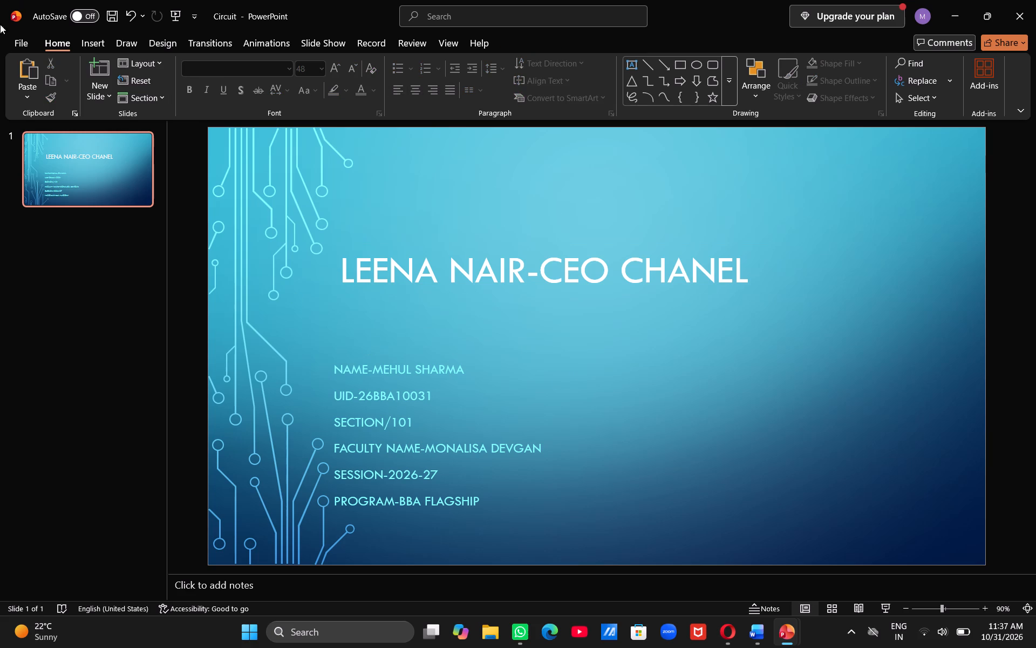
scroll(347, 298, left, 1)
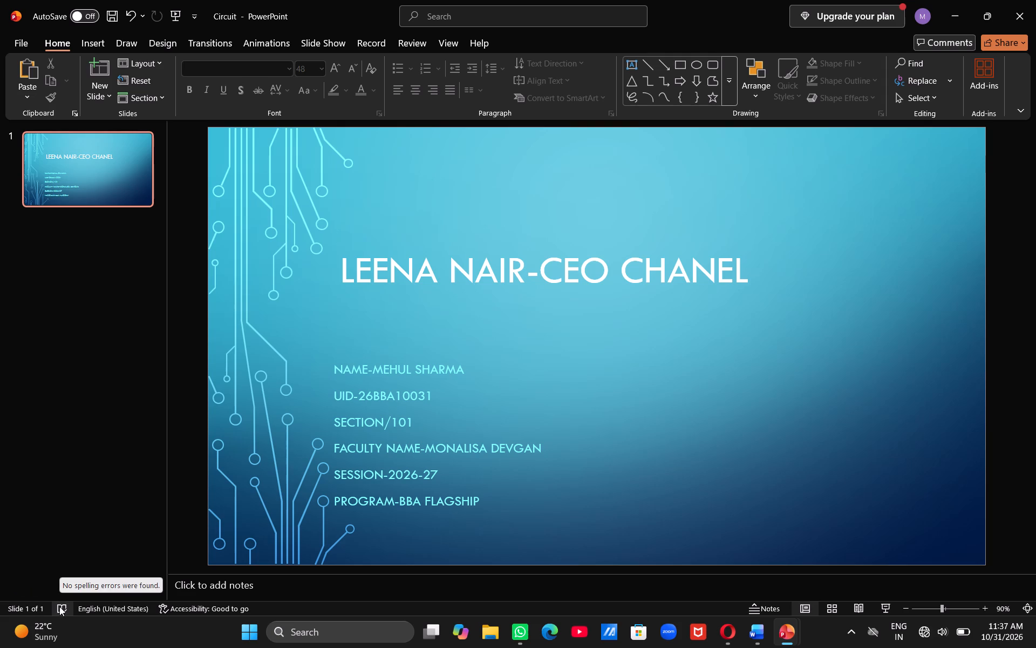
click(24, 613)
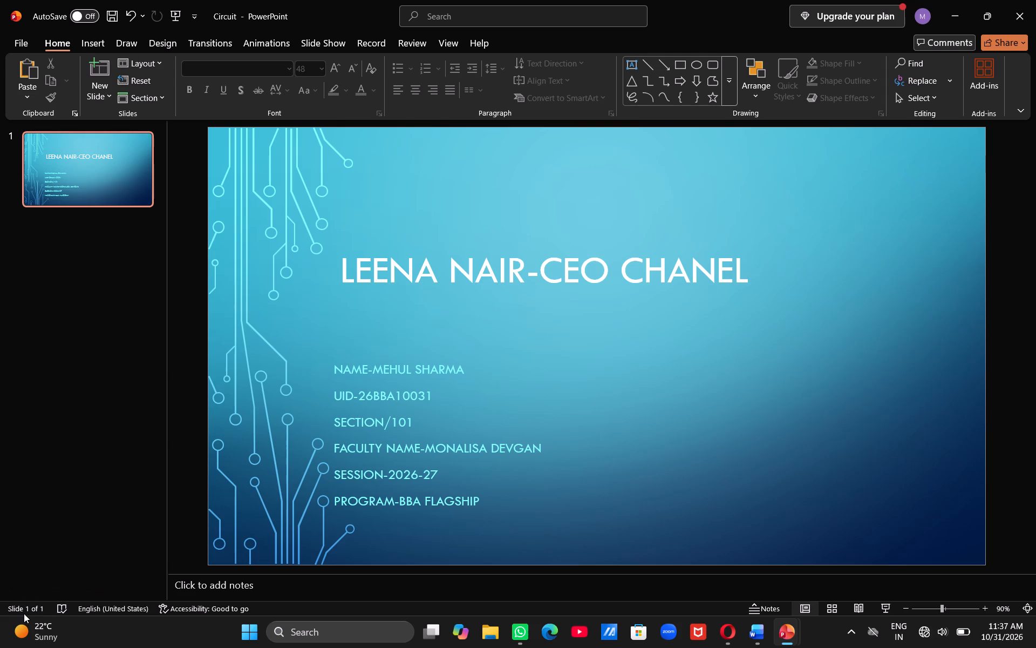
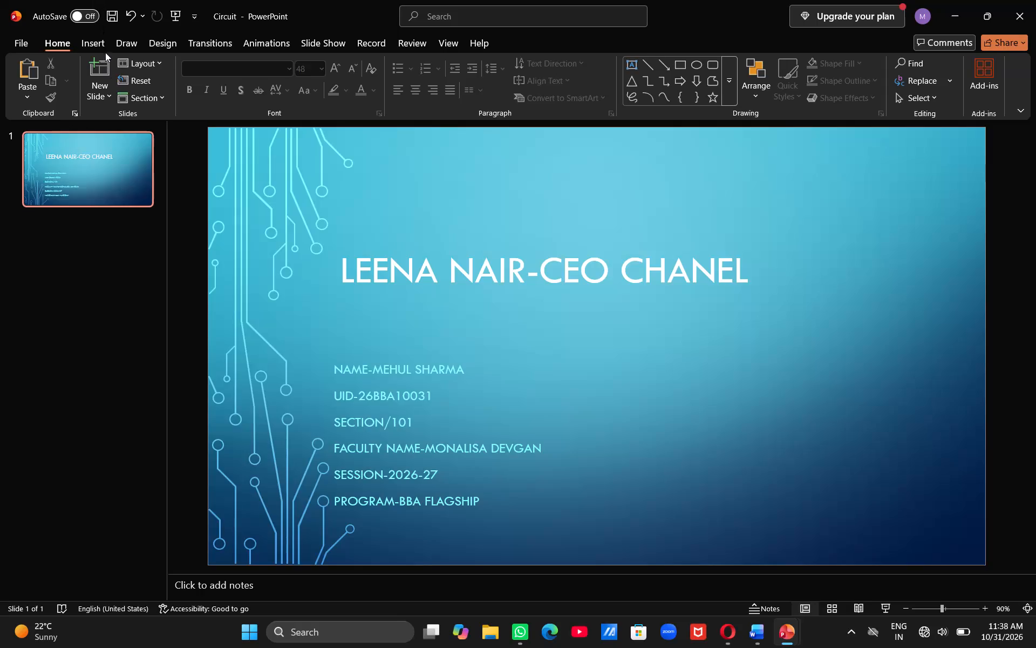
Add a second slide using the Picture with Caption layout.
click(99, 43)
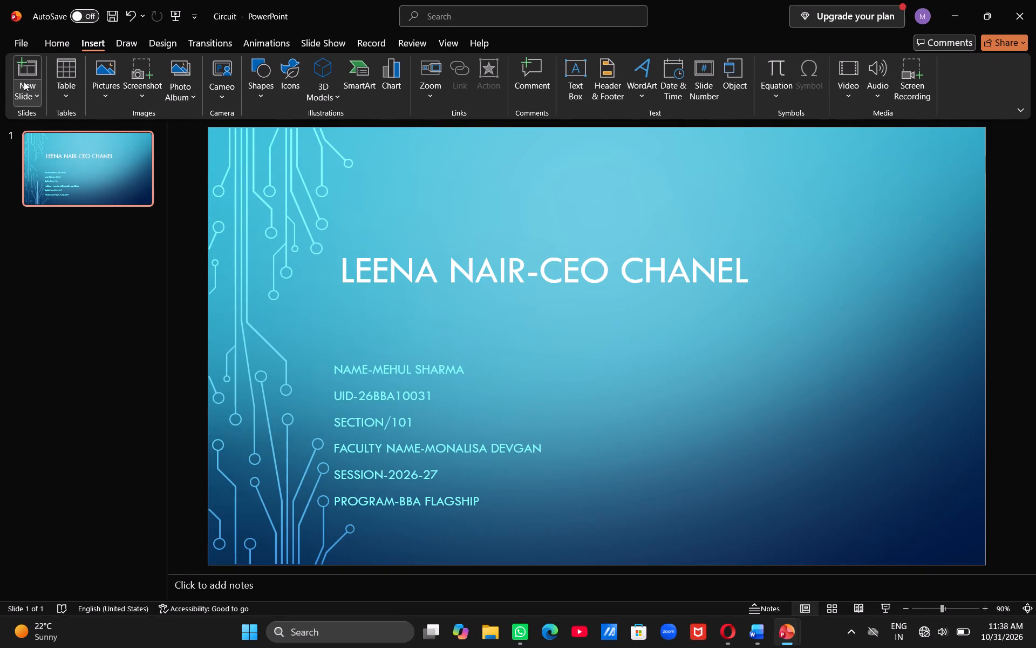
click(24, 82)
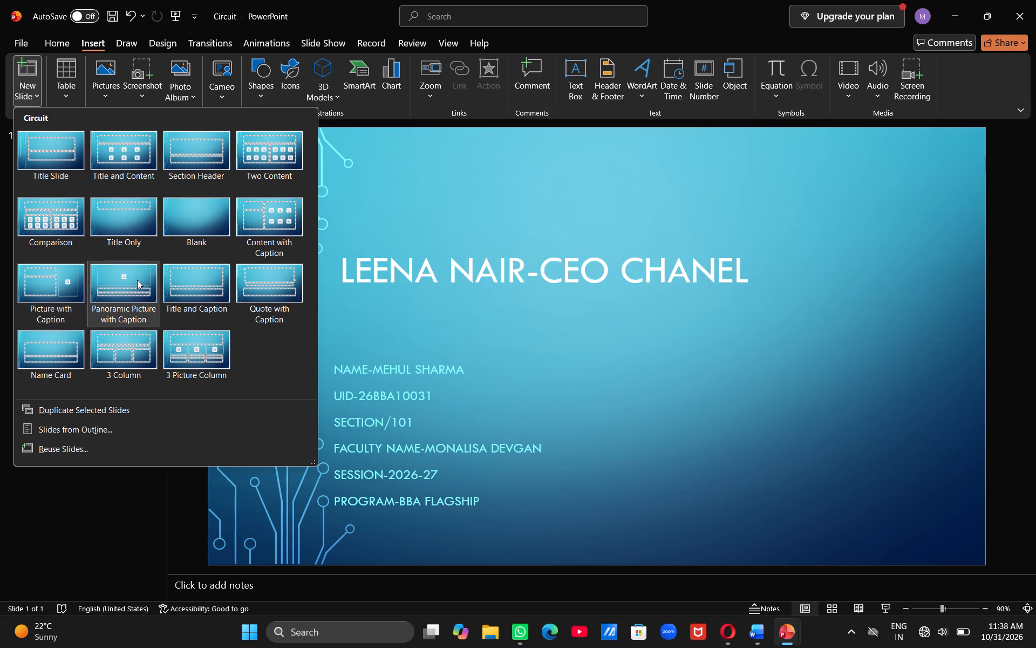
click(42, 293)
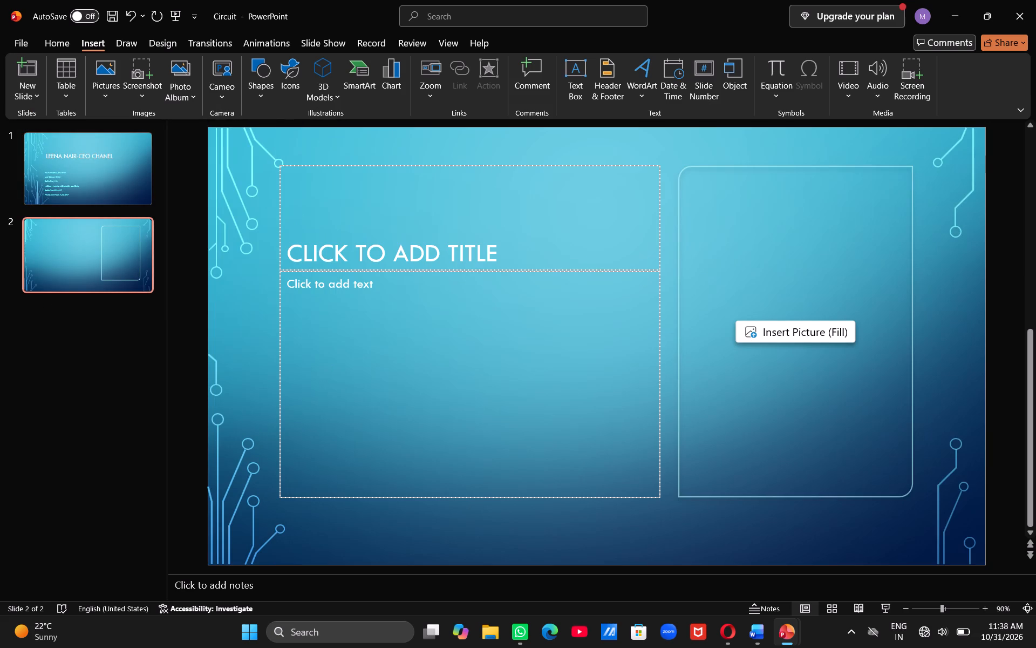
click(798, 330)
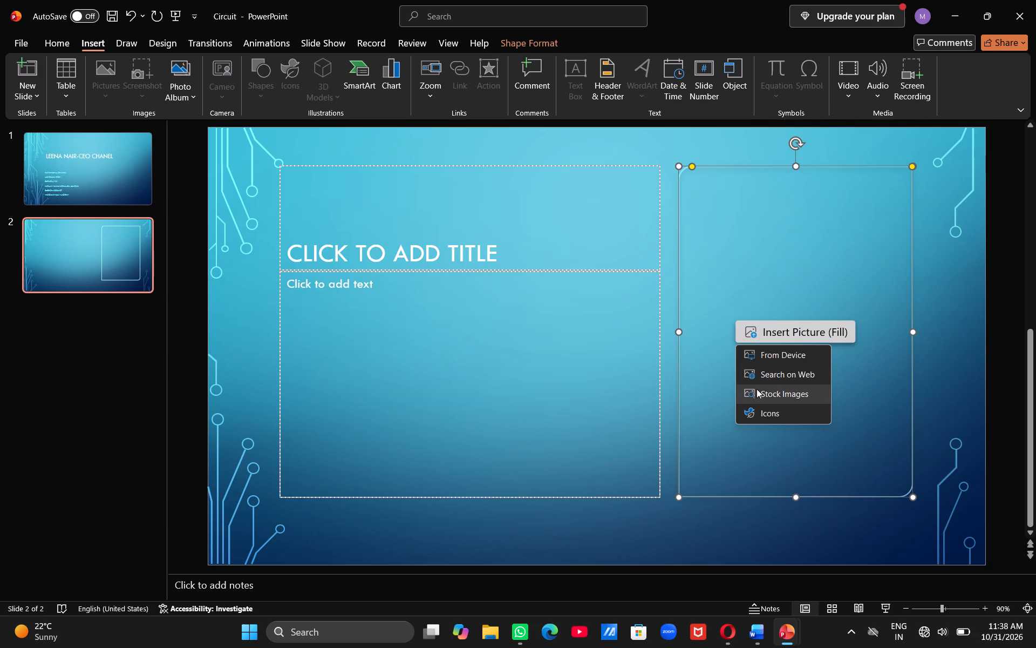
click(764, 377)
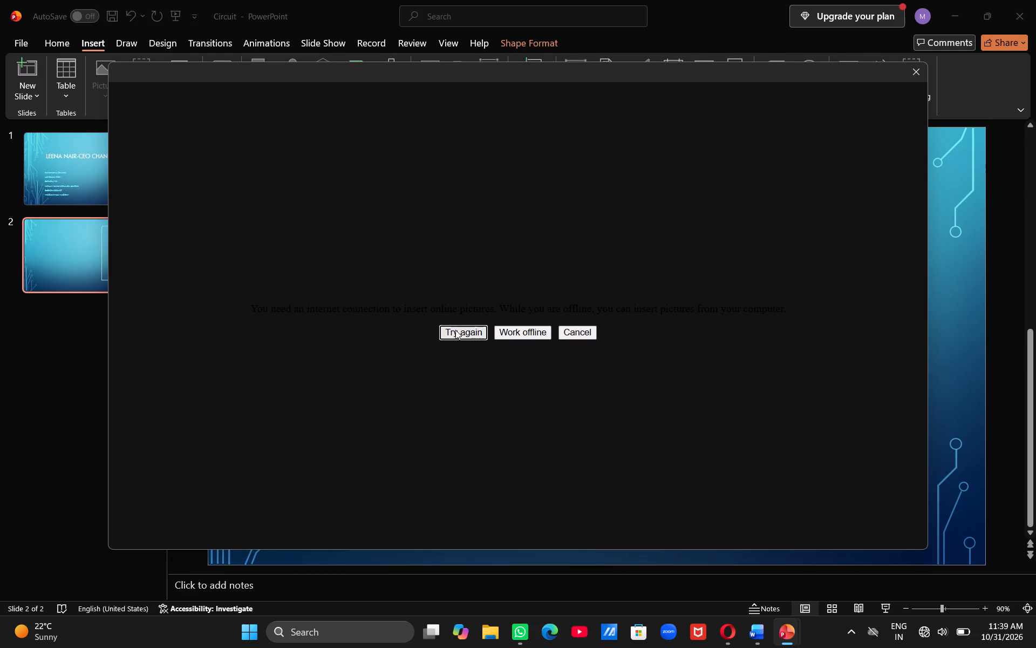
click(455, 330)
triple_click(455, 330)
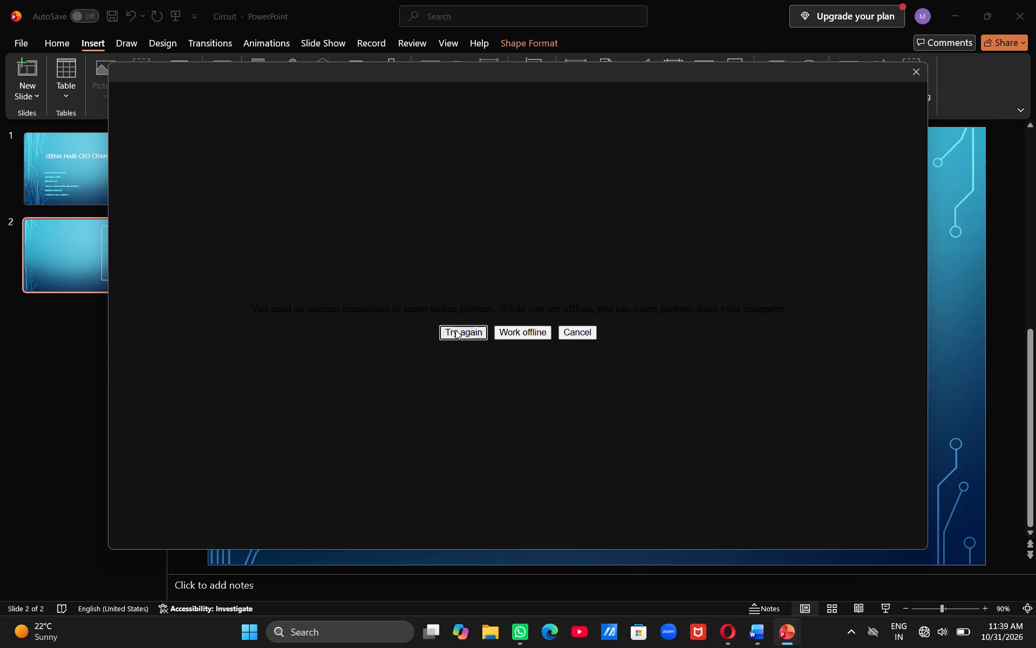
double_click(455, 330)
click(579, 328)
click(764, 340)
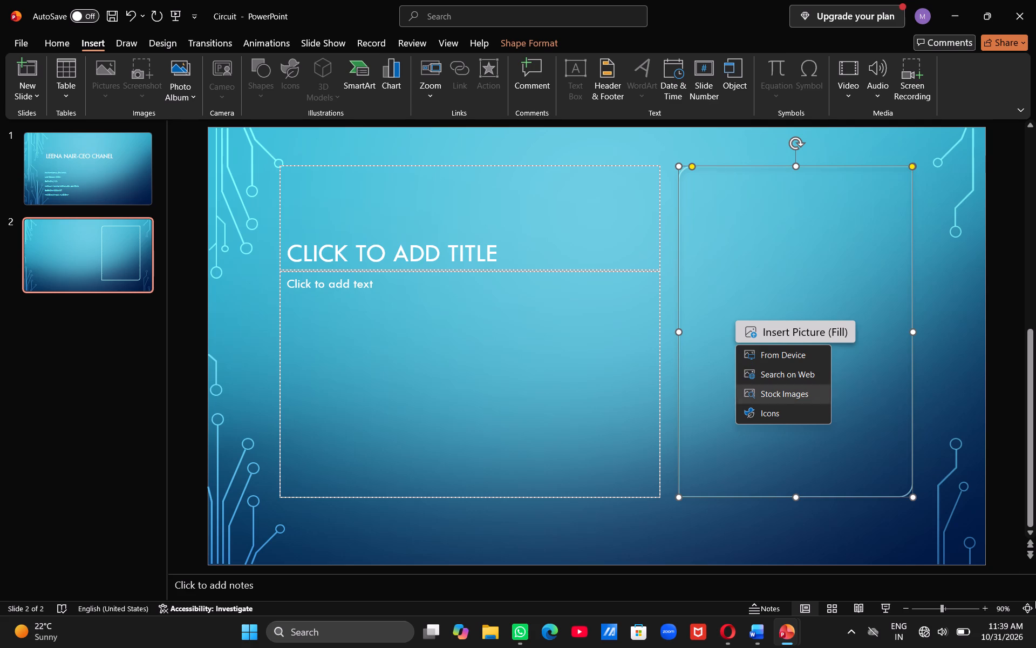
Open the Wi-Fi network list and switch Wi-Fi off and back on to restore the internet connection.
click(925, 634)
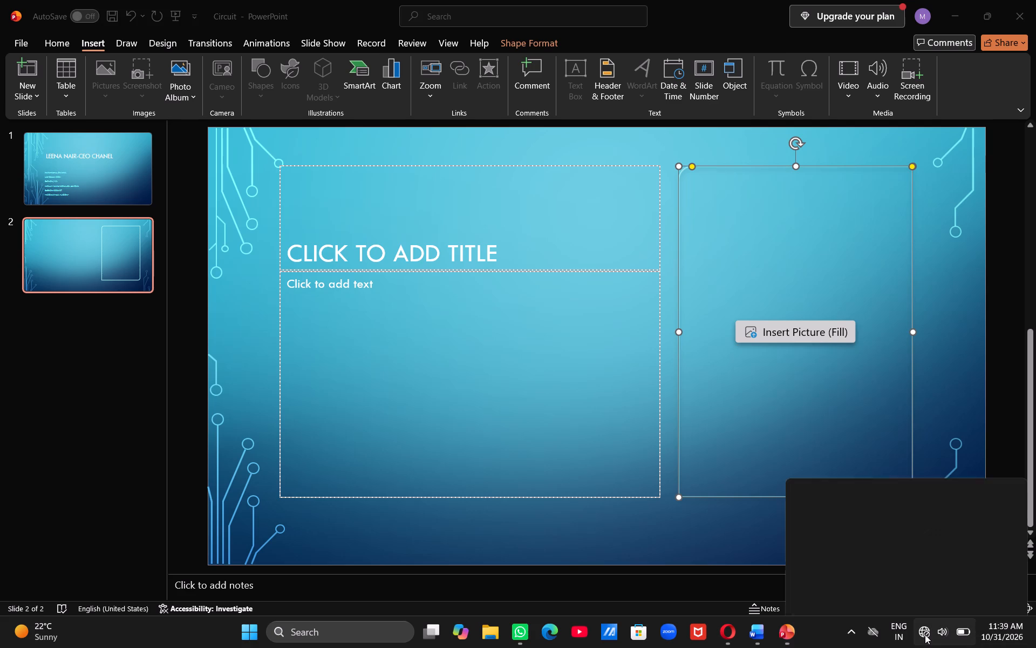
click(999, 393)
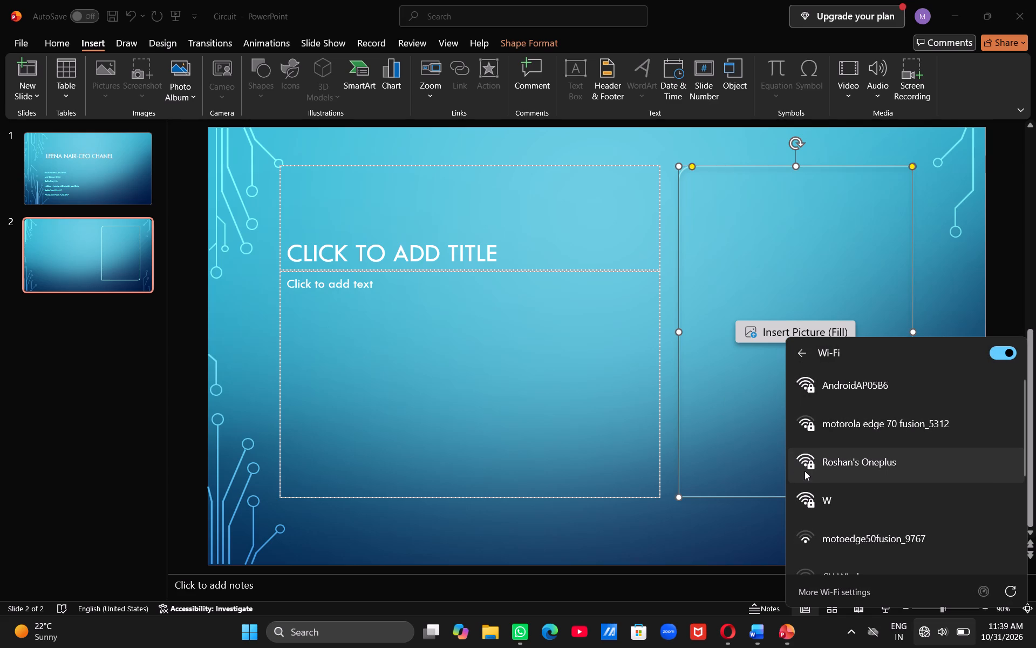
scroll(805, 471, up, 2)
scroll(805, 471, down, 3)
scroll(805, 471, up, 4)
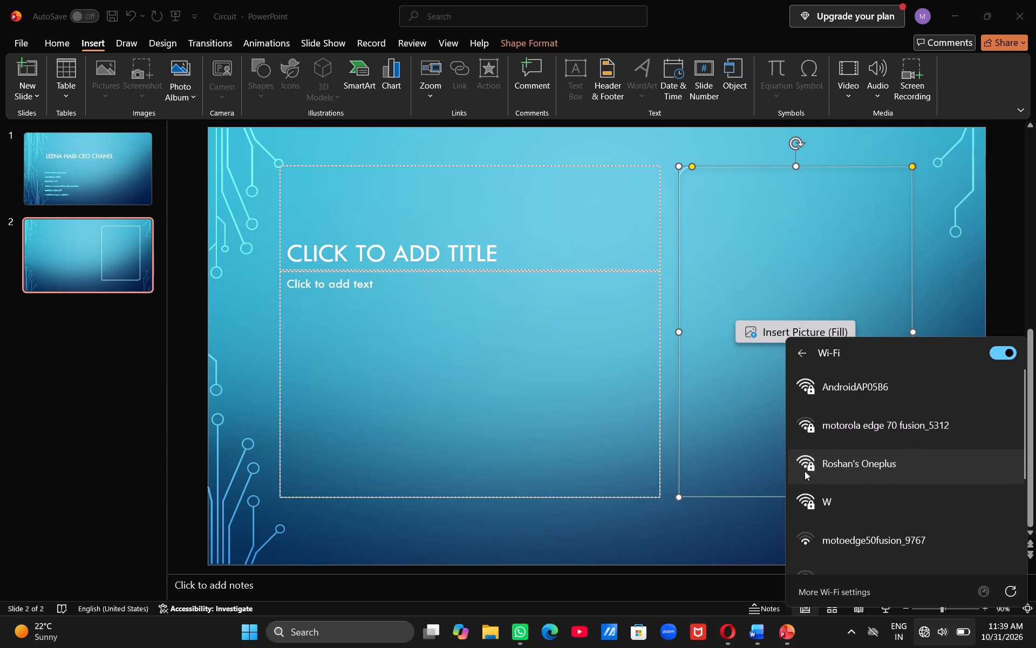
click(995, 356)
click(995, 356)
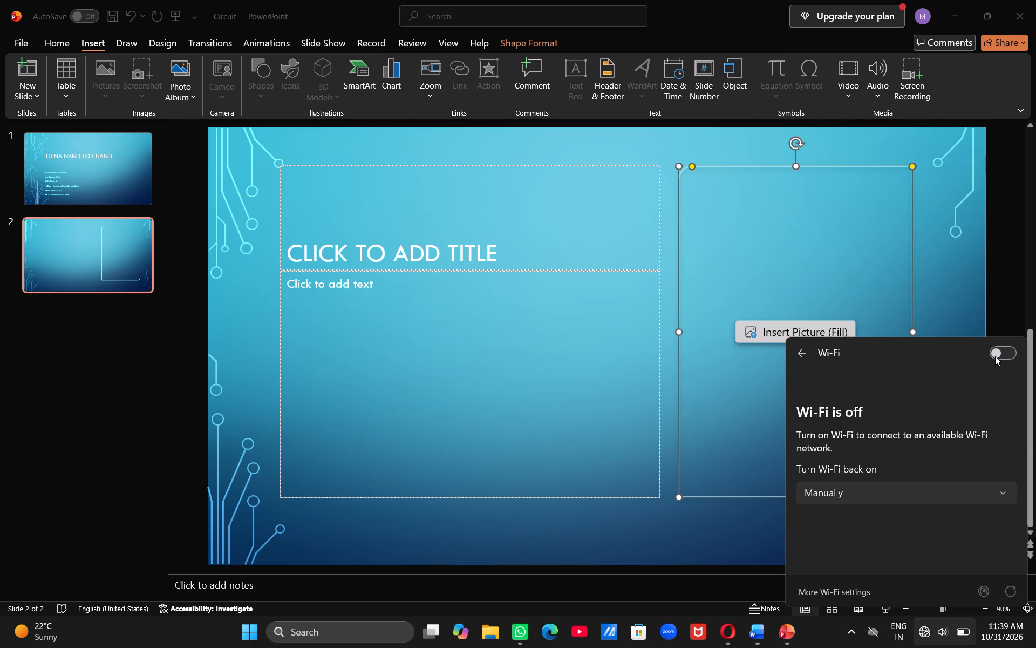
click(995, 356)
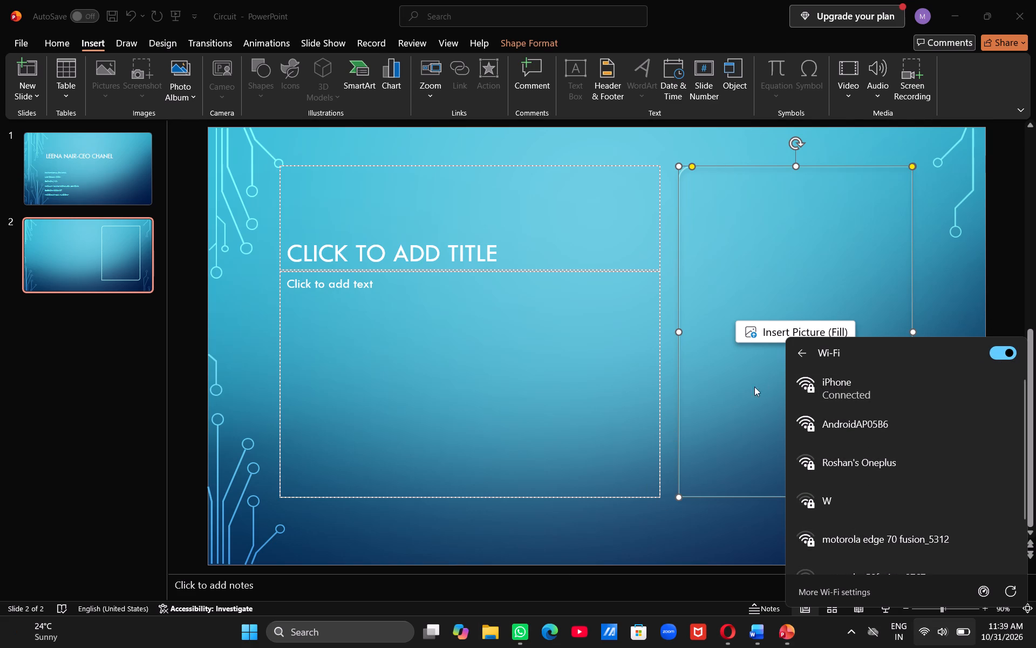
Search the web for pictures of "LENA NAIR" for the empty picture placeholder on slide 2.
click(760, 334)
click(760, 334)
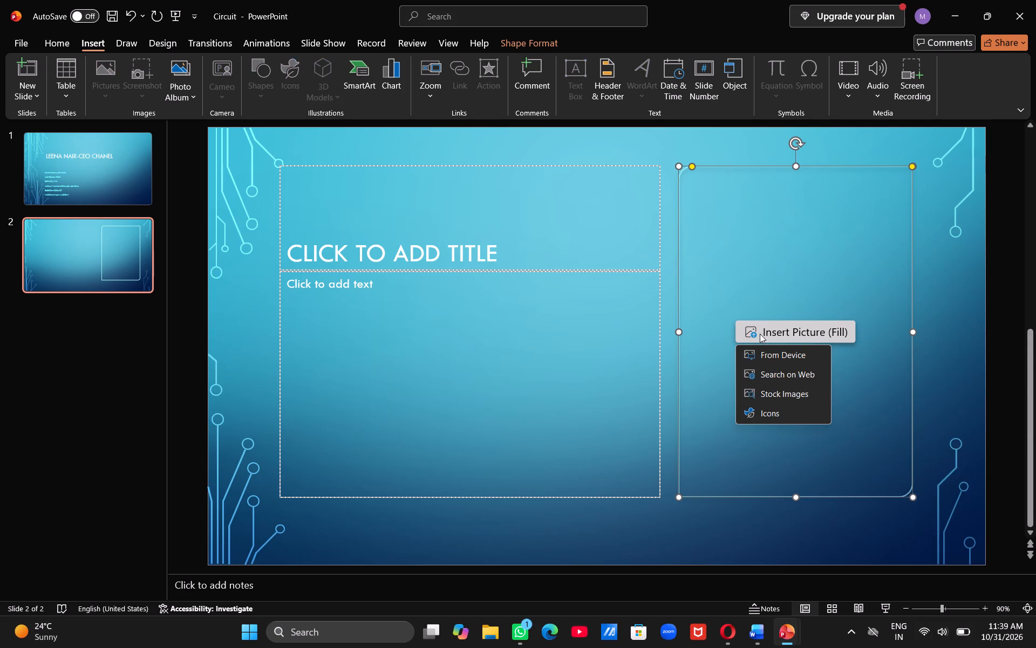
click(765, 380)
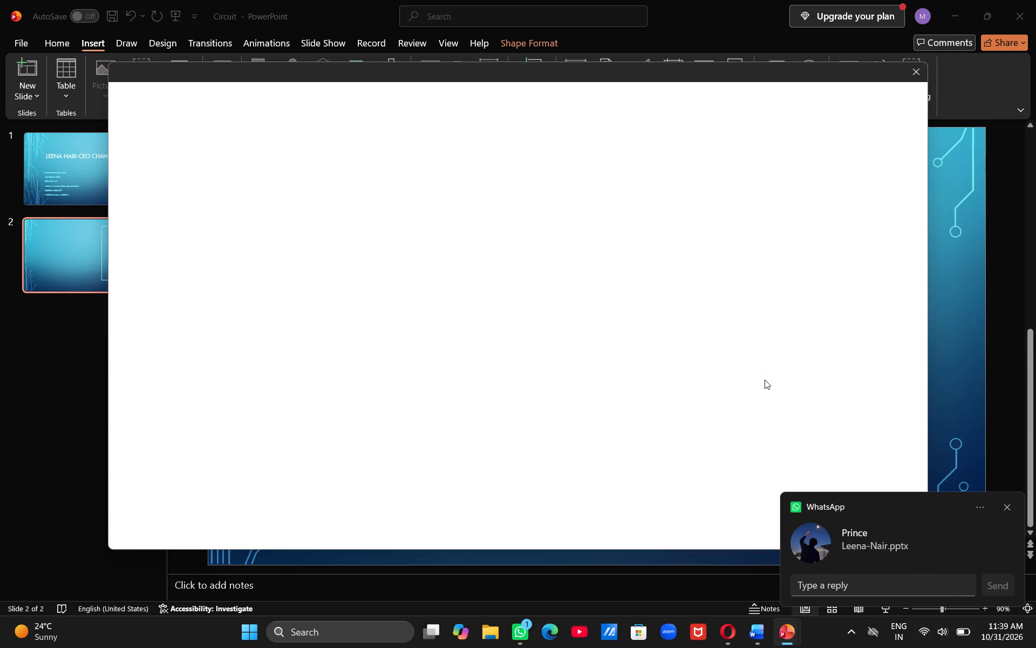
click(1006, 509)
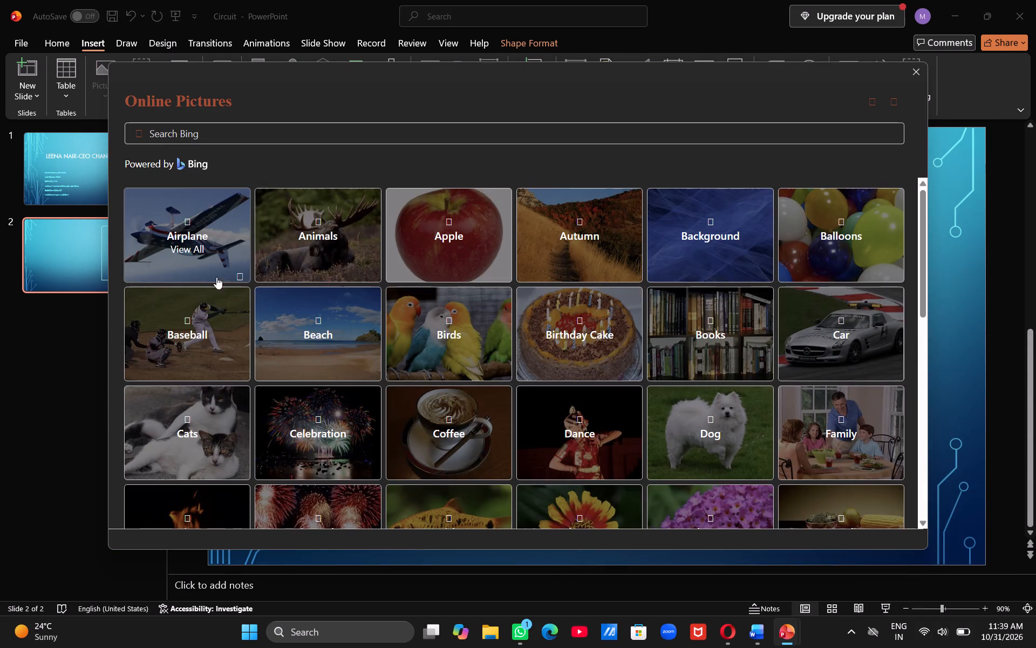
click(169, 136)
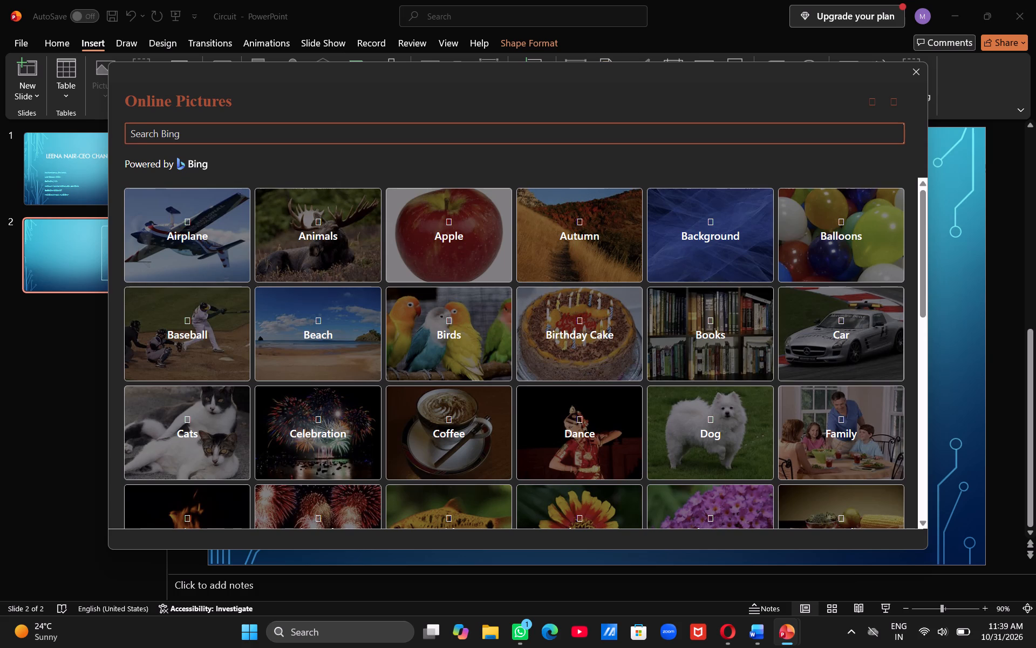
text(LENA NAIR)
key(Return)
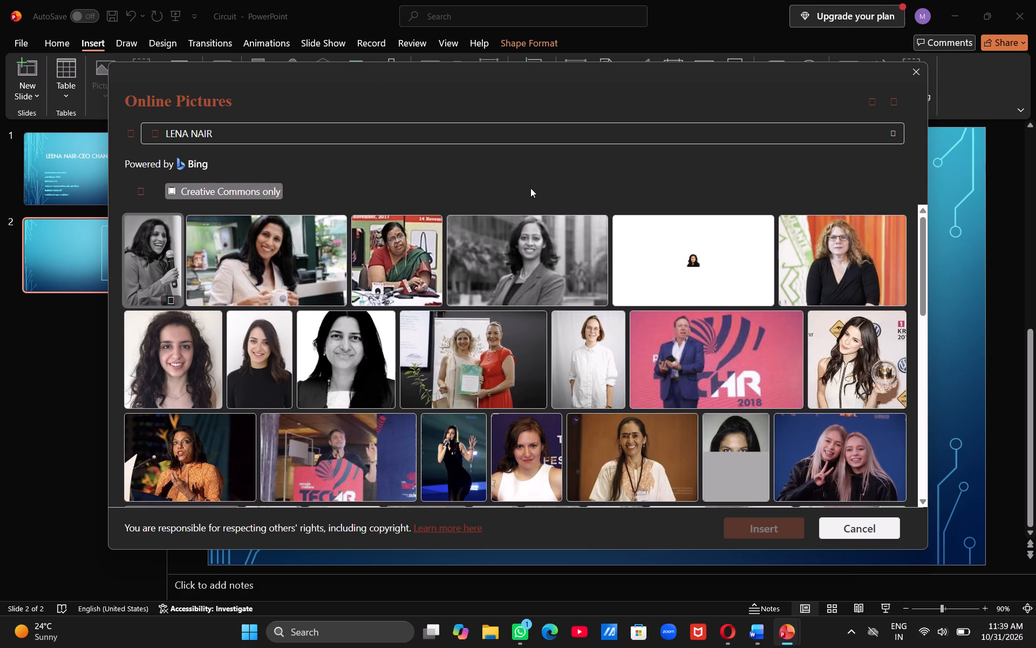
click(275, 295)
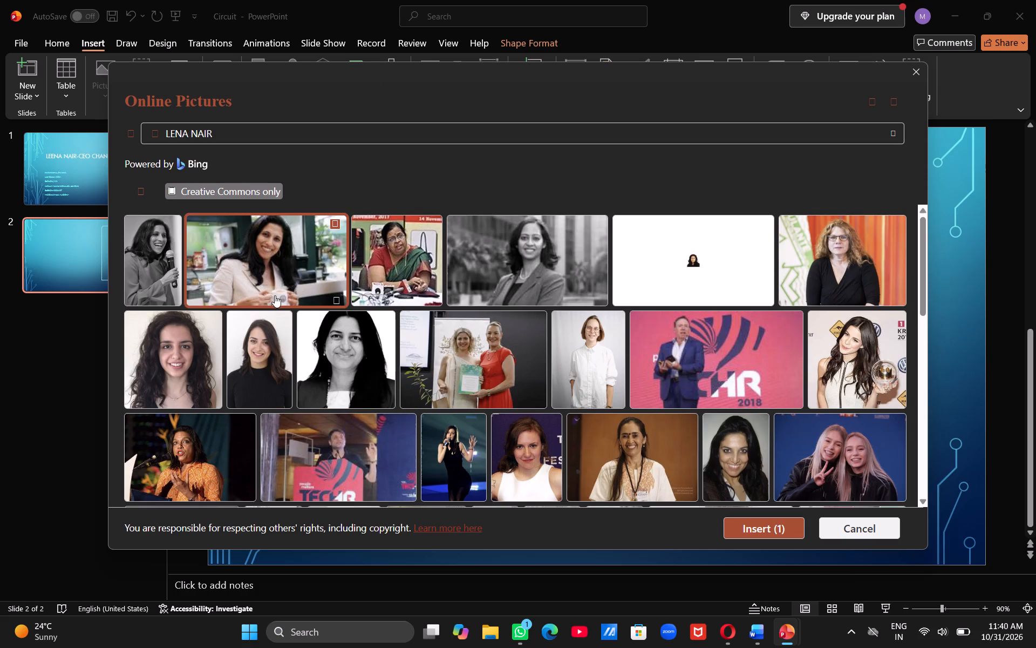
click(308, 273)
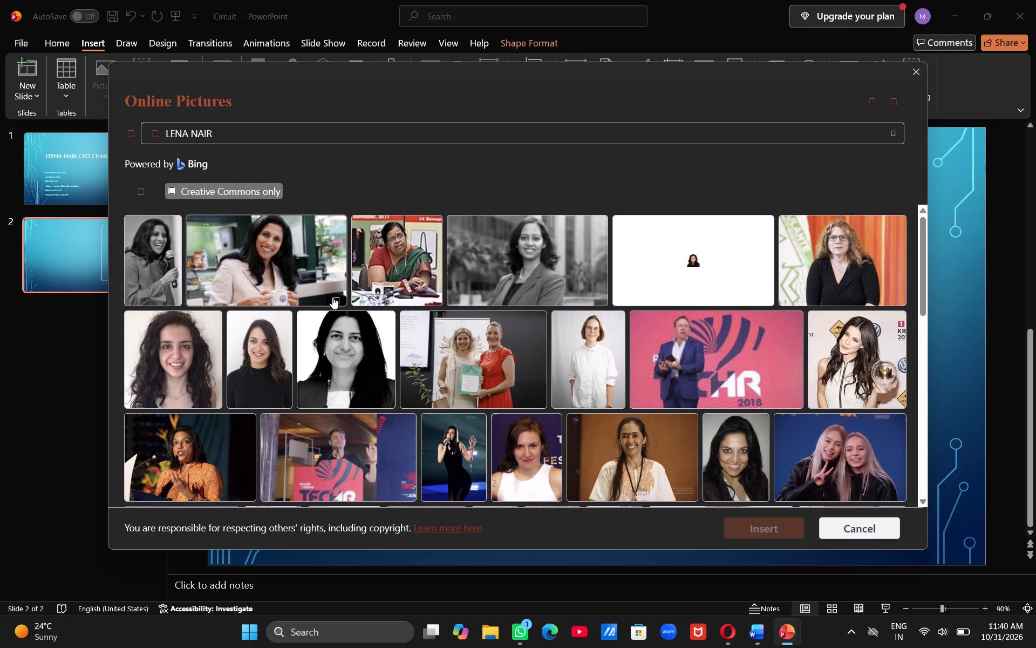
click(338, 296)
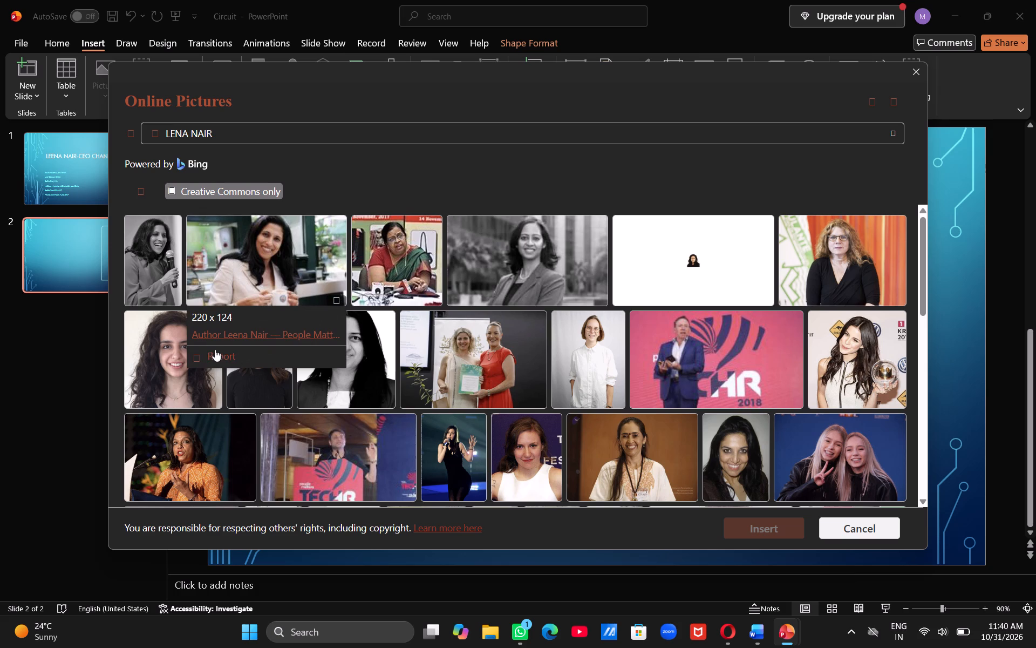
triple_click(230, 257)
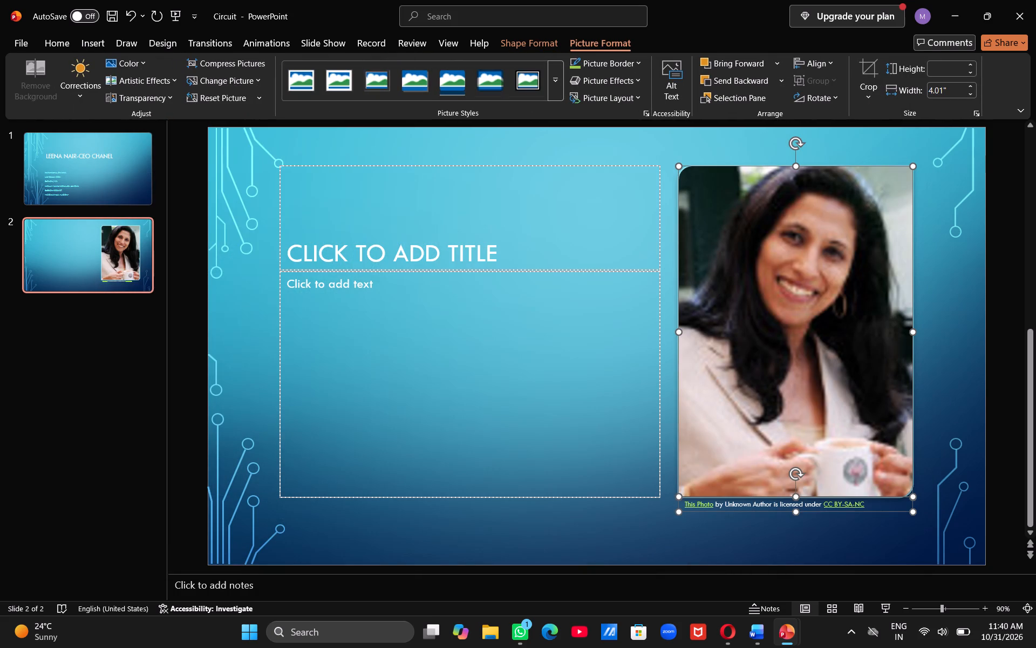
Enter "LEENA NAIR" as the title of slide 2 at font size 60.
click(589, 301)
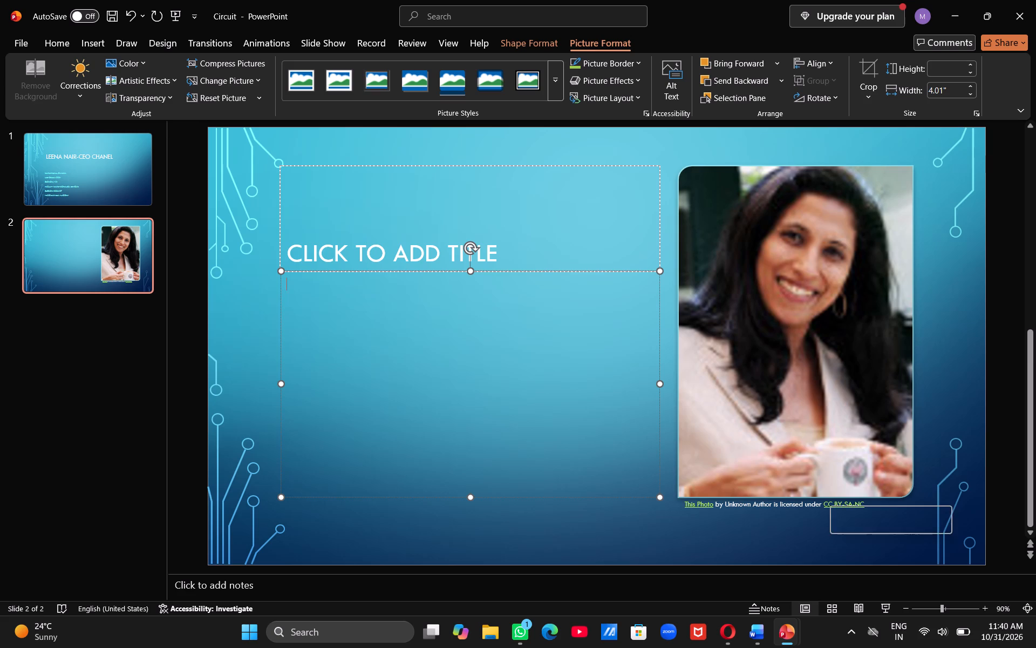
click(338, 256)
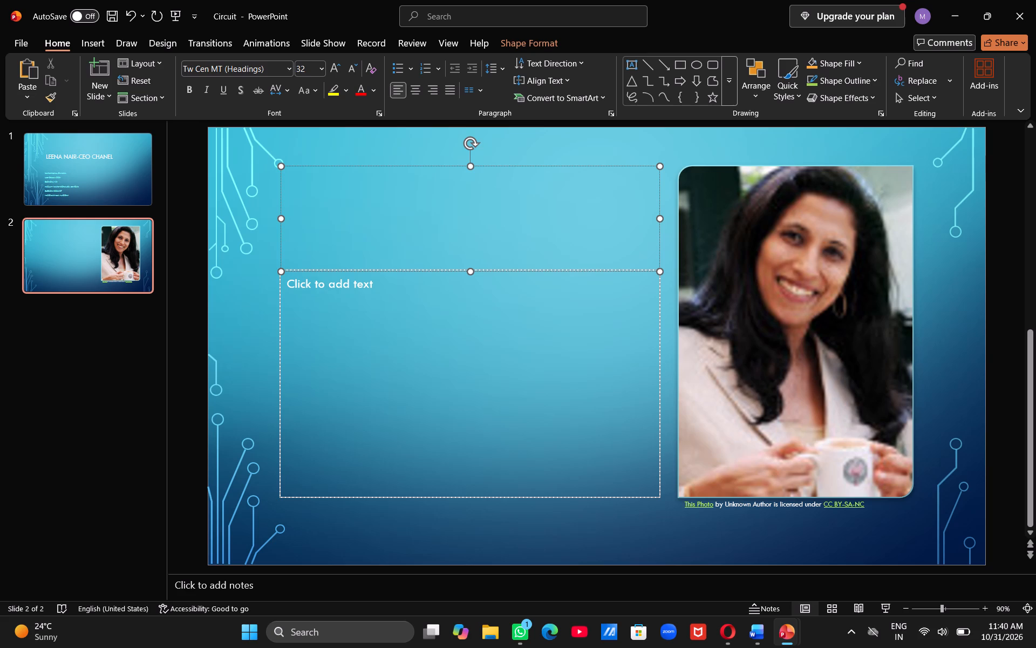
key(l)
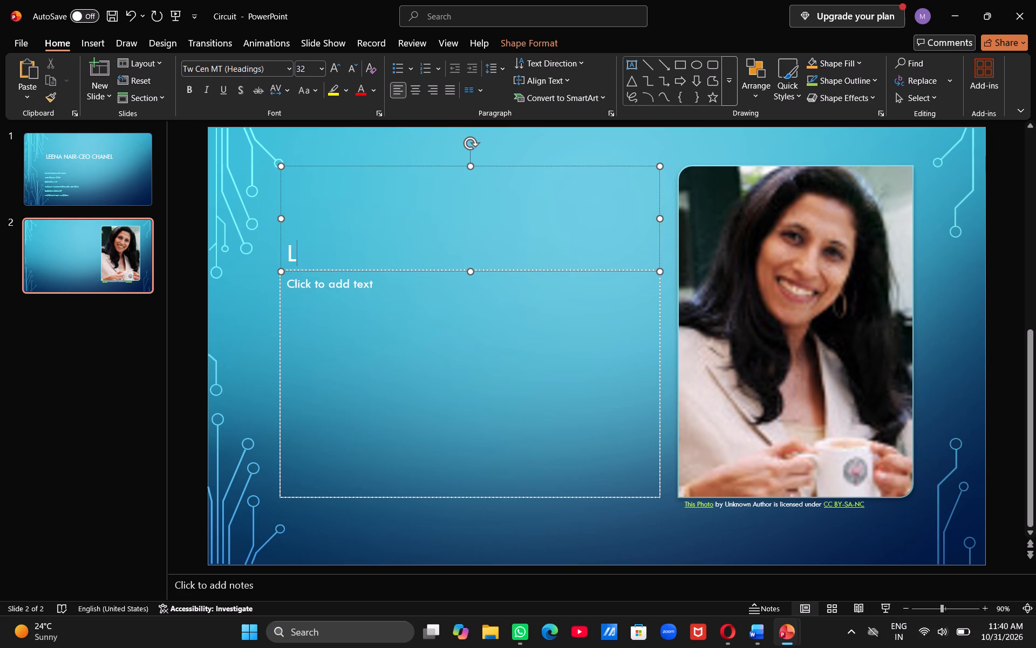
key(BackSpace)
click(324, 72)
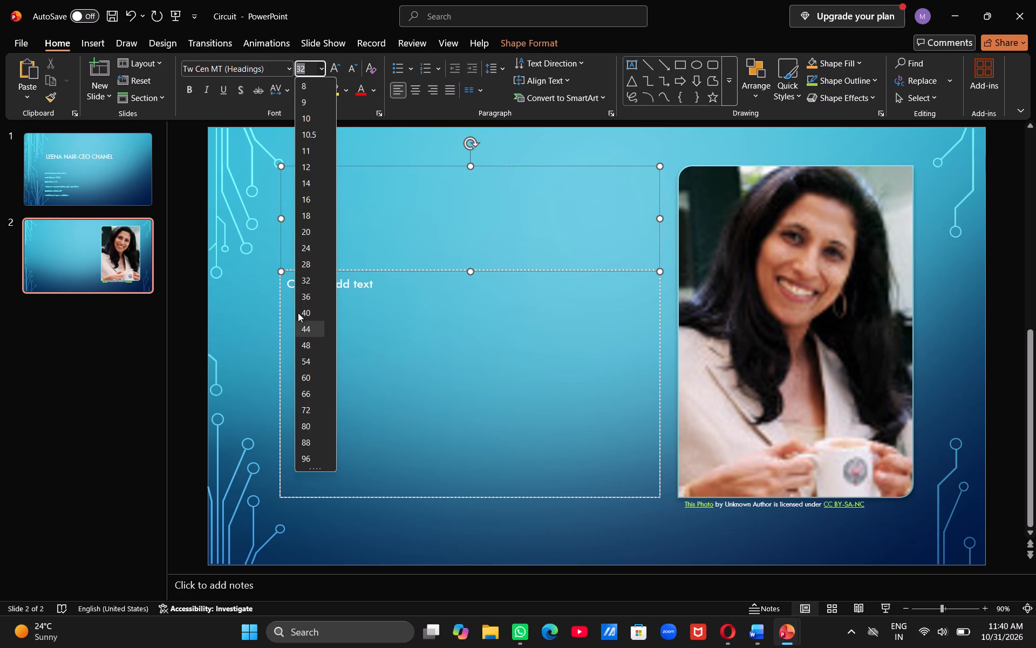
click(300, 309)
key(l)
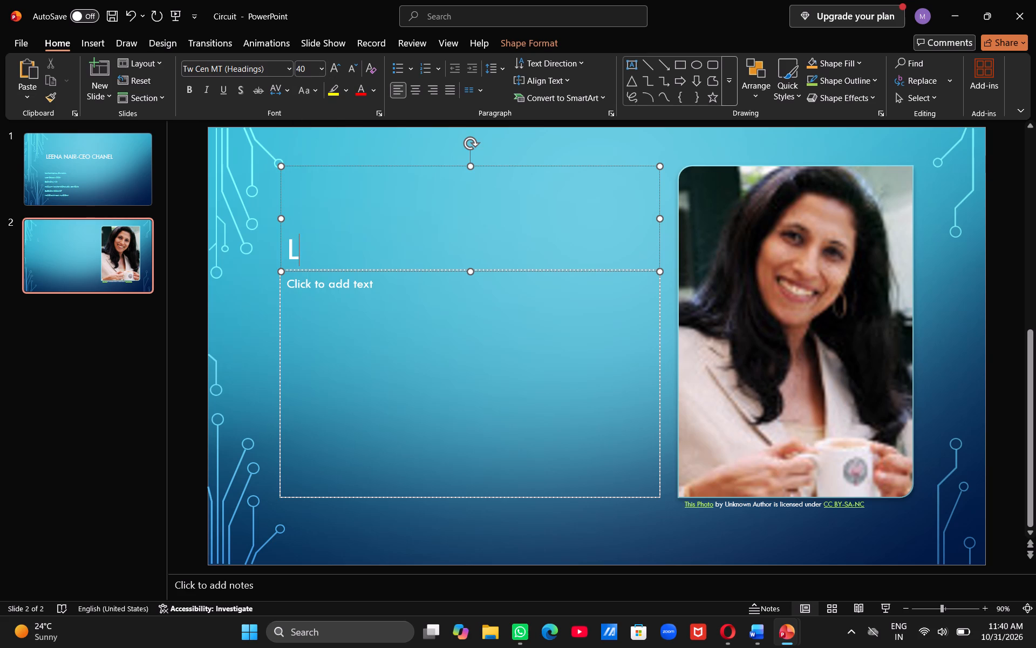
key(BackSpace)
click(322, 63)
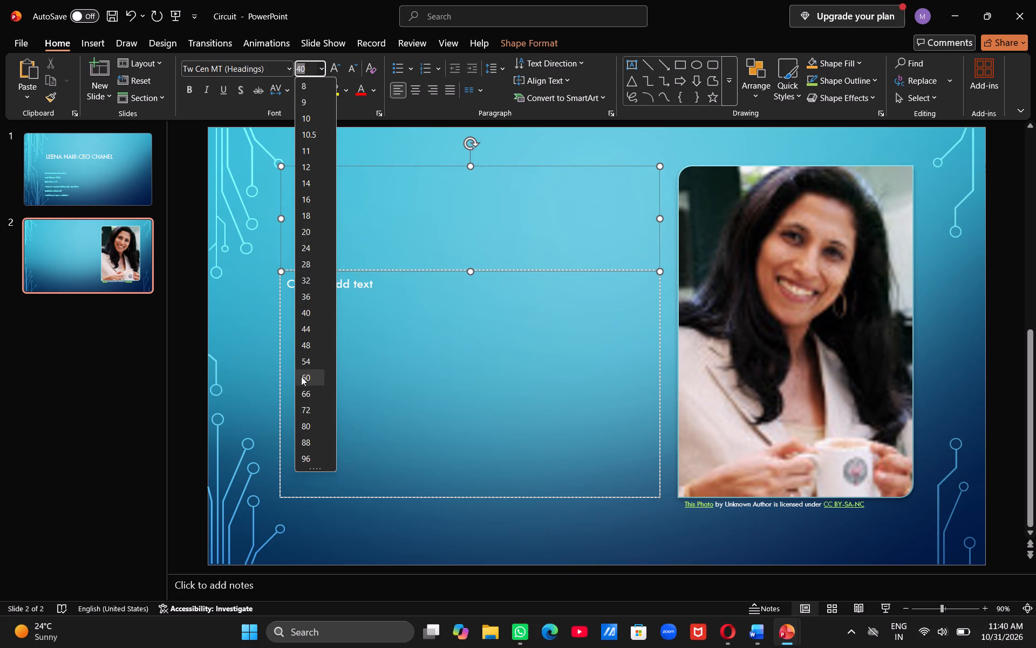
click(303, 380)
key(l)
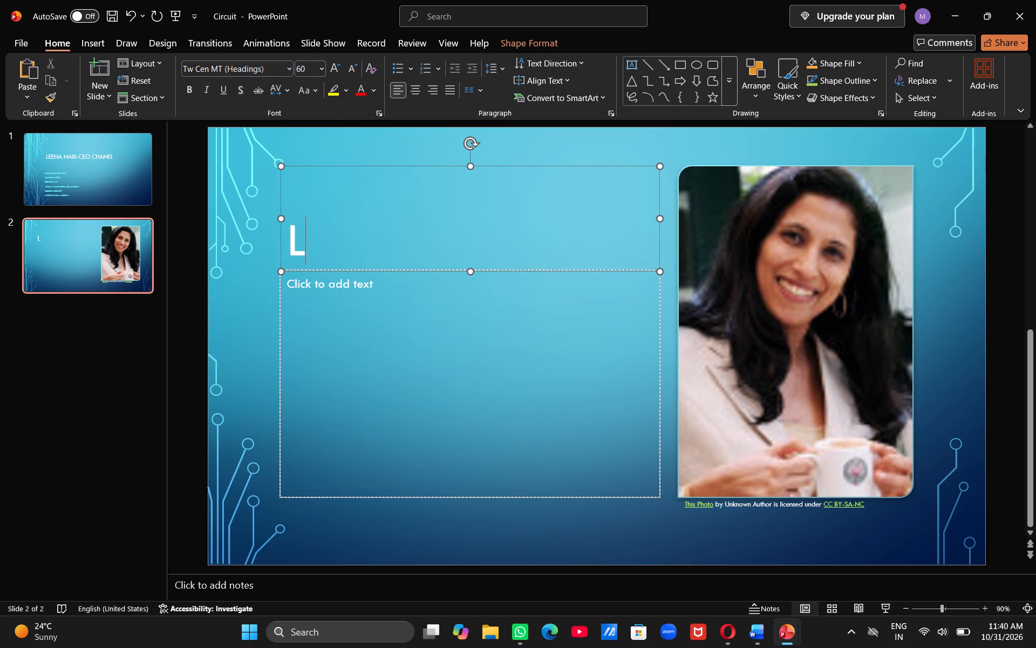
text(EEN)
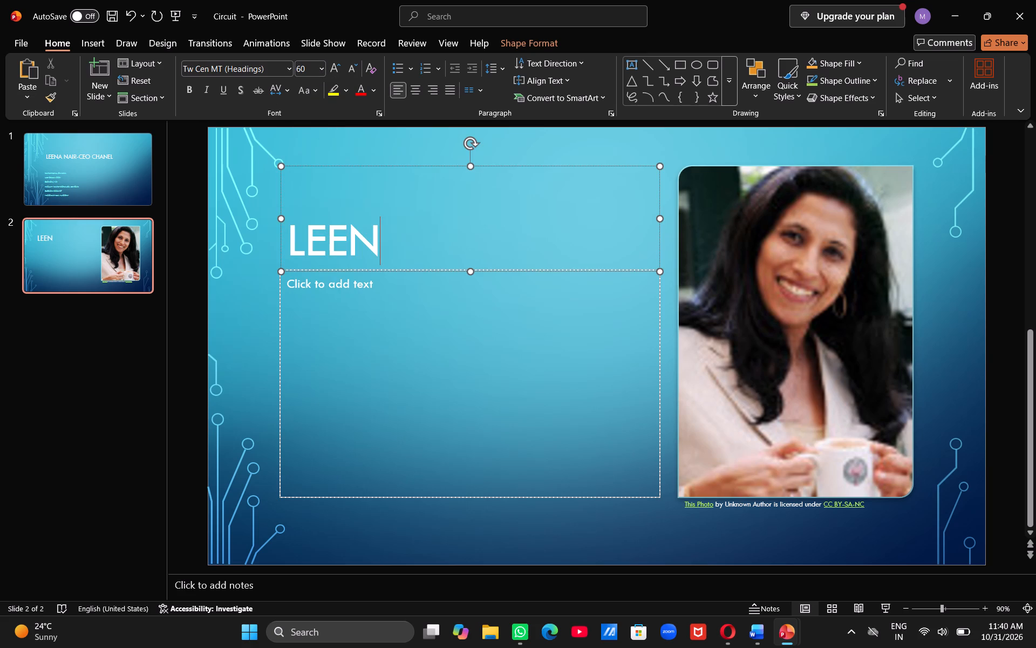
text(A NAIR)
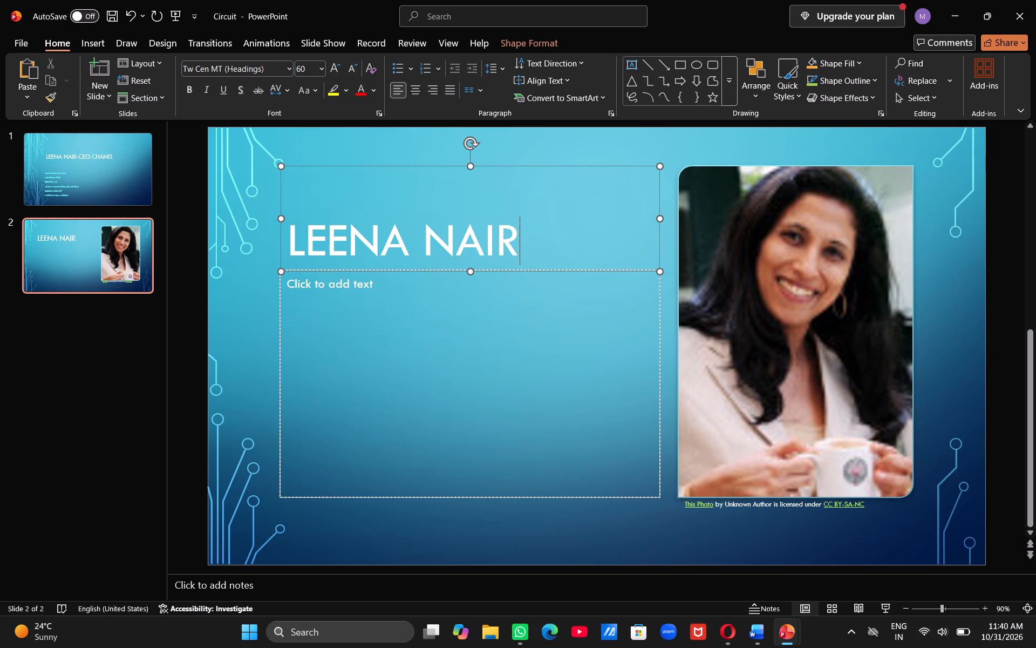
Set the font size of the empty caption text placeholder below the title to 36.
click(295, 288)
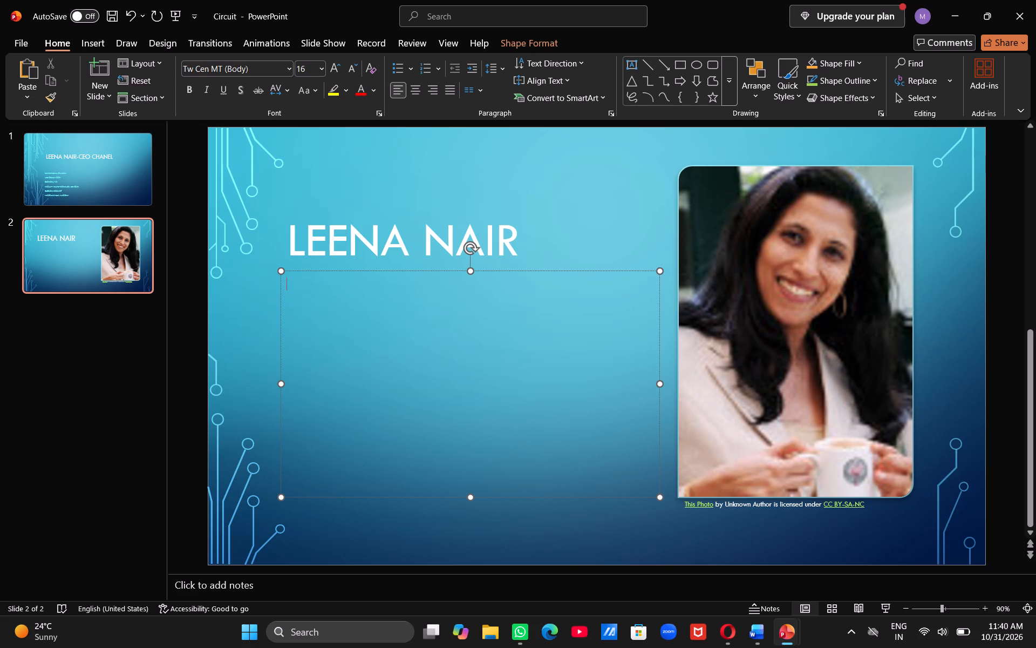
text(from)
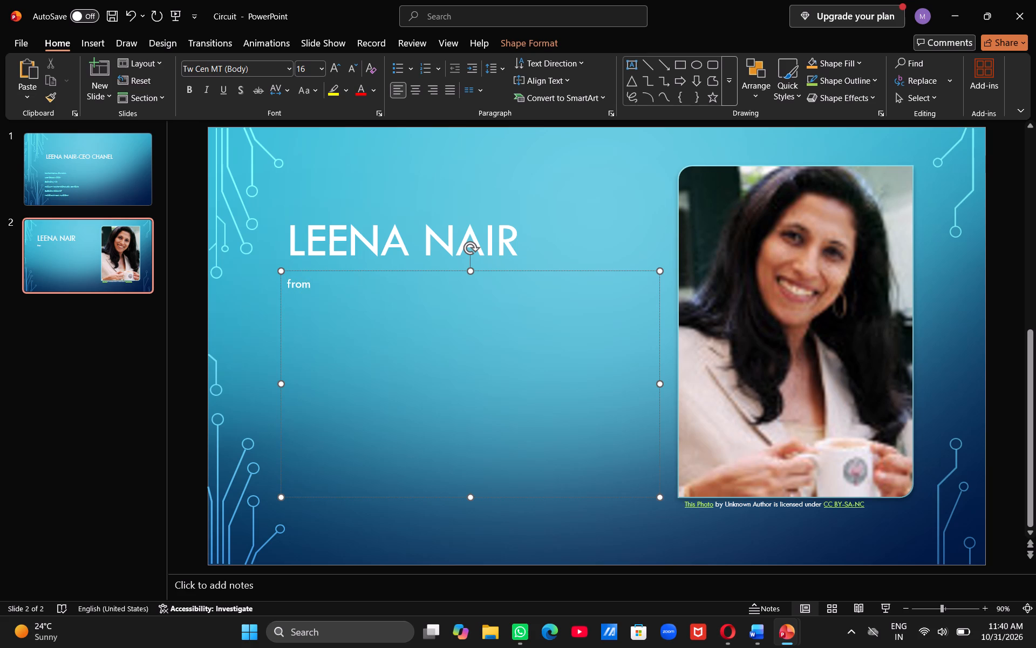
key(BackSpace)
key(BackSpace)
key(BackSpace)
key(BackSpace)
drag(322, 67, 302, 330)
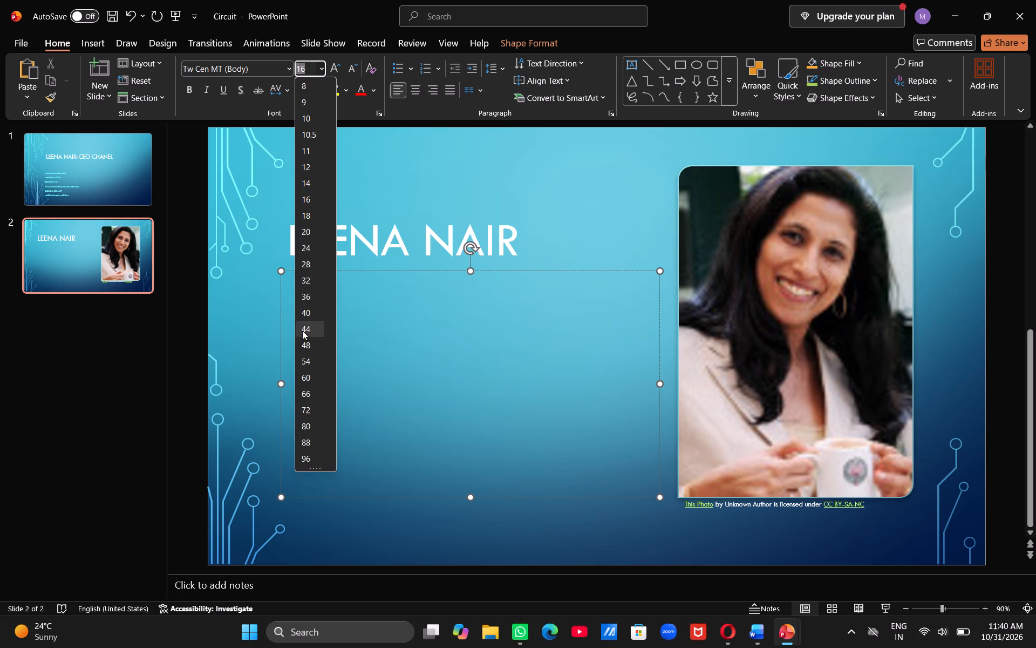
drag(302, 330, 303, 329)
click(303, 329)
text(fr)
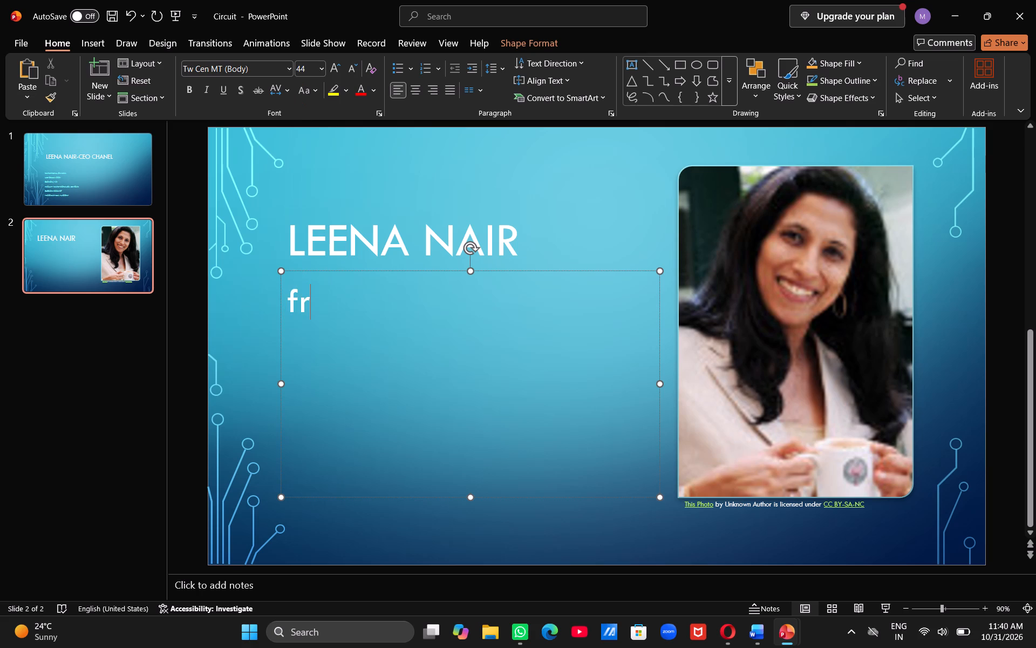
key(BackSpace)
key(BackSpace)
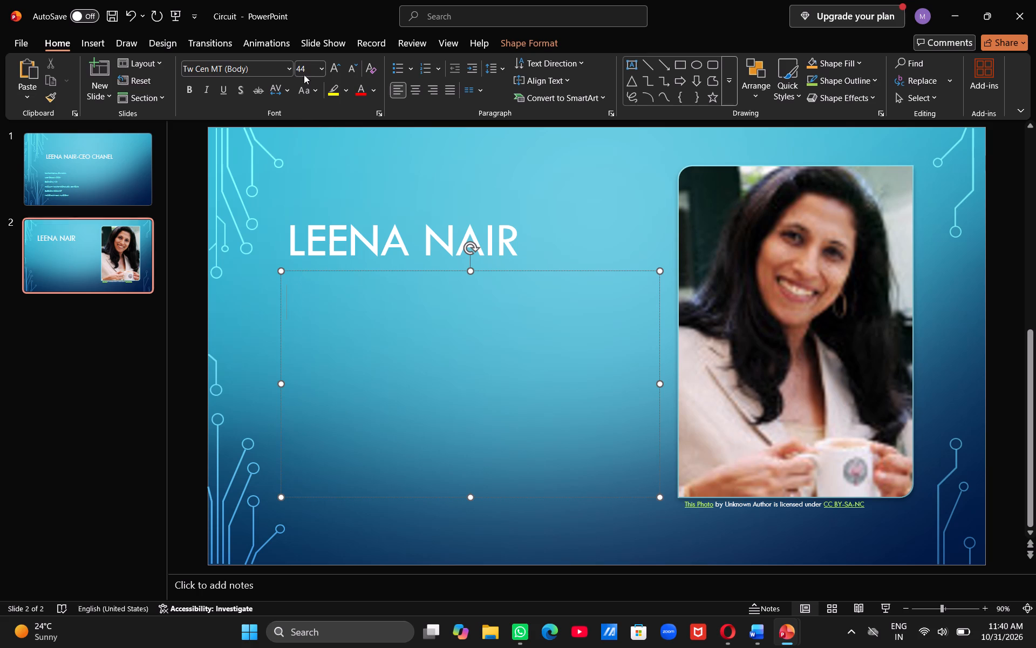
click(323, 67)
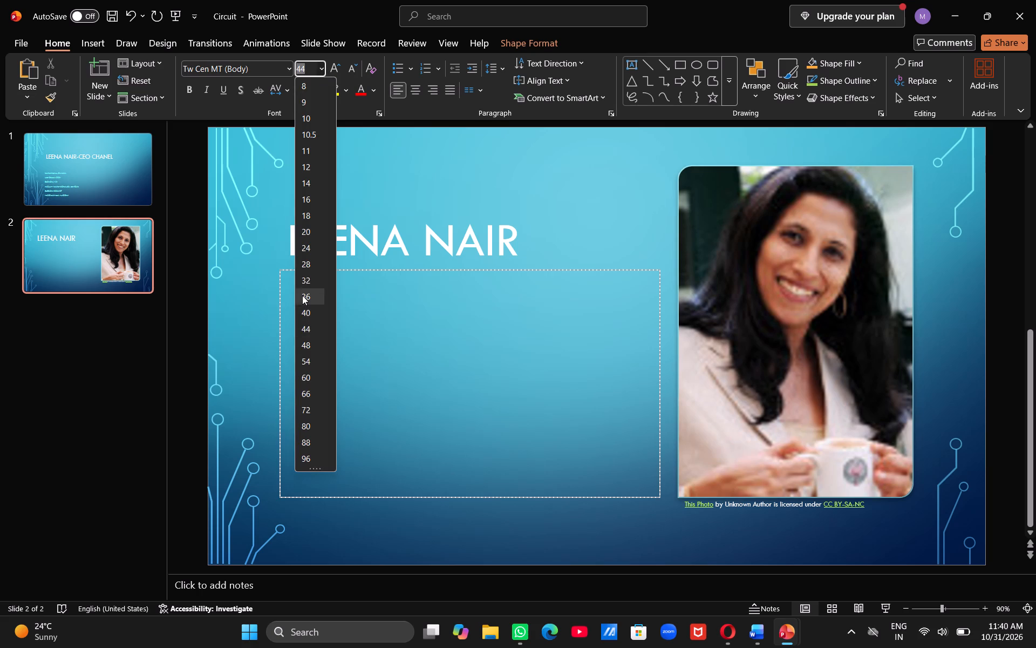
click(302, 295)
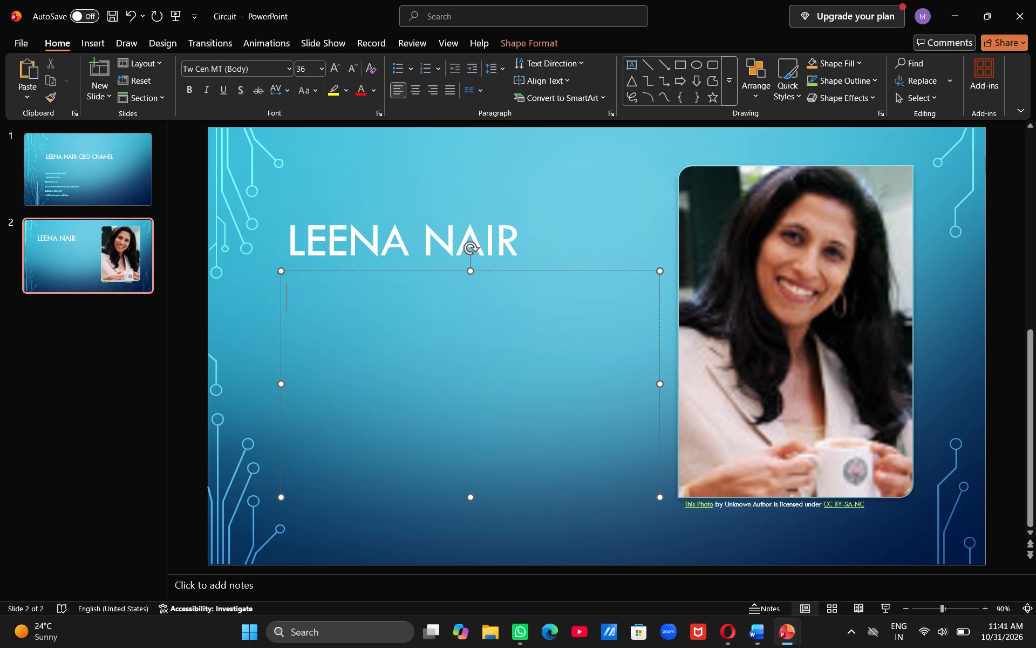
Enter "From Kolhapur to Global CEO of CHANEL" in the caption text placeholder below the title.
key(f)
text(rom)
key(space)
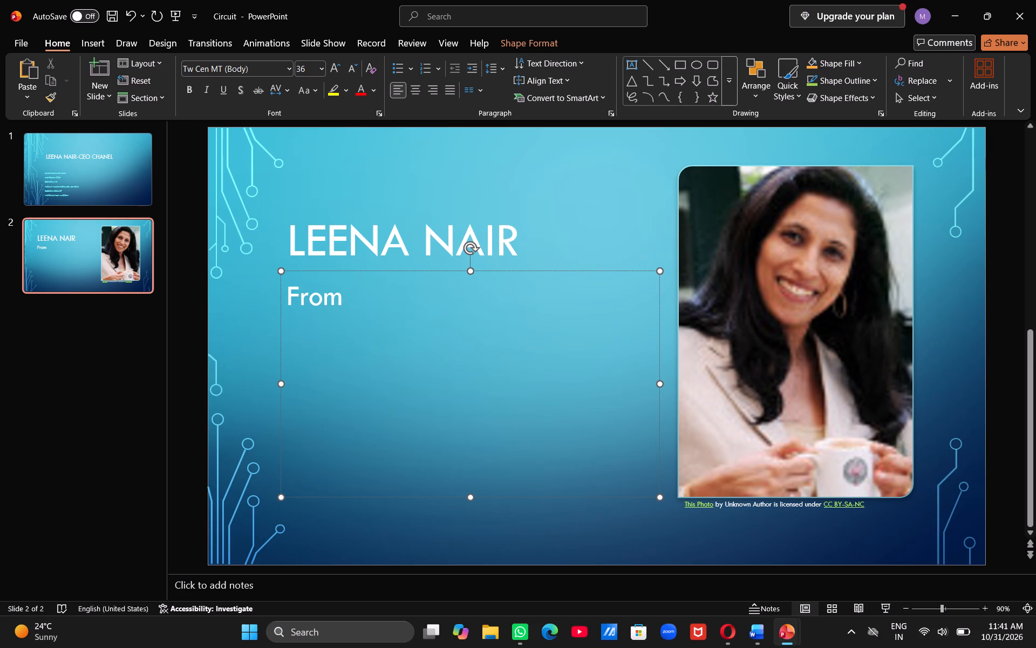
text(kol)
key(a)
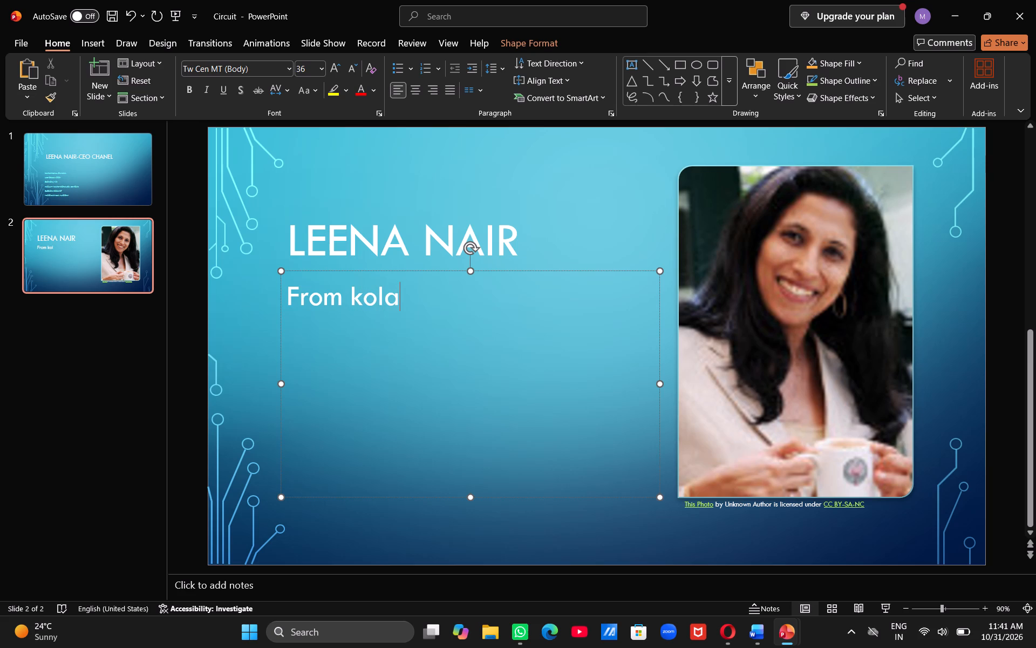
key(equal)
key(BackSpace)
key(BackSpace)
key(BackSpace)
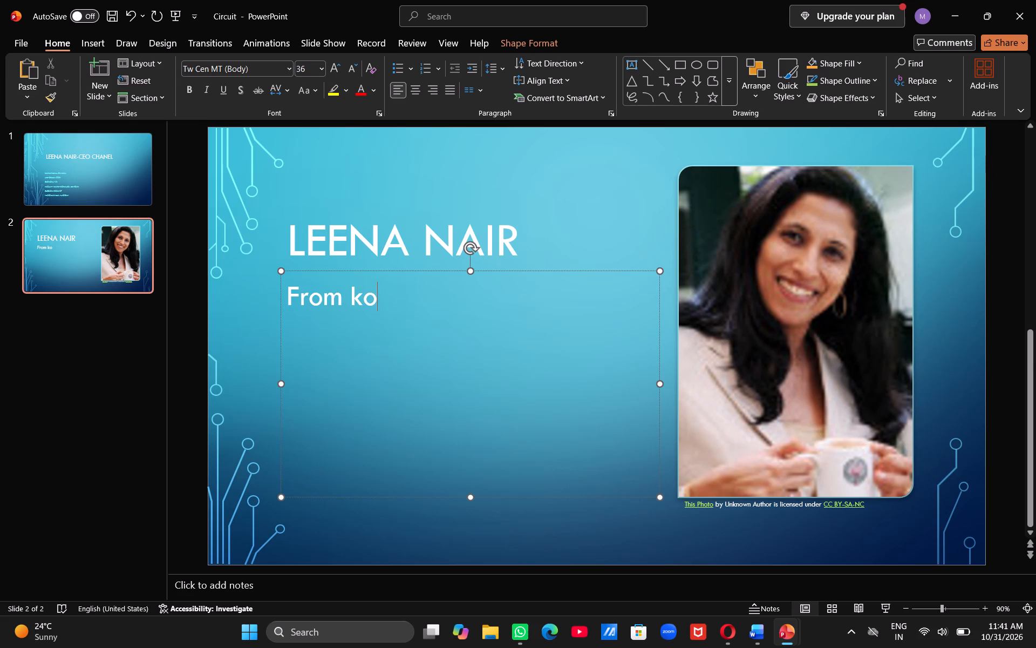
text(lhpur)
key(space)
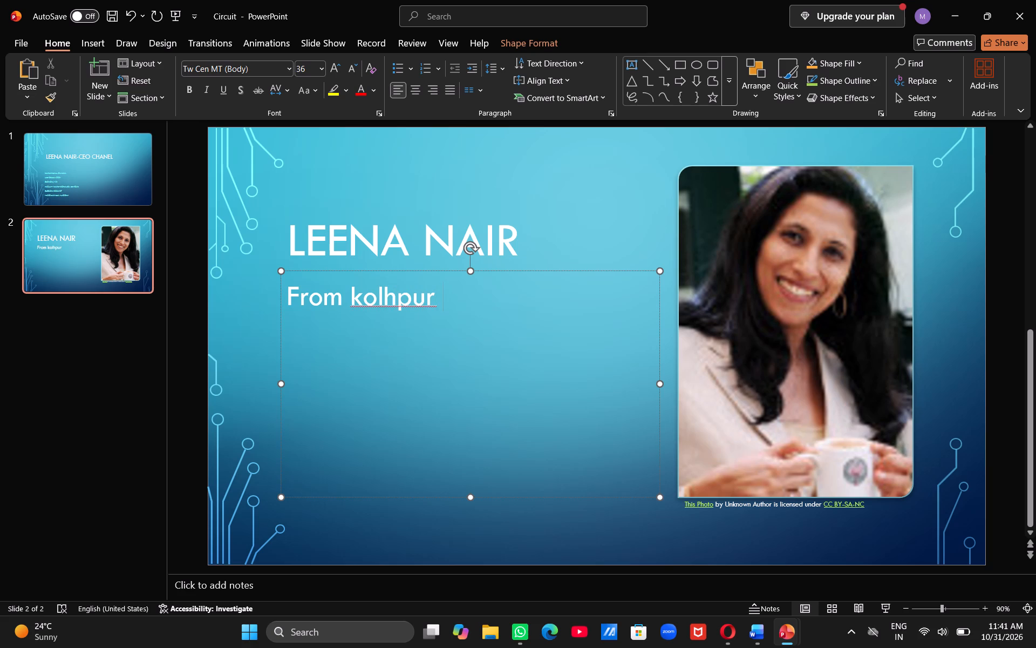
key(BackSpace)
key(BackSpace)
key(BackSpace)
key(BackSpace)
text(apur to)
key(space)
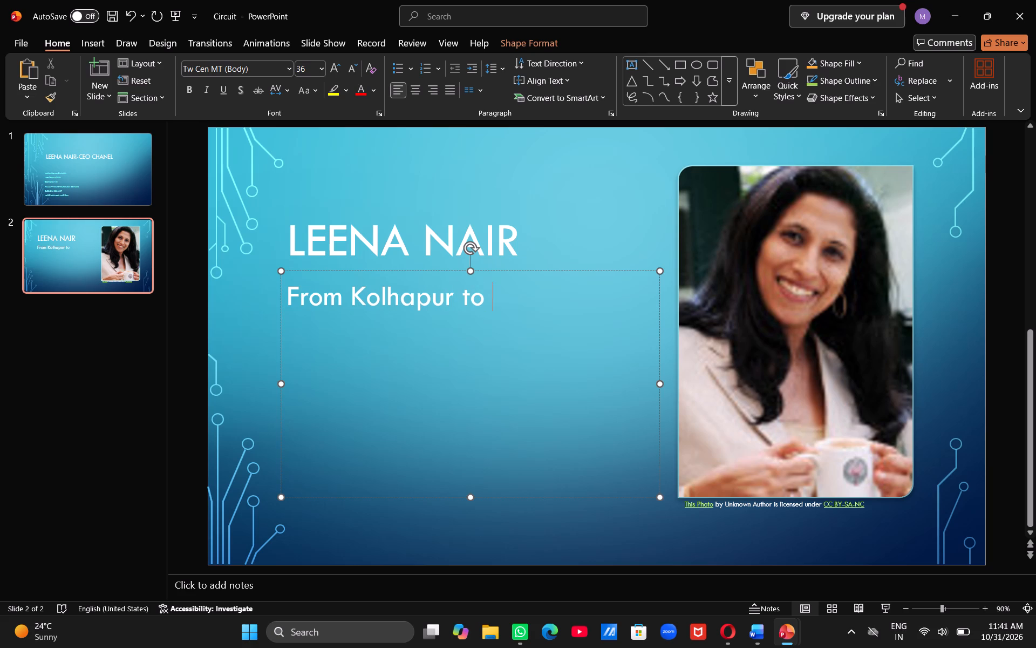
key(g)
text(lobal)
key(space)
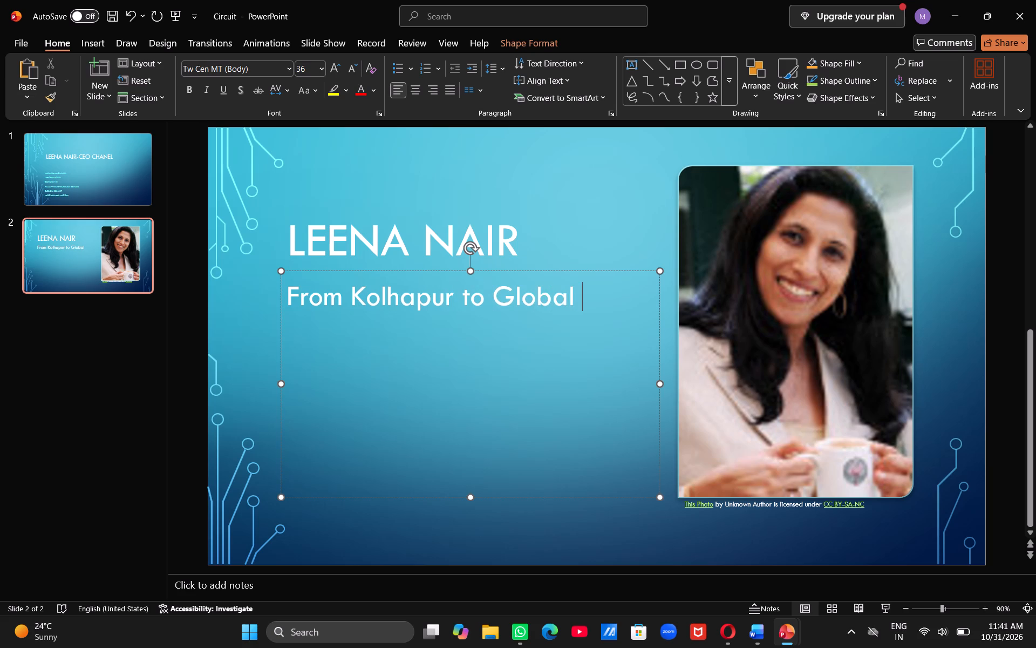
text(CEO)
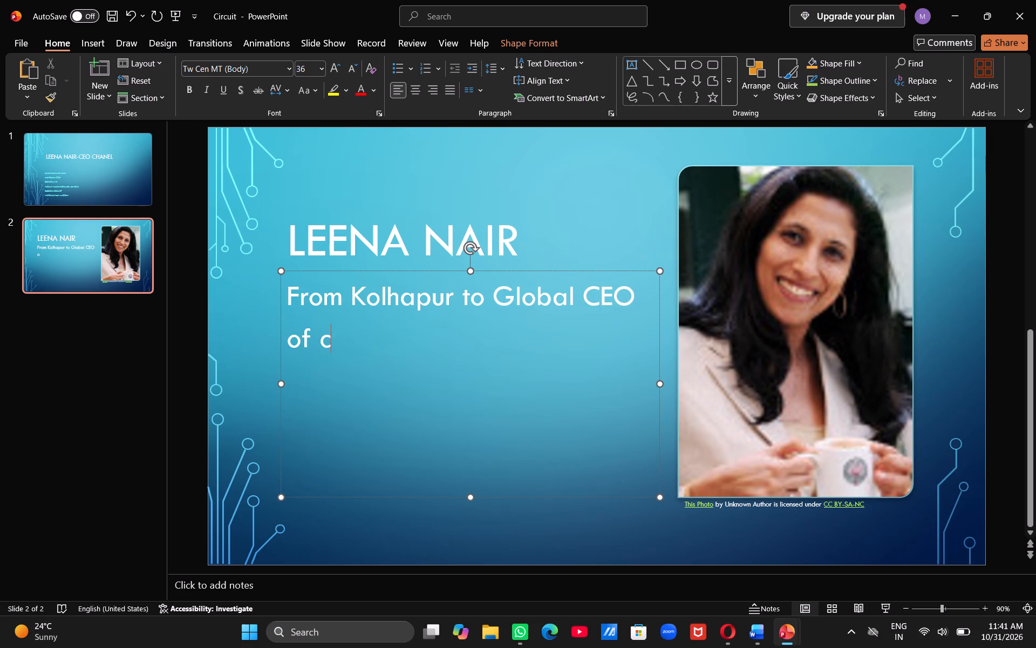
key(equal)
key(equal)
key(BackSpace)
key(BackSpace)
key(BackSpace)
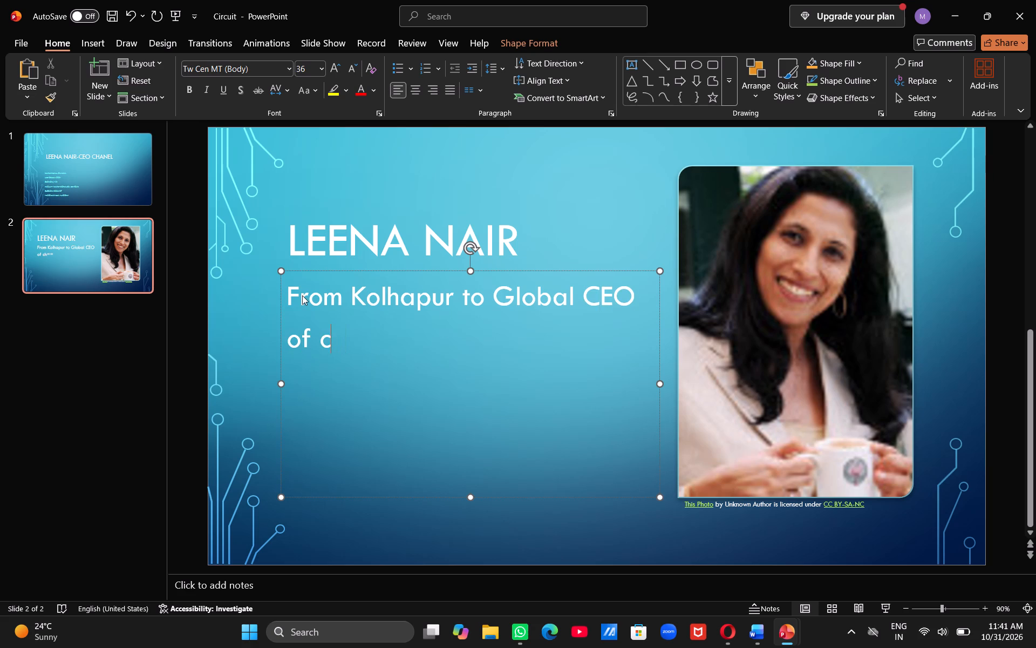
key(BackSpace)
text(CH)
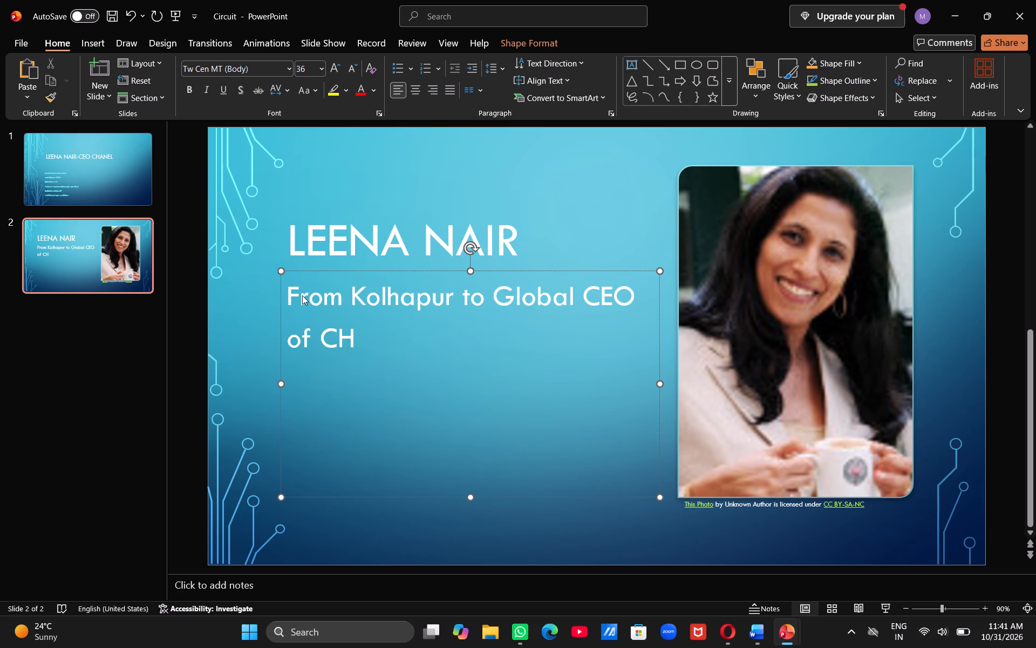
text(ANEL)
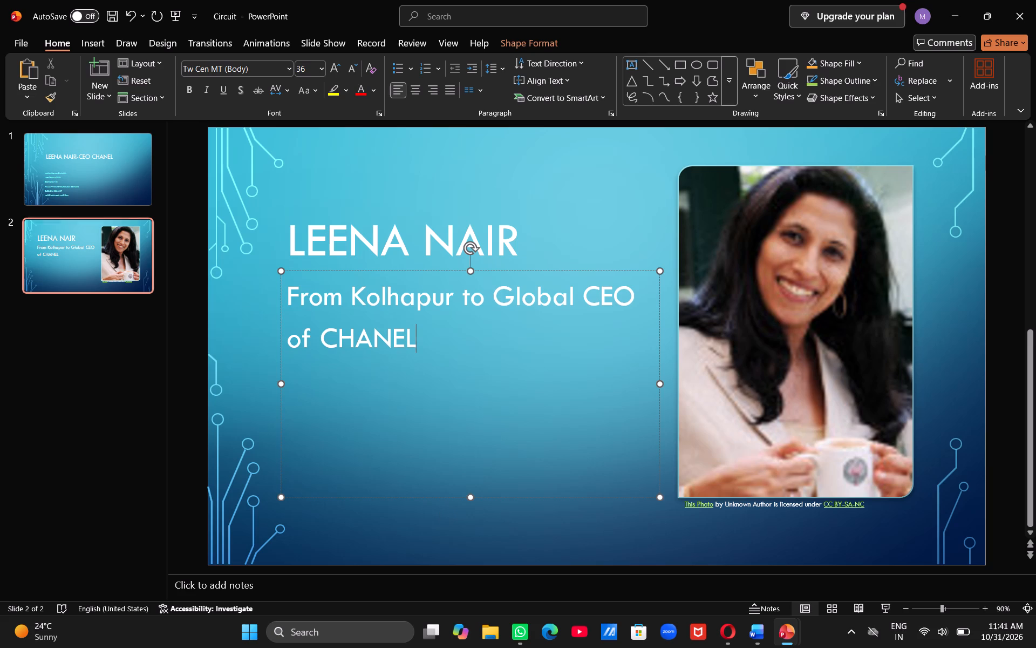
Widen the caption placeholder to the left, past the title's left edge, and raise its lower edge to just below the text.
drag(466, 494, 446, 419)
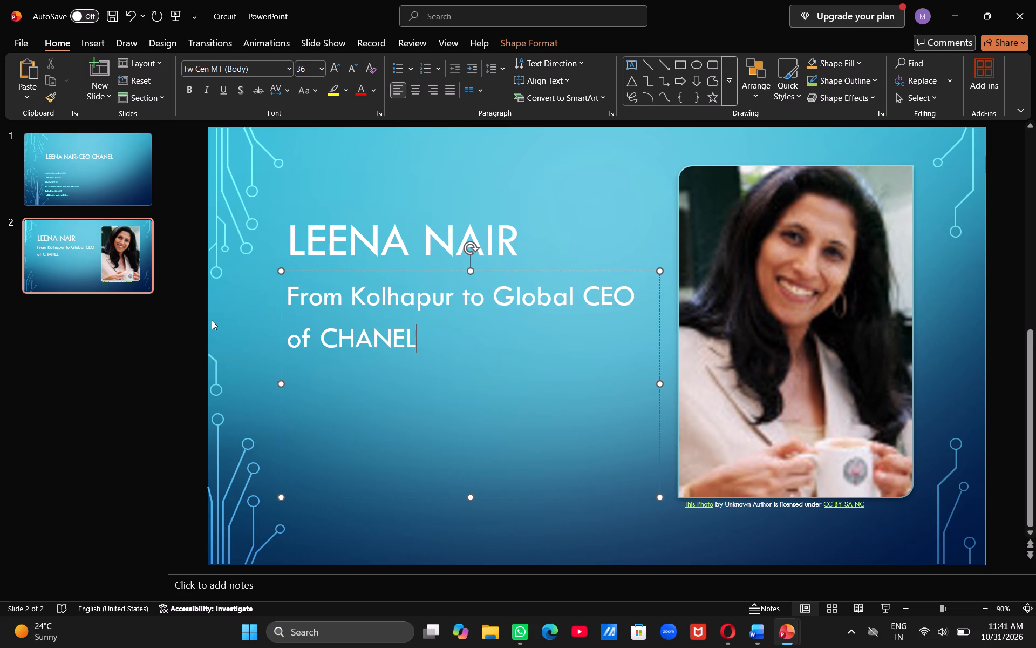
click(212, 320)
click(290, 283)
drag(281, 273, 237, 268)
drag(446, 499, 442, 481)
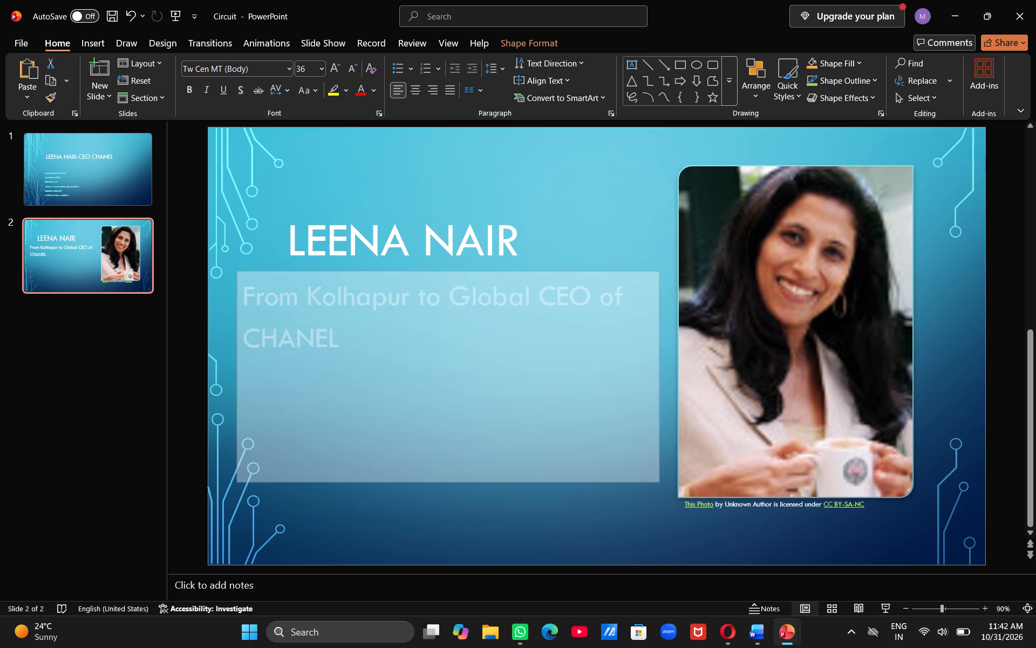
drag(442, 481, 419, 364)
double_click(316, 457)
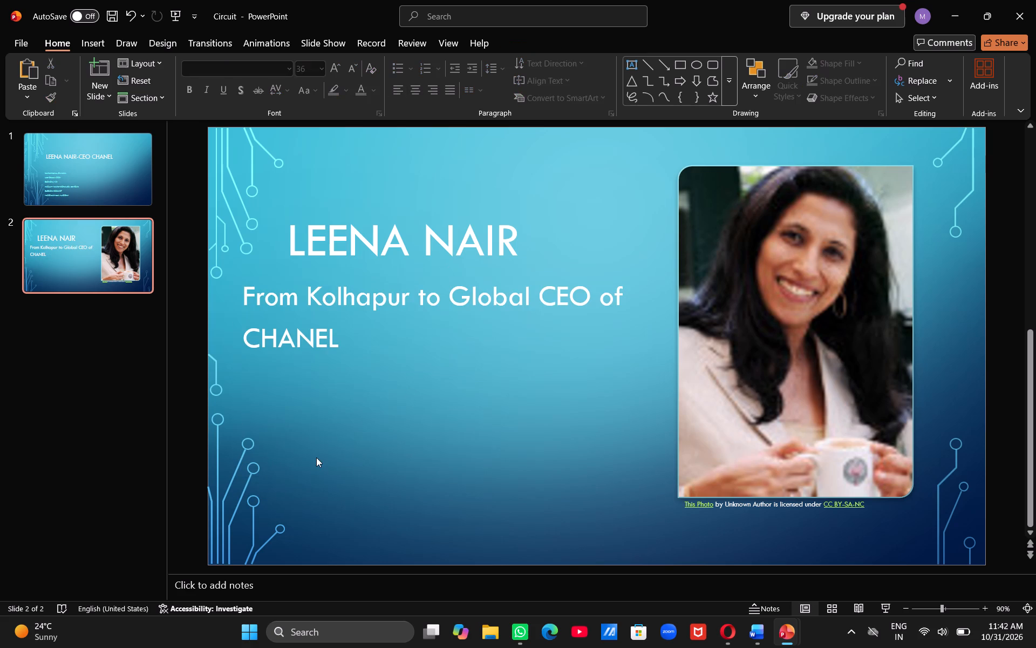
Add a text box below the caption, widen it across most of the caption's width, and align its left edge with the caption.
double_click(263, 400)
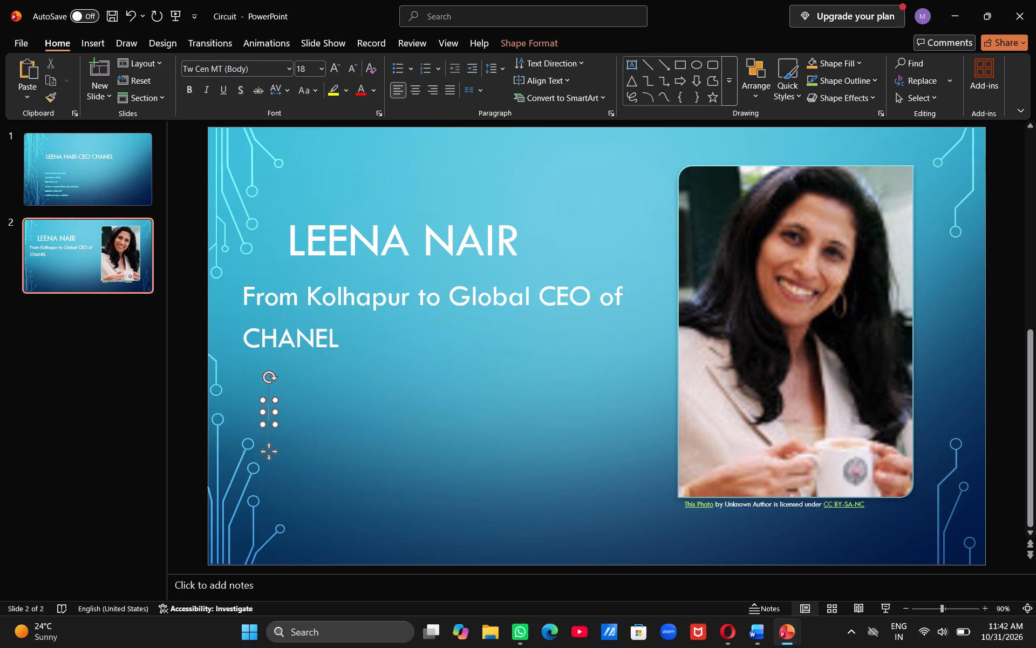
drag(274, 413, 515, 509)
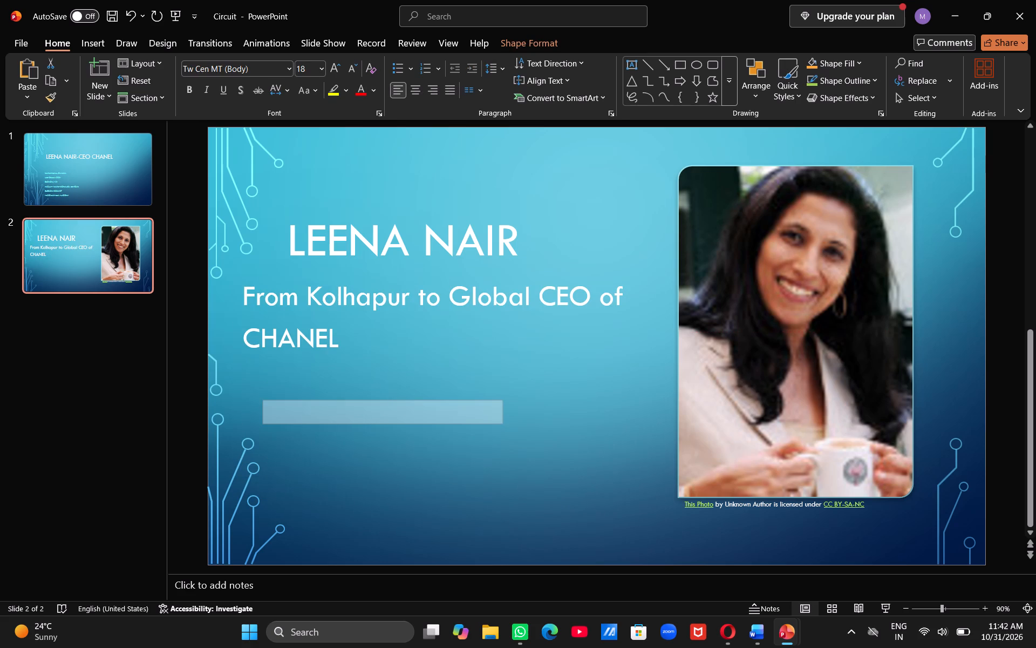
drag(515, 509, 582, 523)
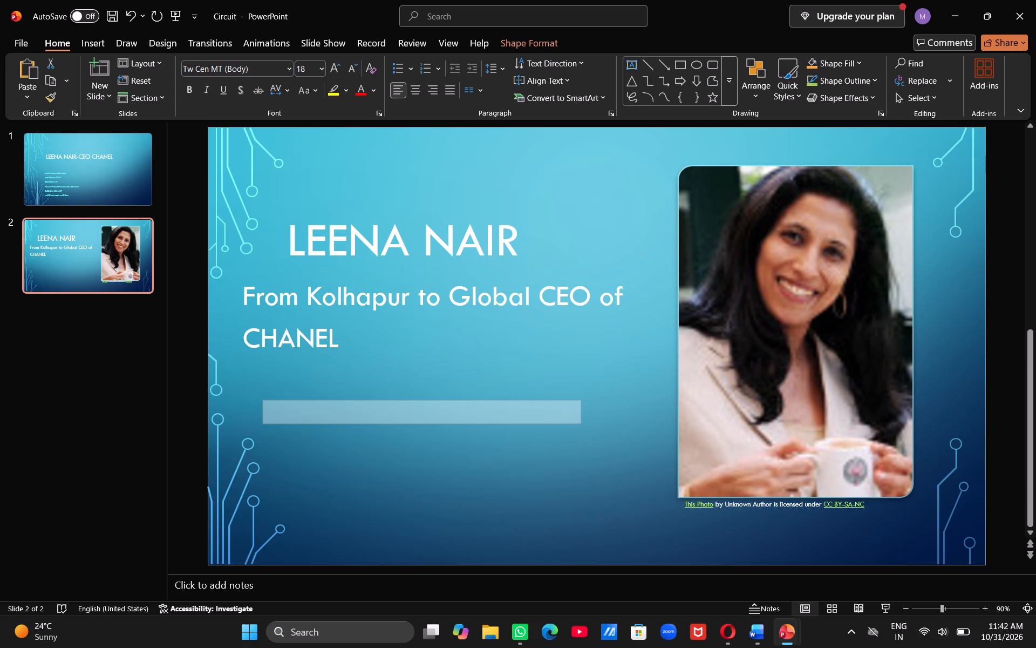
drag(582, 523, 587, 525)
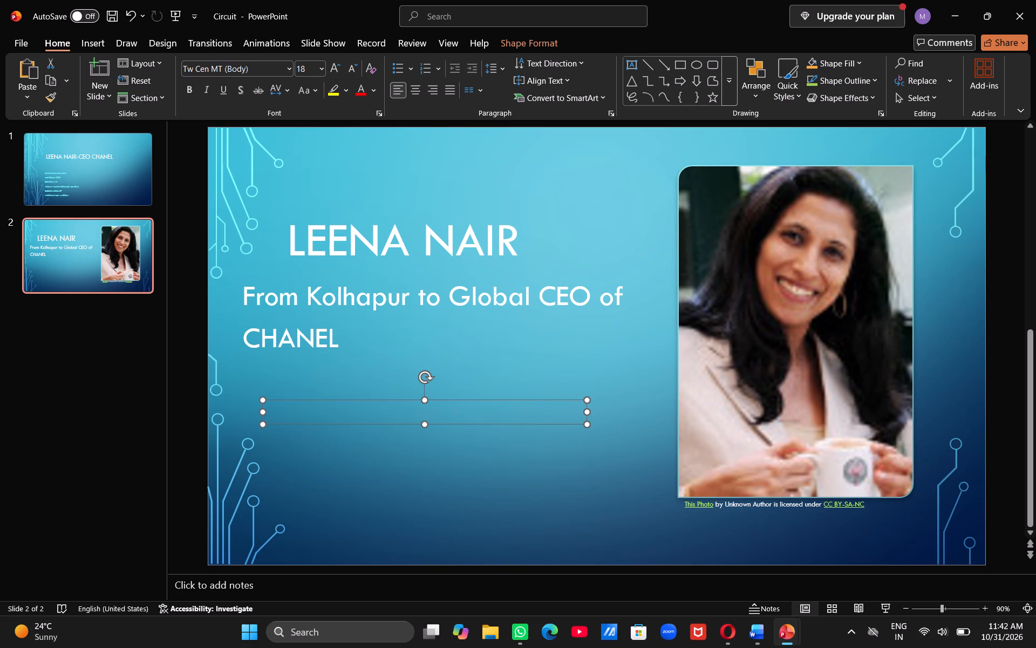
drag(264, 406, 239, 406)
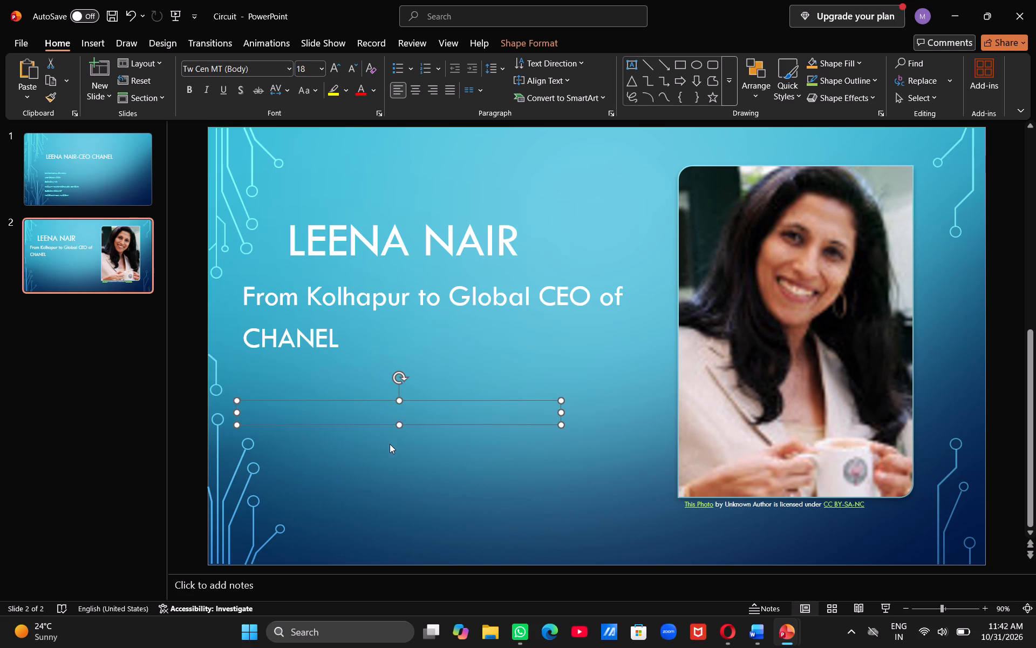
drag(400, 423, 432, 462)
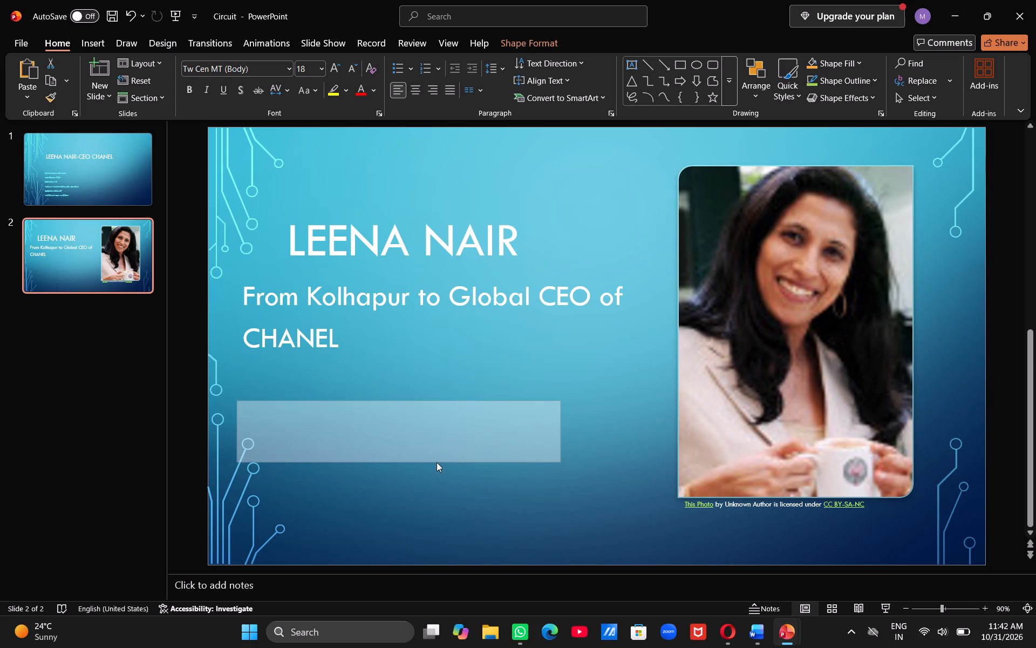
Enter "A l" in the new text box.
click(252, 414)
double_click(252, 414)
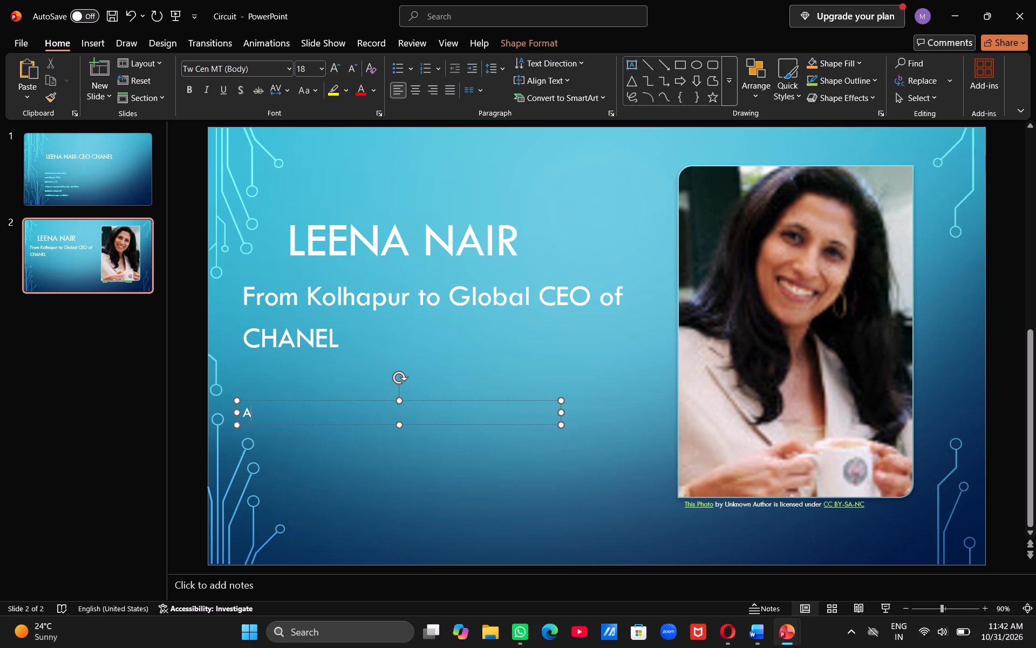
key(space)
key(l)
Try to make the text box taller and shift it slightly right, keeping it below the caption.
drag(400, 398, 401, 371)
drag(400, 424, 404, 482)
drag(242, 424, 274, 438)
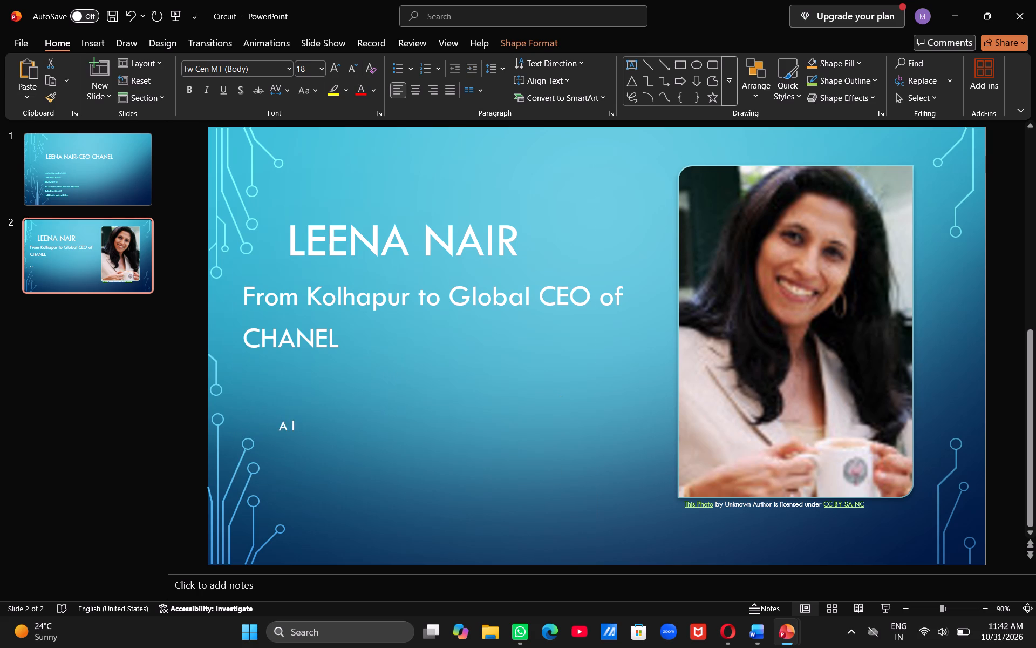
drag(274, 438, 258, 422)
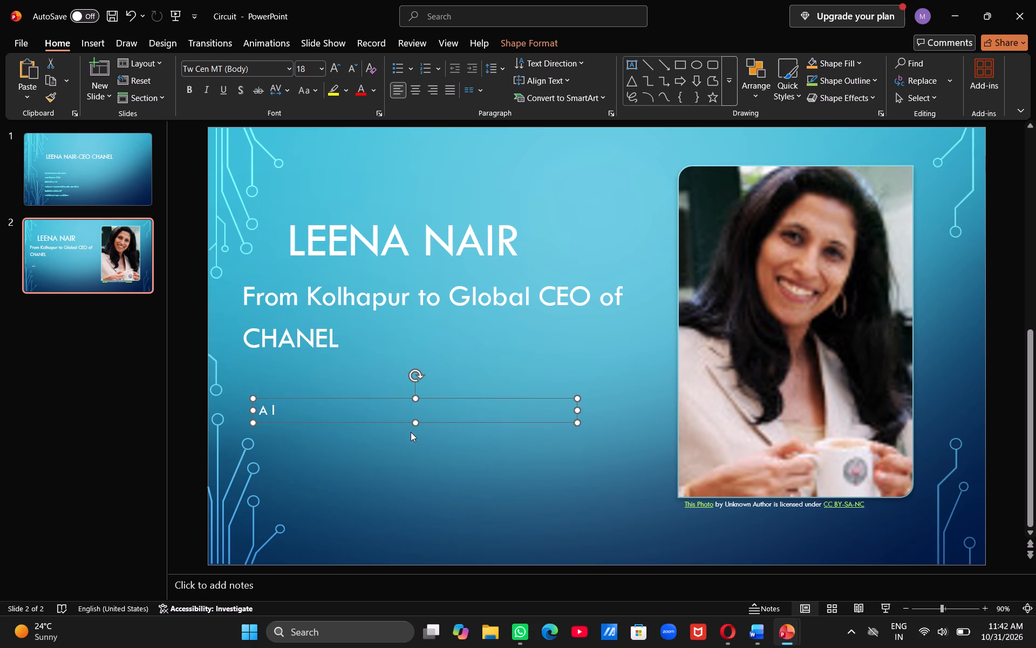
drag(414, 422, 430, 459)
Set the font size of the text box below the caption to 24.
drag(321, 69, 303, 249)
click(303, 249)
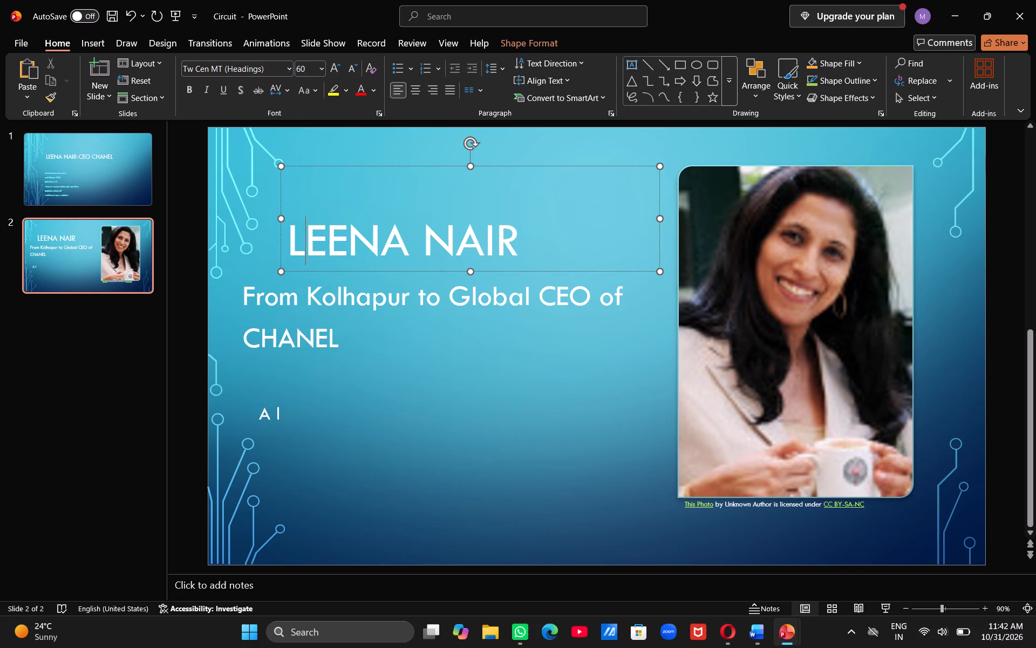
Replace the text in the box below the caption with "A leadership story about range,".
double_click(275, 404)
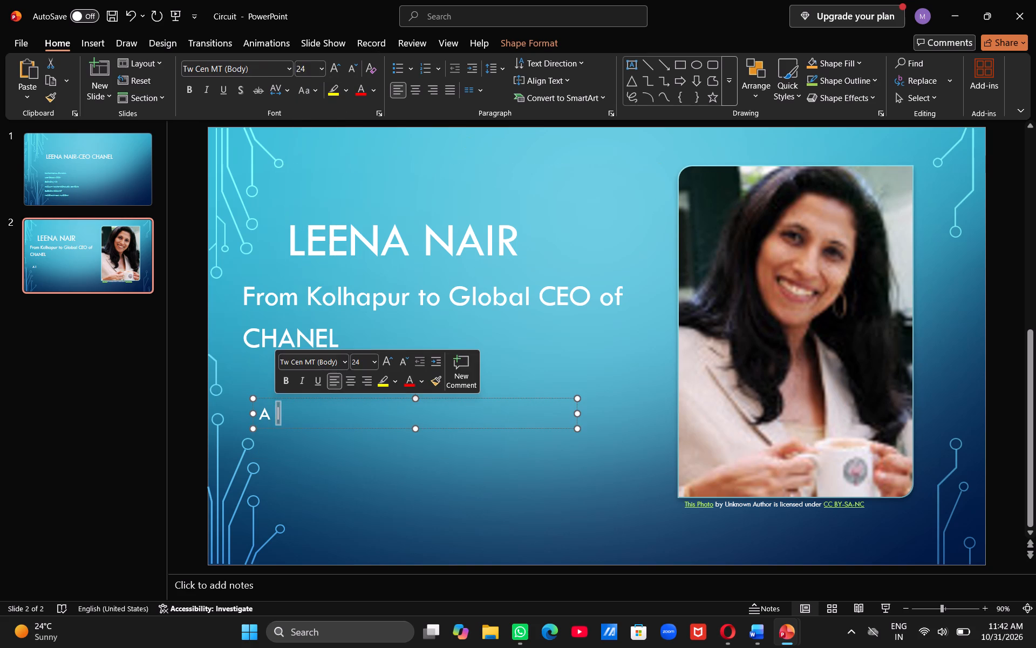
key(BackSpace)
key(BackSpace)
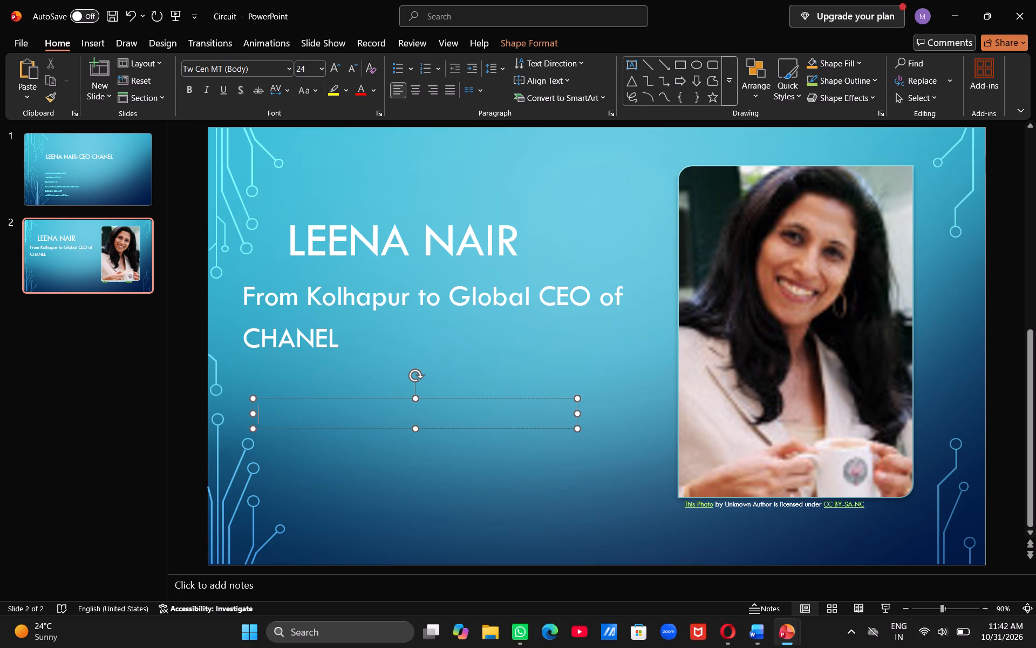
key(a)
key(BackSpace)
key(space)
text(lead)
text(ership)
key(space)
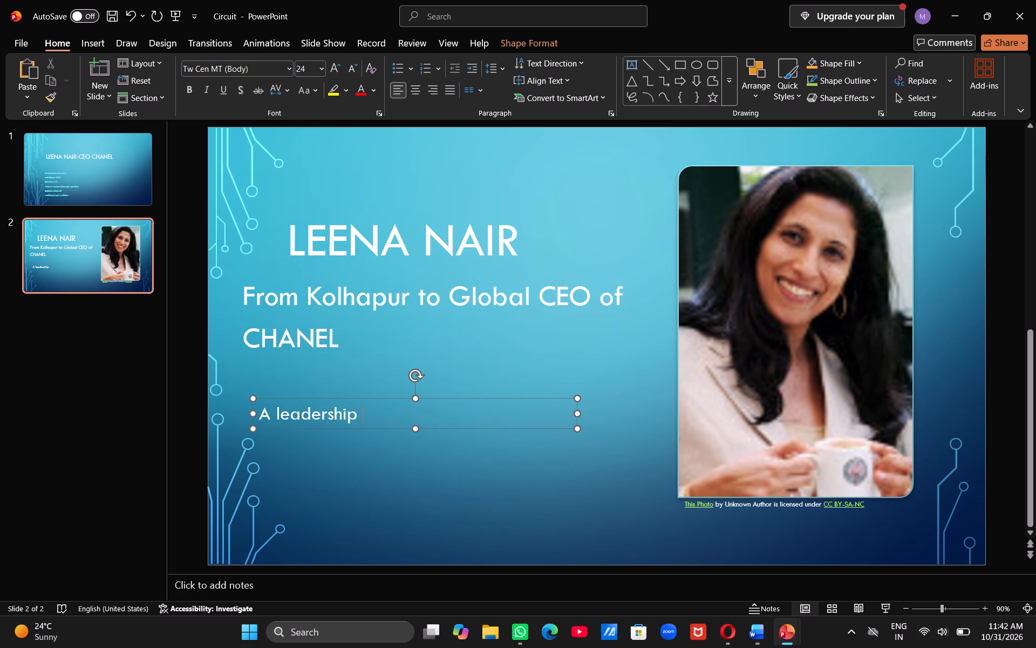
text(story)
key(space)
text(about)
key(space)
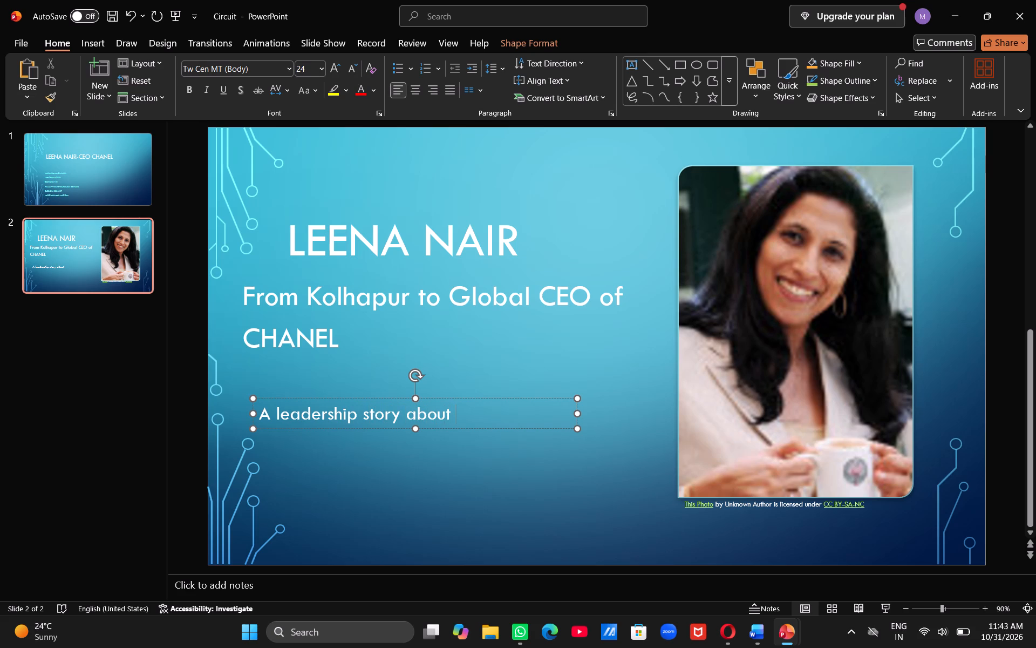
key(e)
key(BackSpace)
text(range)
key(space)
key(comma)
key(BackSpace)
key(BackSpace)
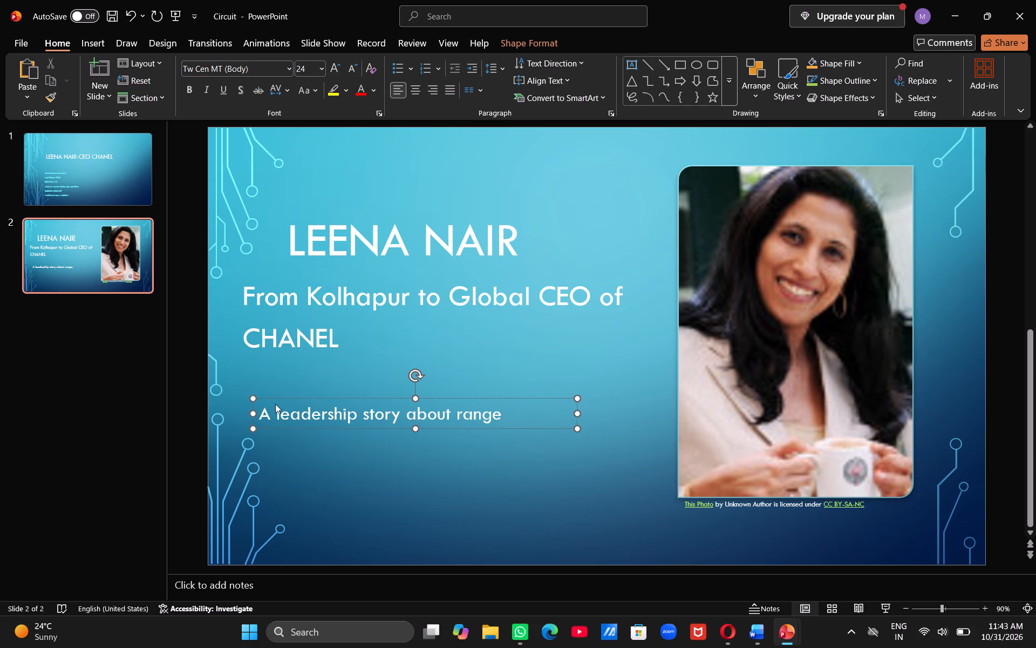
key(comma)
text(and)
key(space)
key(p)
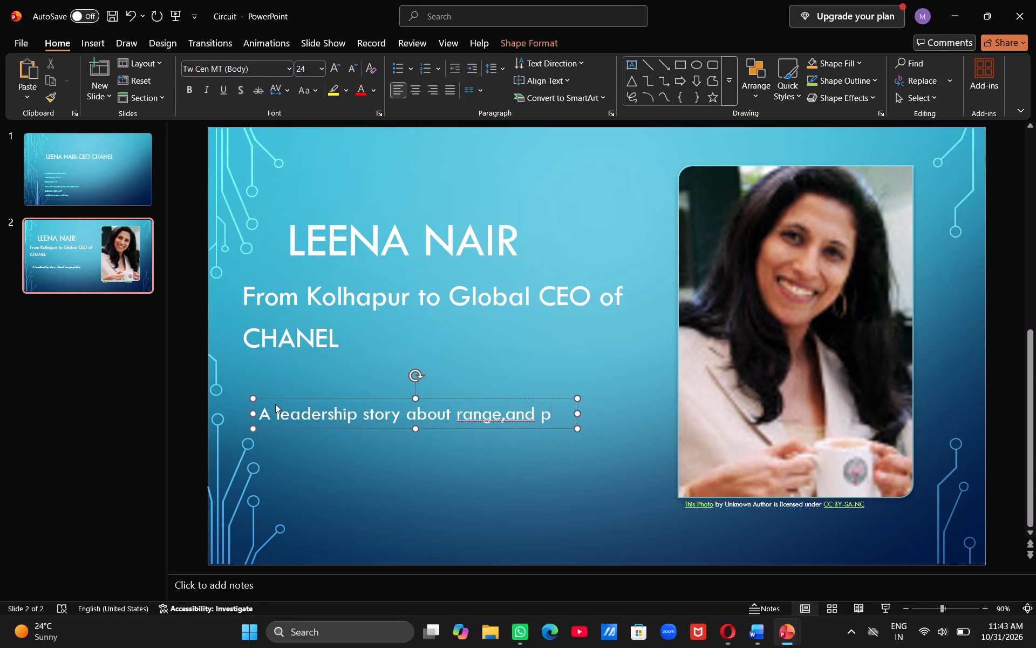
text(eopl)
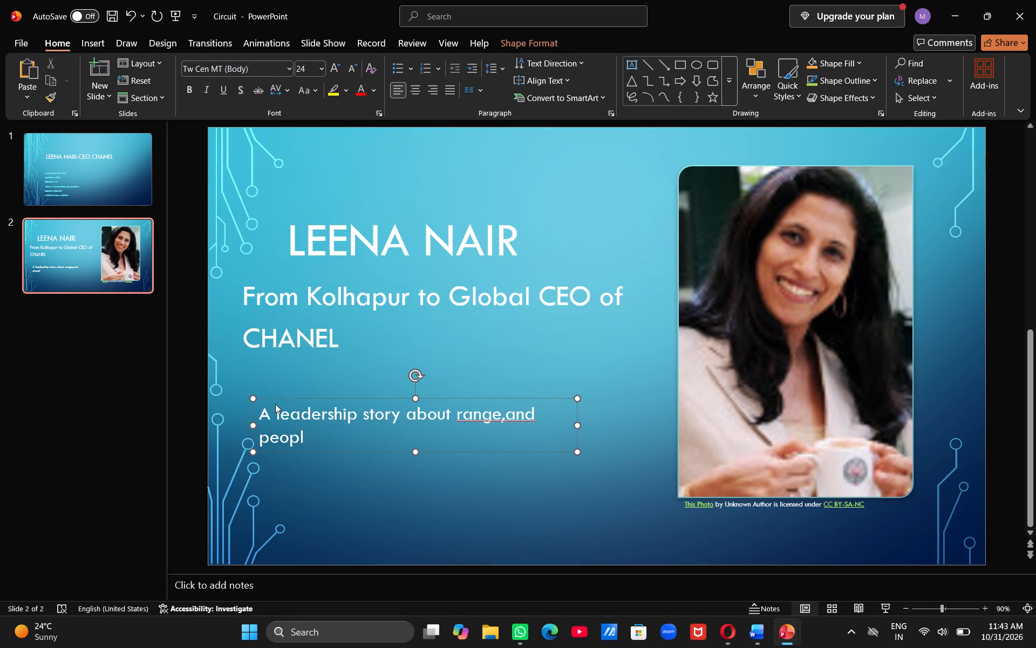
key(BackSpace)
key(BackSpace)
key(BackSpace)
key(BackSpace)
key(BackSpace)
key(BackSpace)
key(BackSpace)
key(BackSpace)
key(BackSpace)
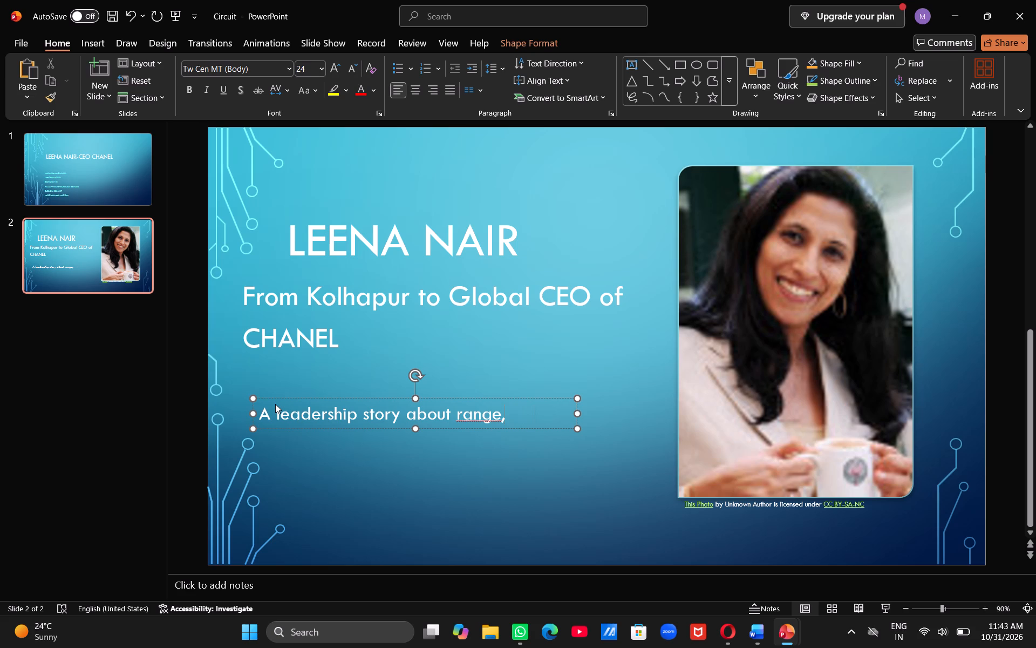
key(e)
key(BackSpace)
Continue the tagline directly after the comma with "reinvention and people at the centre".
text(re)
text(in)
text(ventui)
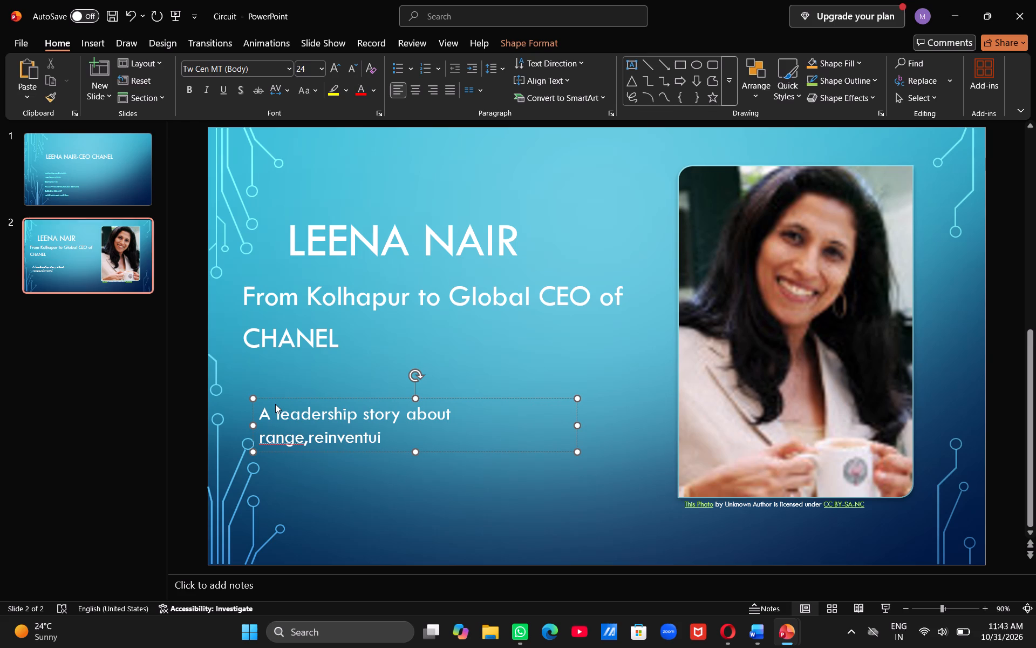
key(BackSpace)
key(BackSpace)
text(ion)
key(space)
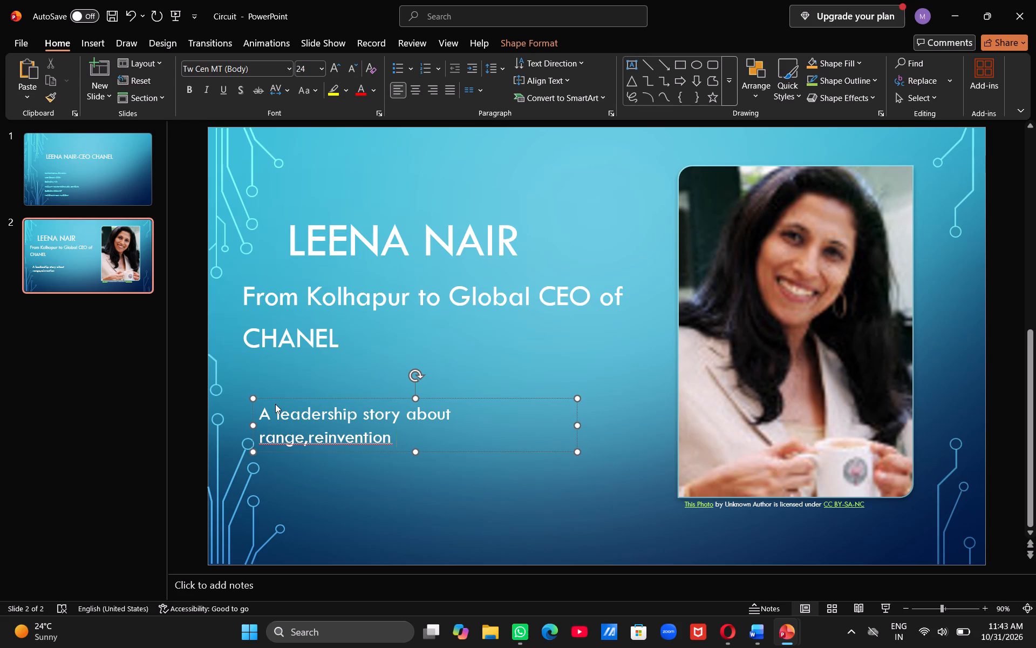
text(and p)
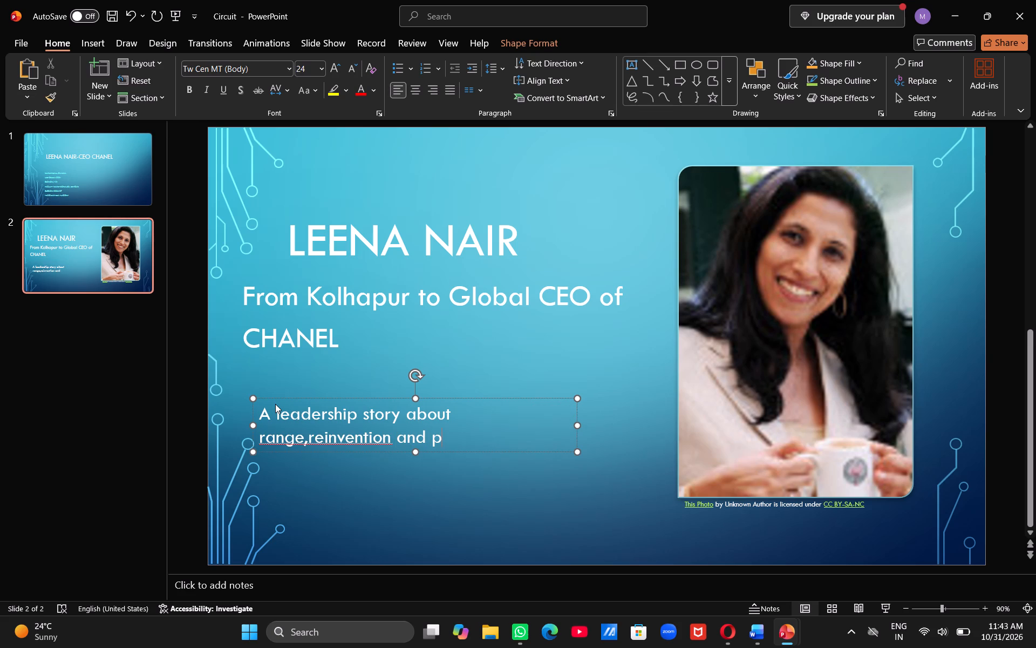
text(opl)
key(BackSpace)
key(BackSpace)
key(BackSpace)
text(eople at)
key(space)
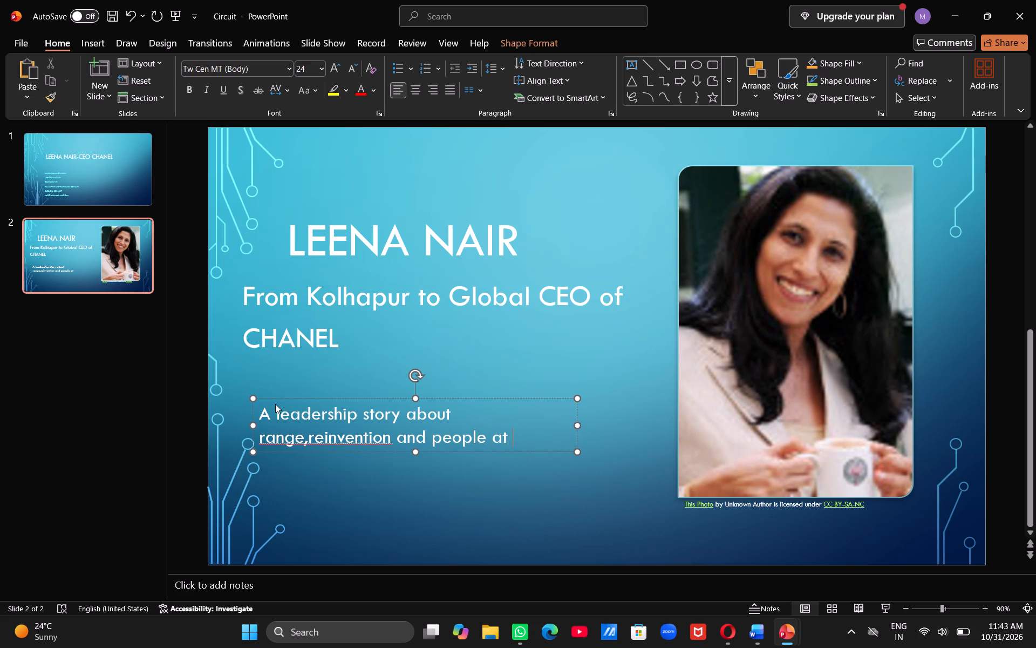
text(the centre)
key(space)
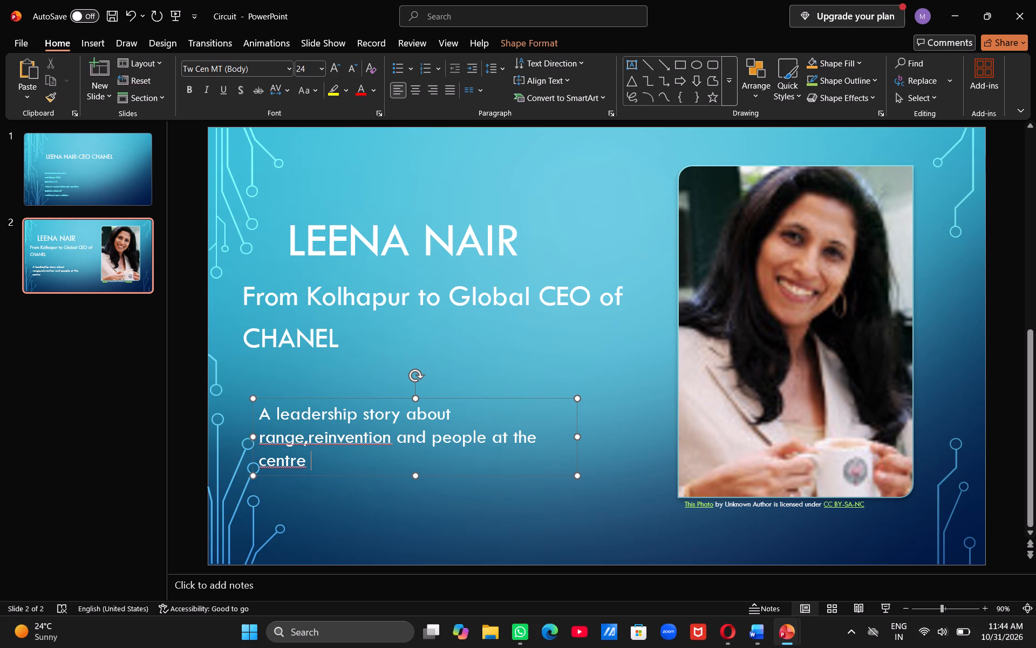
Add a period after "centre" at the end of the tagline.
click(551, 354)
double_click(658, 508)
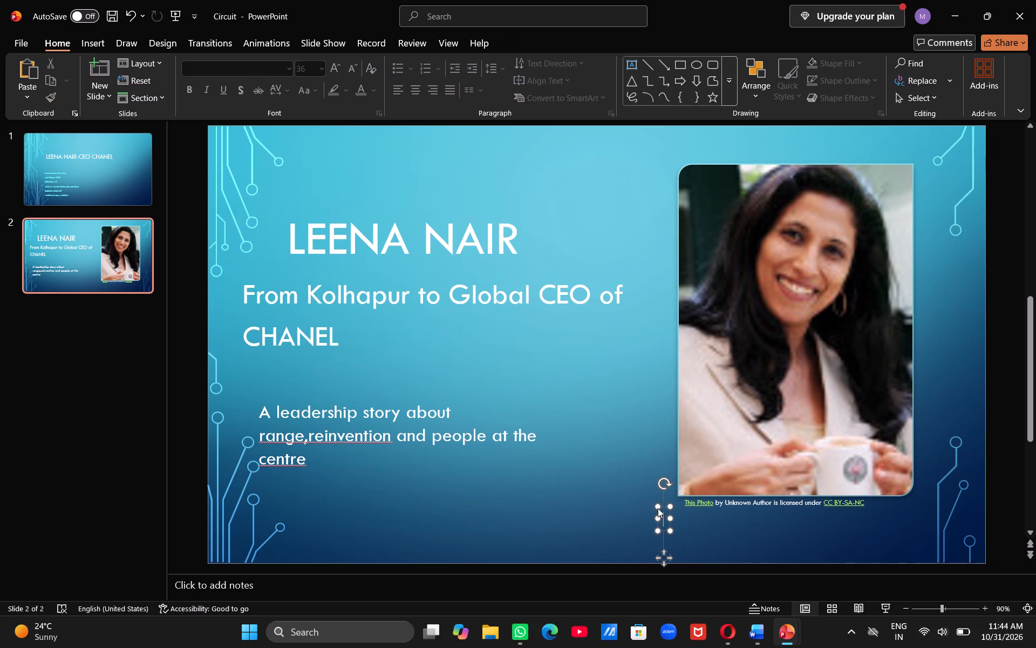
click(271, 417)
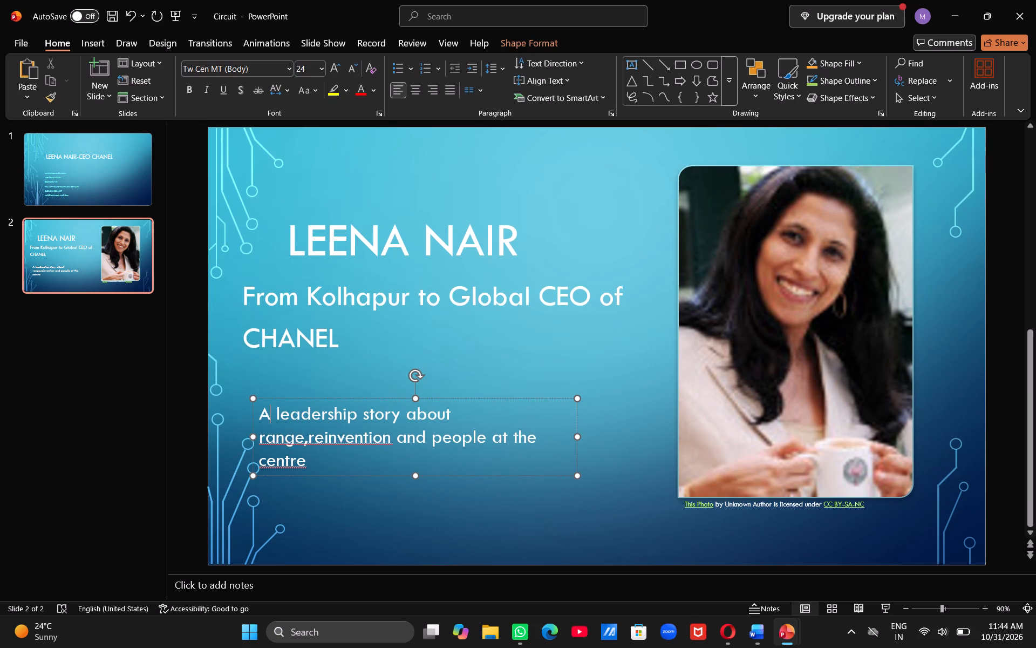
click(304, 457)
key(period)
Move the tagline text box to the right and slightly up, so it sits indented beneath the caption.
drag(578, 470, 625, 484)
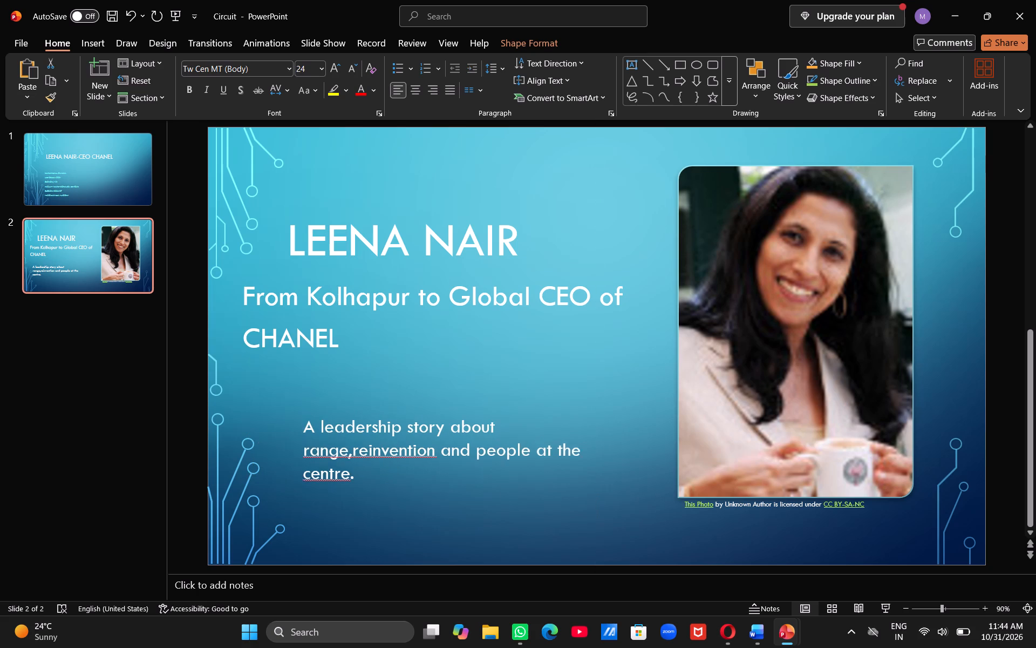
drag(625, 484, 628, 463)
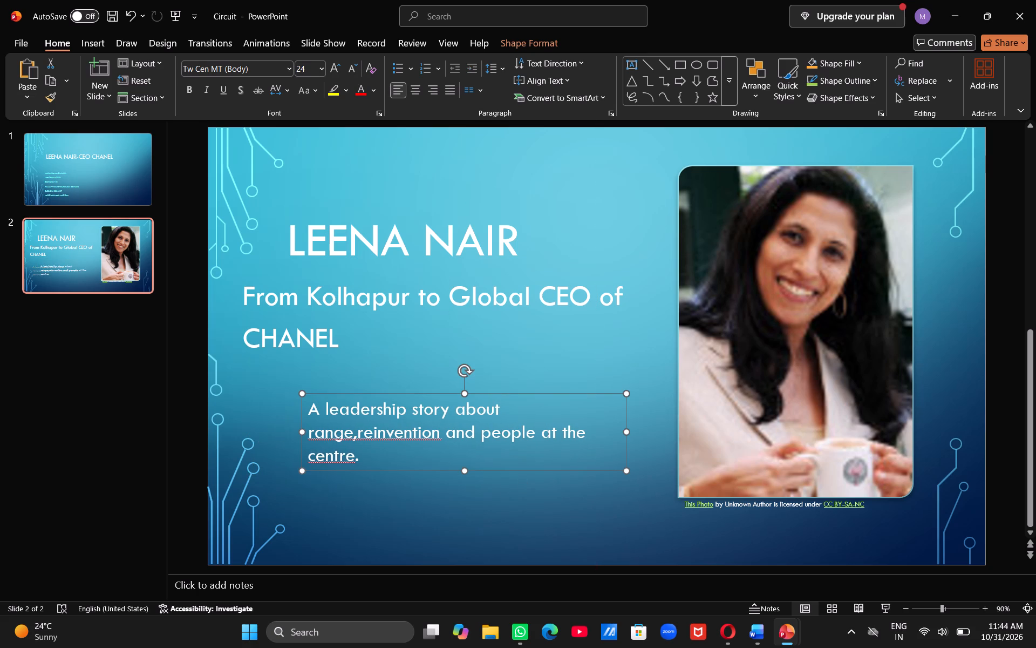
Insert a space between "range," and "reinvention" in the tagline.
click(532, 360)
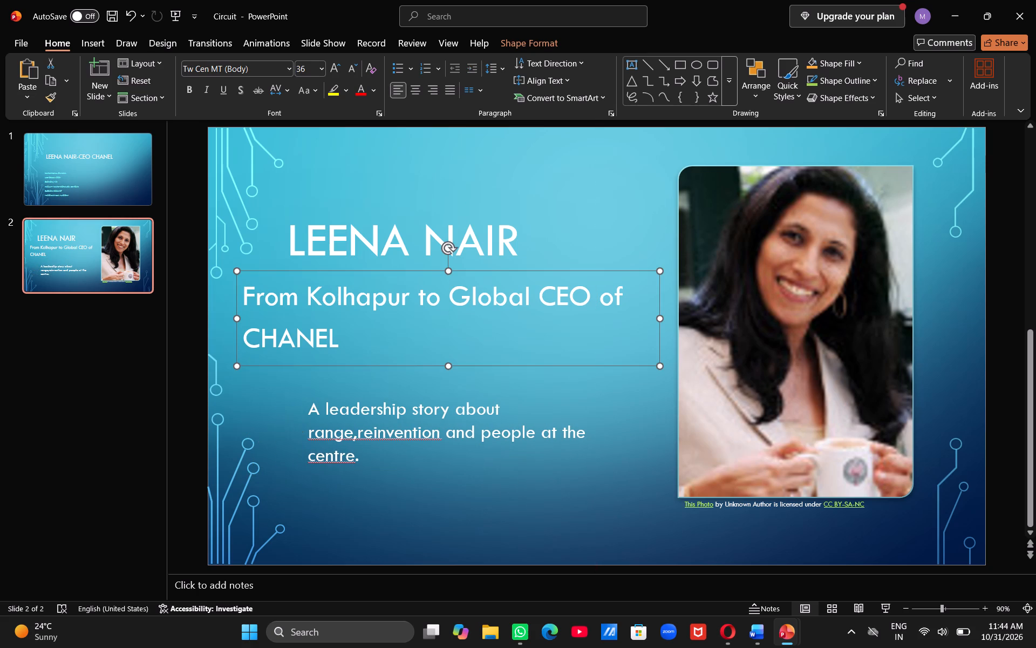
click(325, 442)
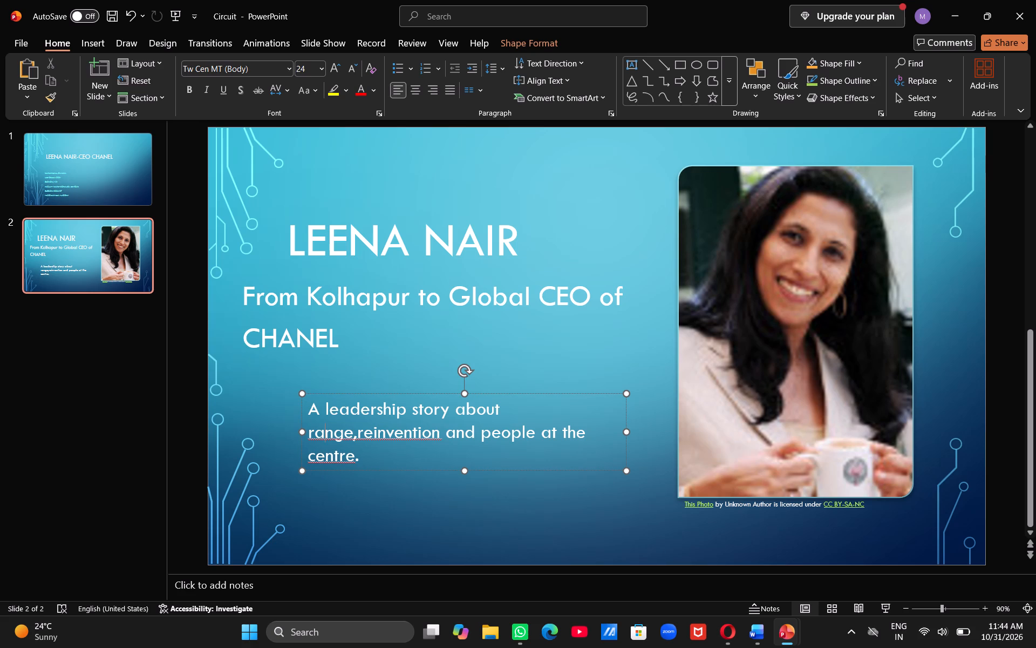
click(358, 434)
key(space)
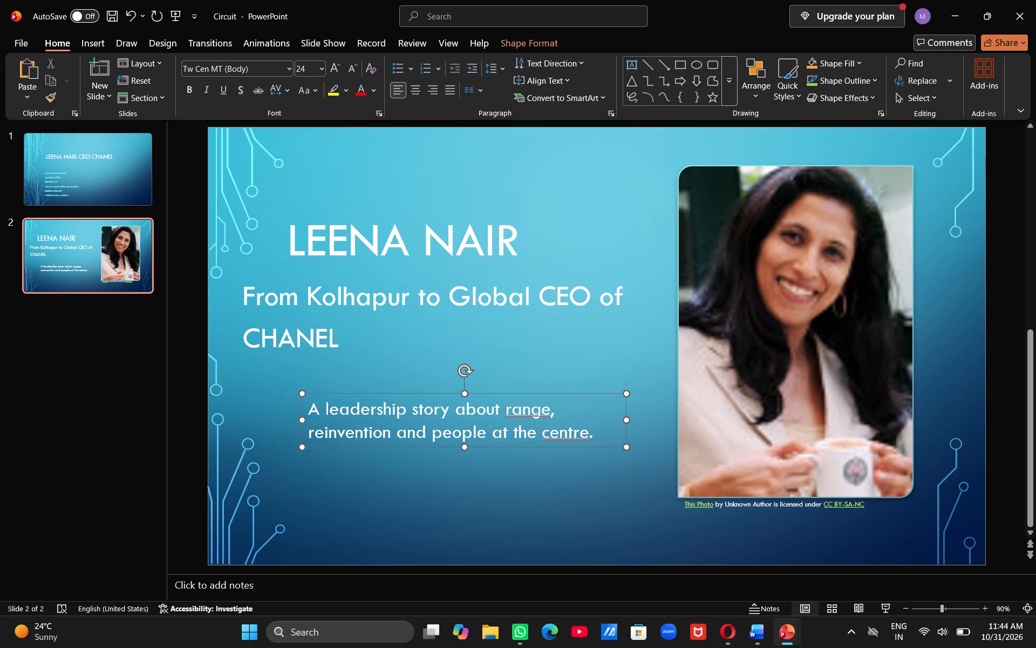
Remove the comma after "range" and the period after "centre" from the tagline on slide 2.
click(572, 402)
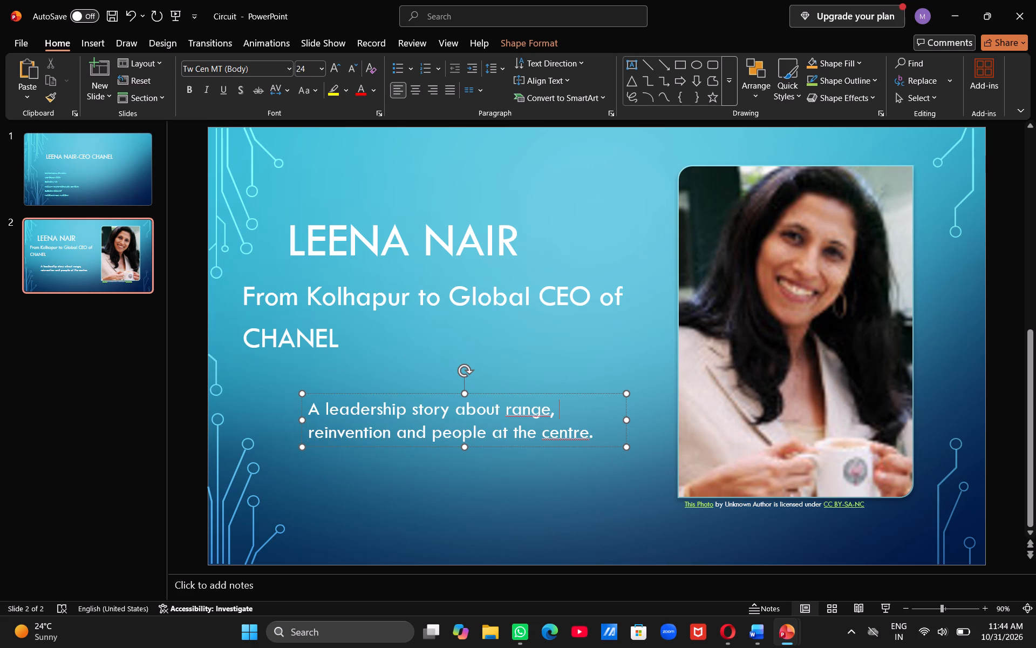
double_click(572, 402)
key(BackSpace)
click(605, 431)
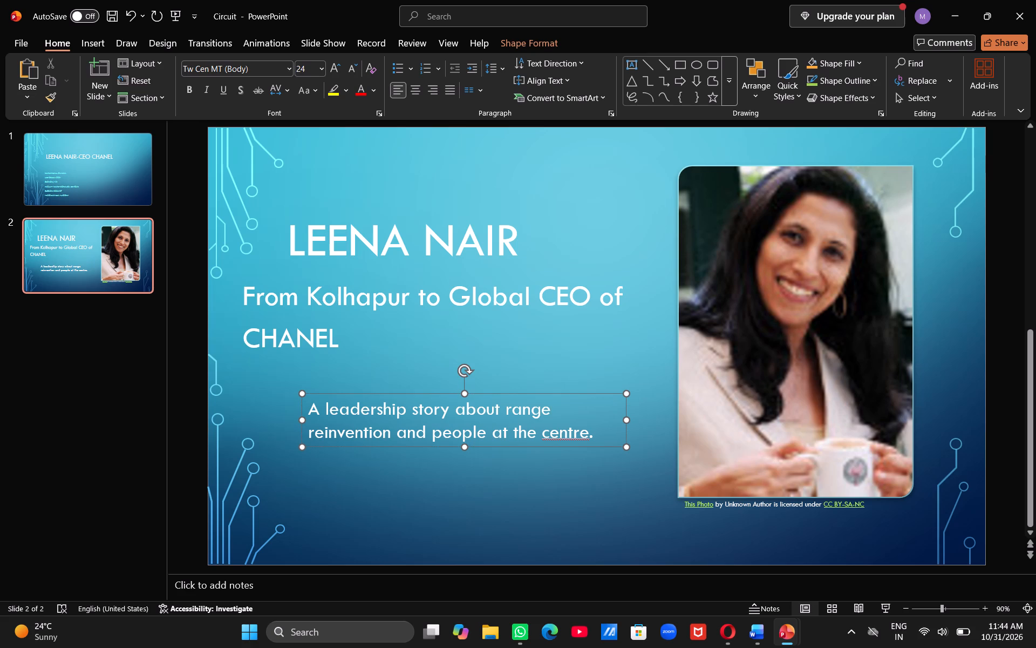
click(596, 436)
key(BackSpace)
key(space)
text(.)
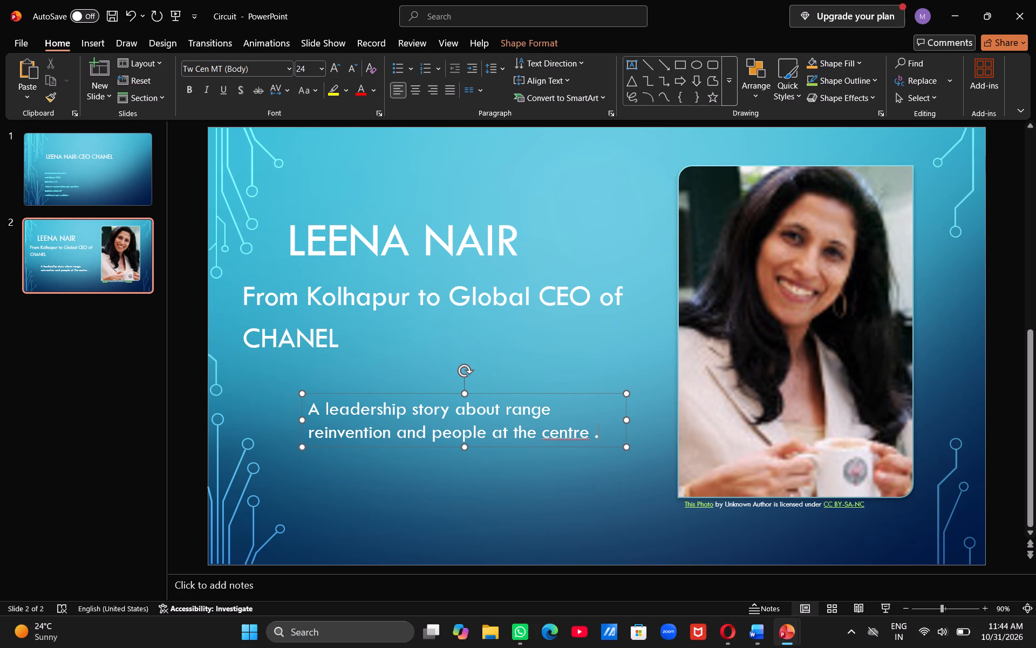
key(BackSpace)
key(BackSpace)
click(535, 488)
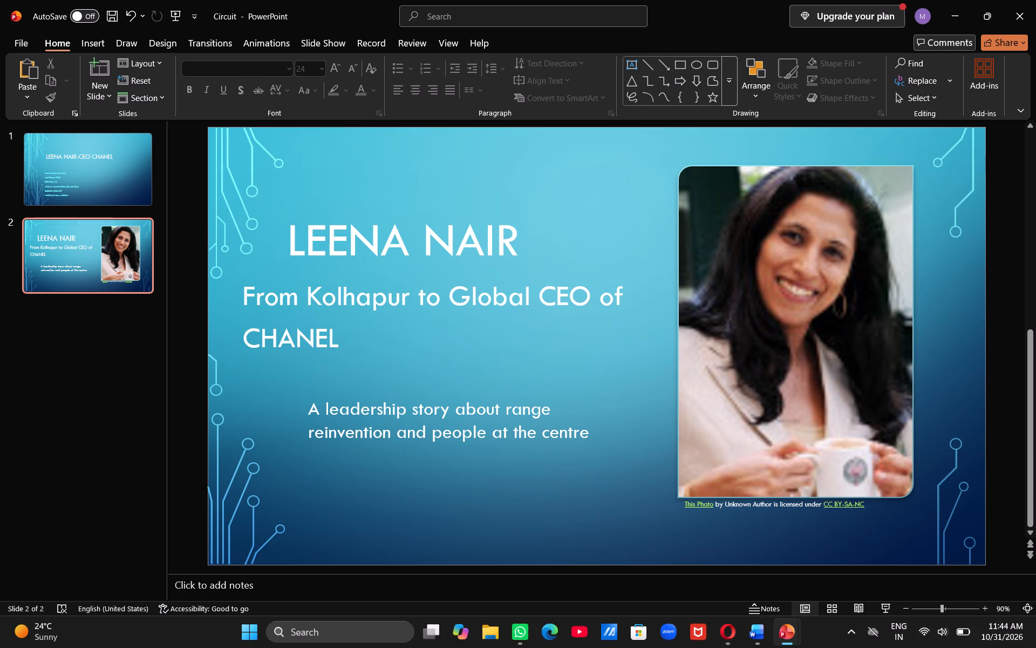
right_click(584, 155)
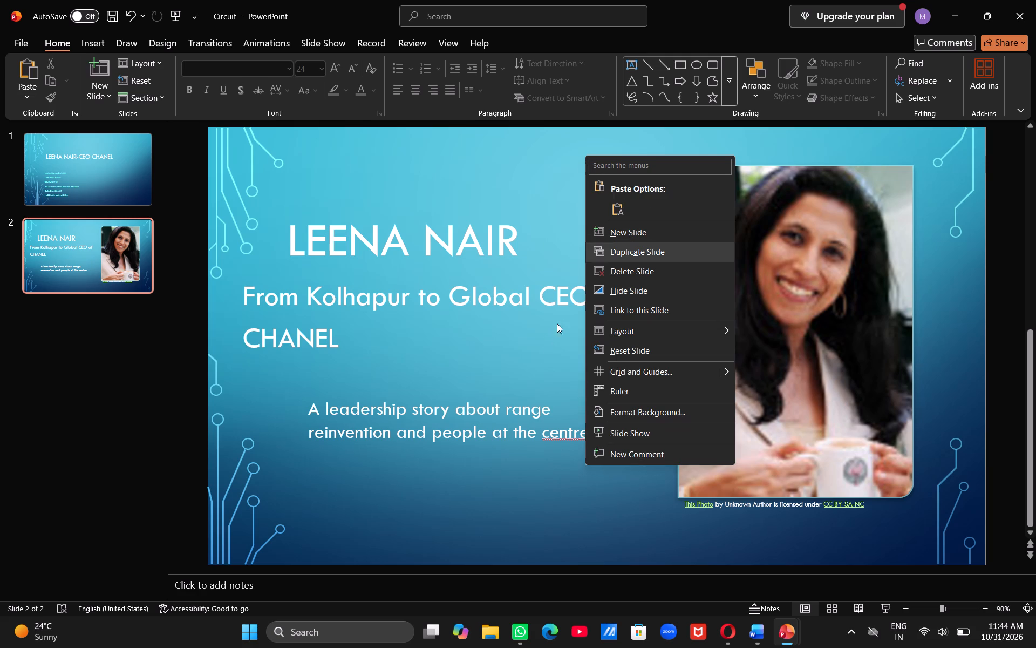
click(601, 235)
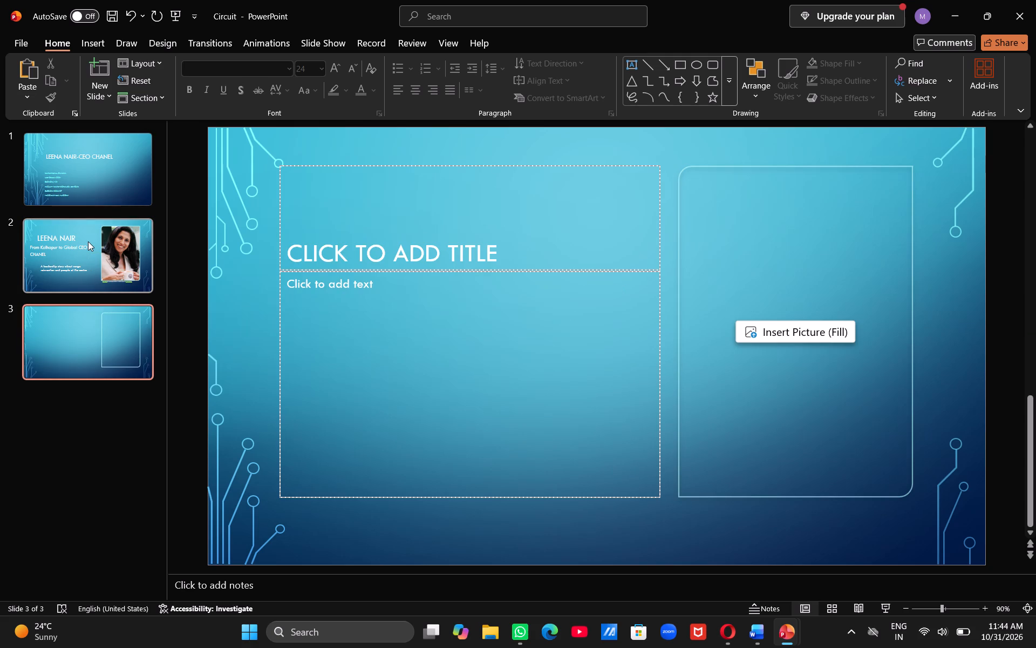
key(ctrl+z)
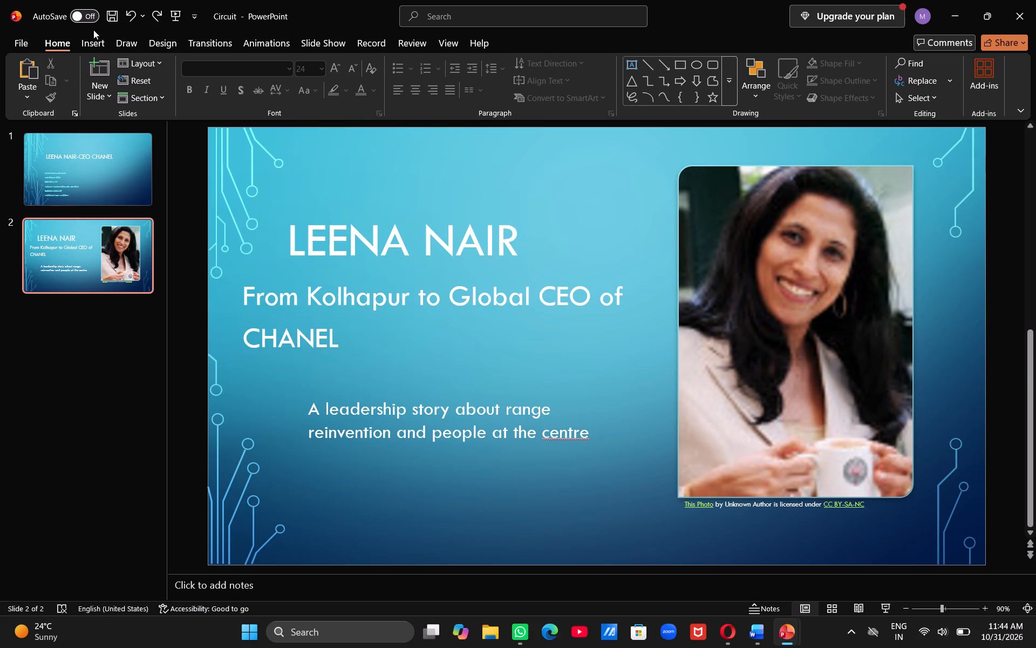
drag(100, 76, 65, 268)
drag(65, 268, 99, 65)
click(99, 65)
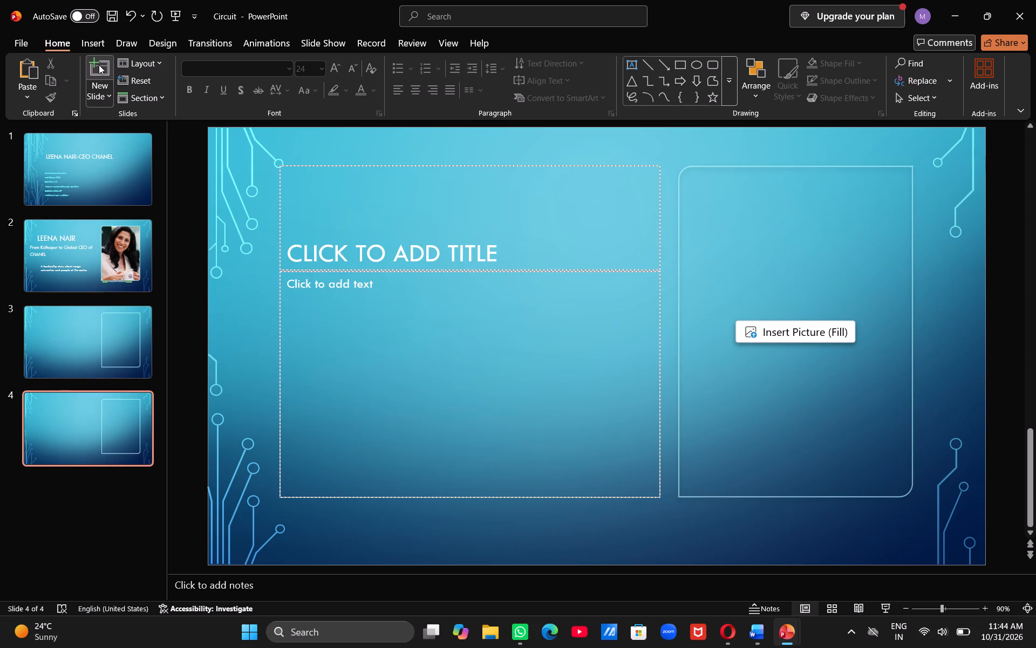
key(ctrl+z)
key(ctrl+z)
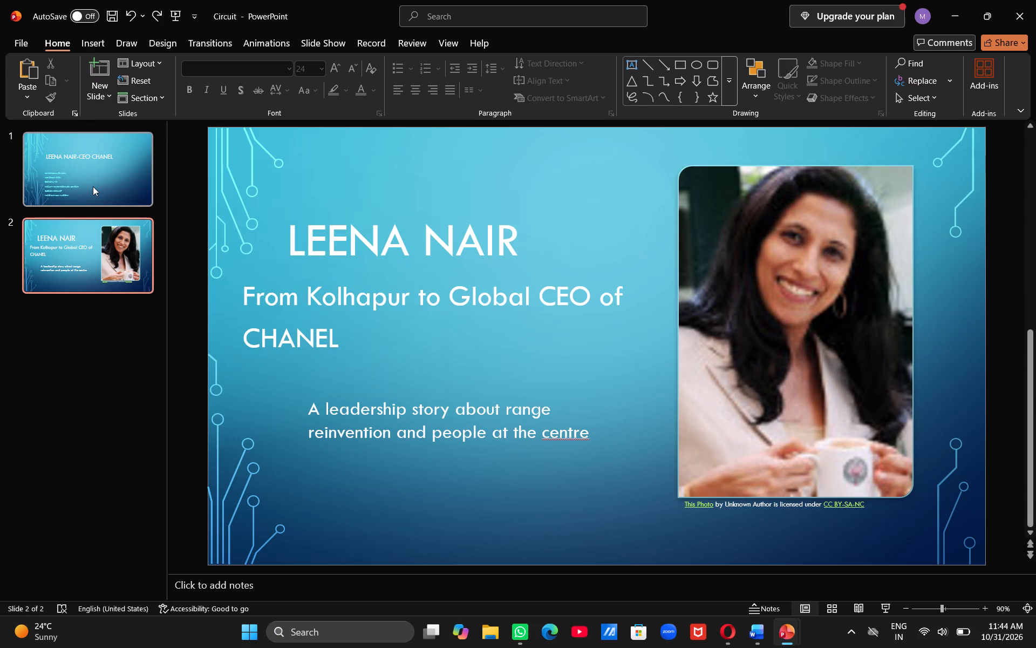
Add a third slide using the Title and Caption layout.
click(103, 93)
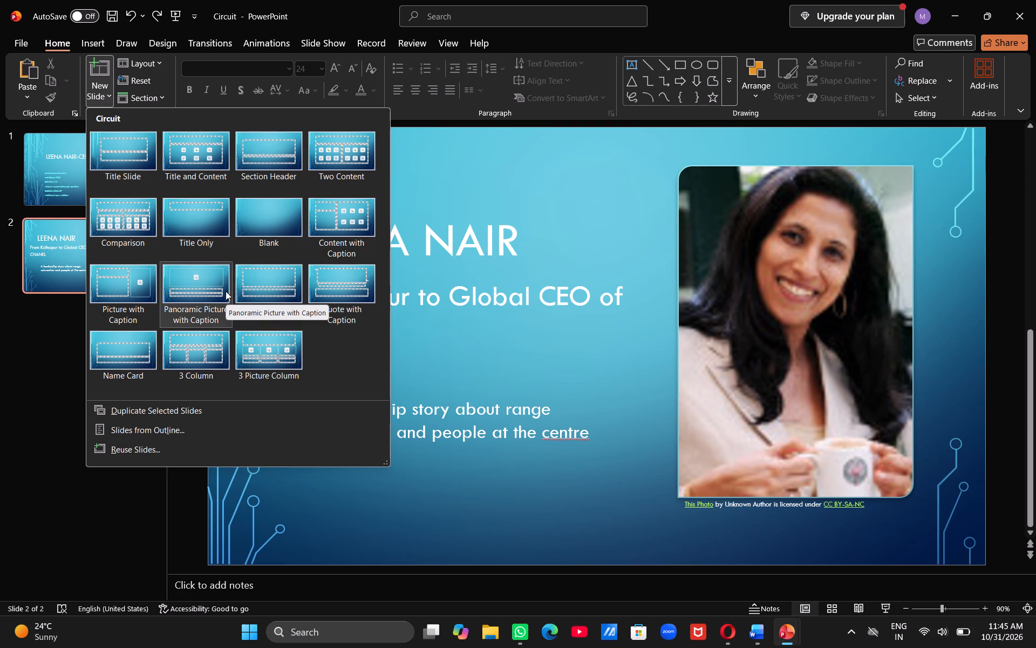
click(259, 285)
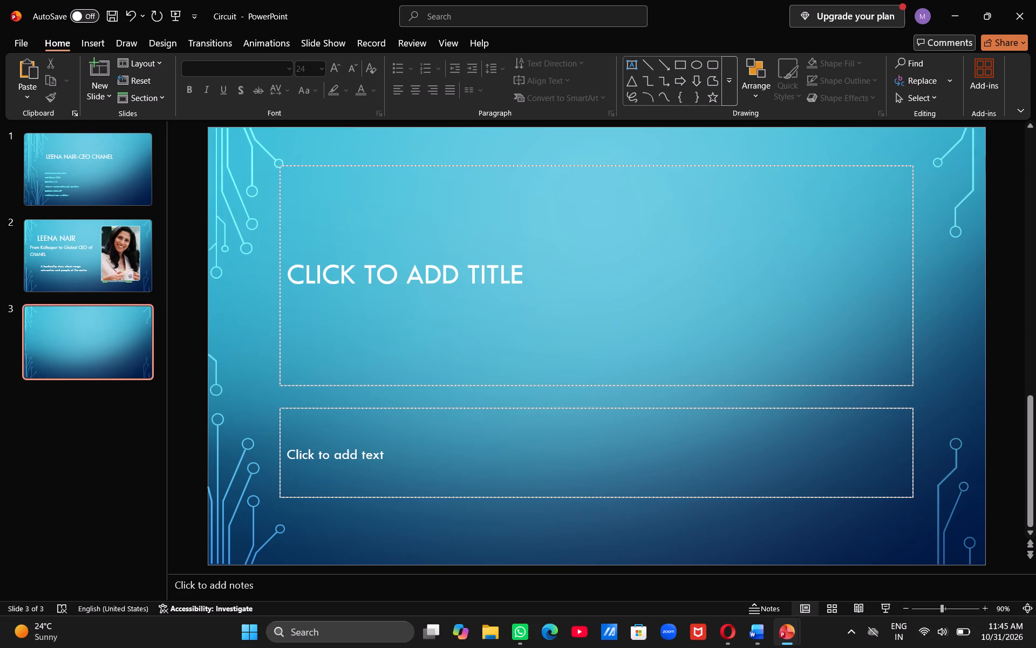
Reshape the title placeholder on slide 3 into a shallow, single-line strip near the top of the slide.
click(346, 360)
drag(304, 386, 301, 416)
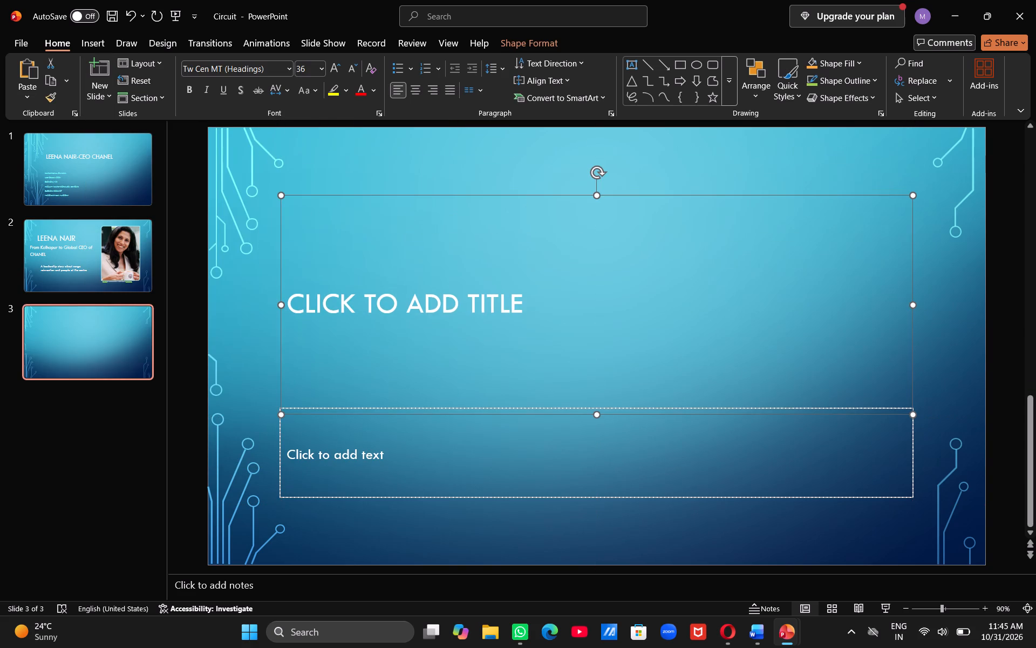
drag(599, 195, 602, 226)
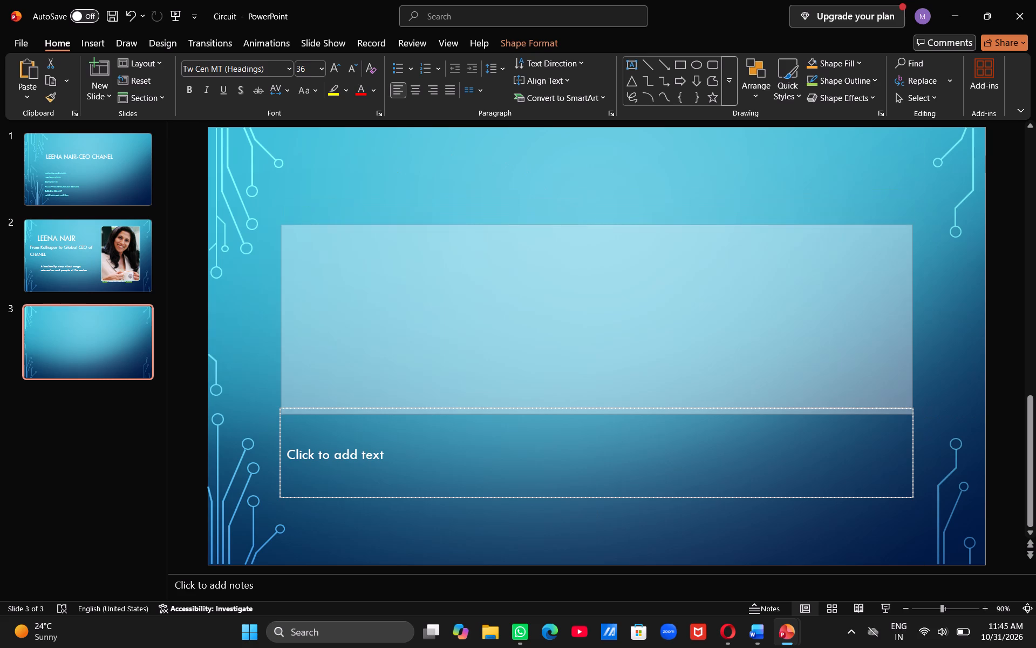
drag(602, 226, 598, 320)
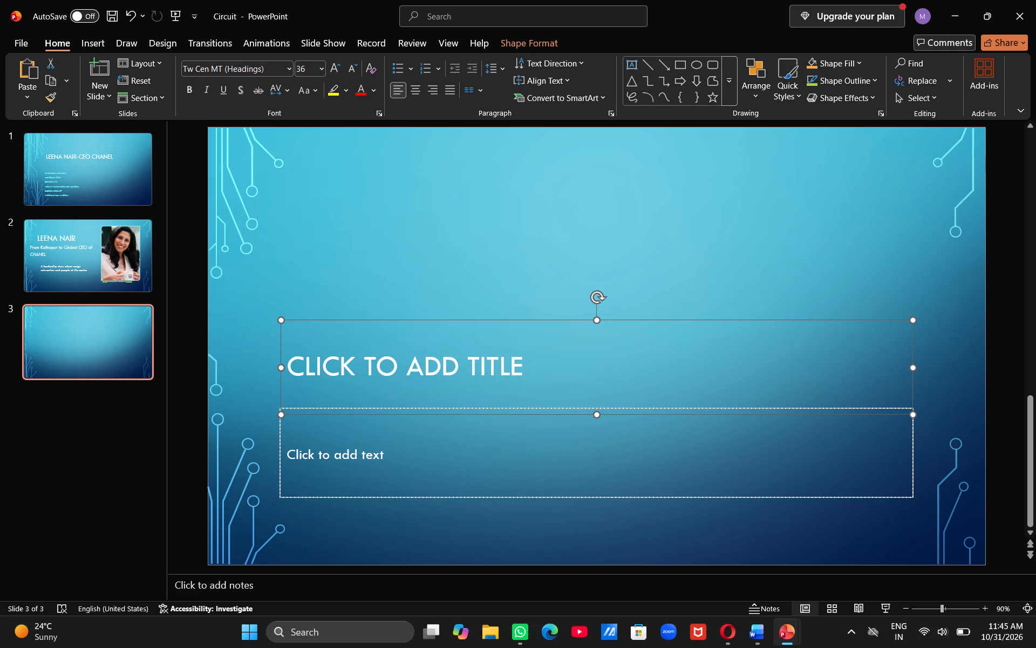
drag(596, 414, 539, 230)
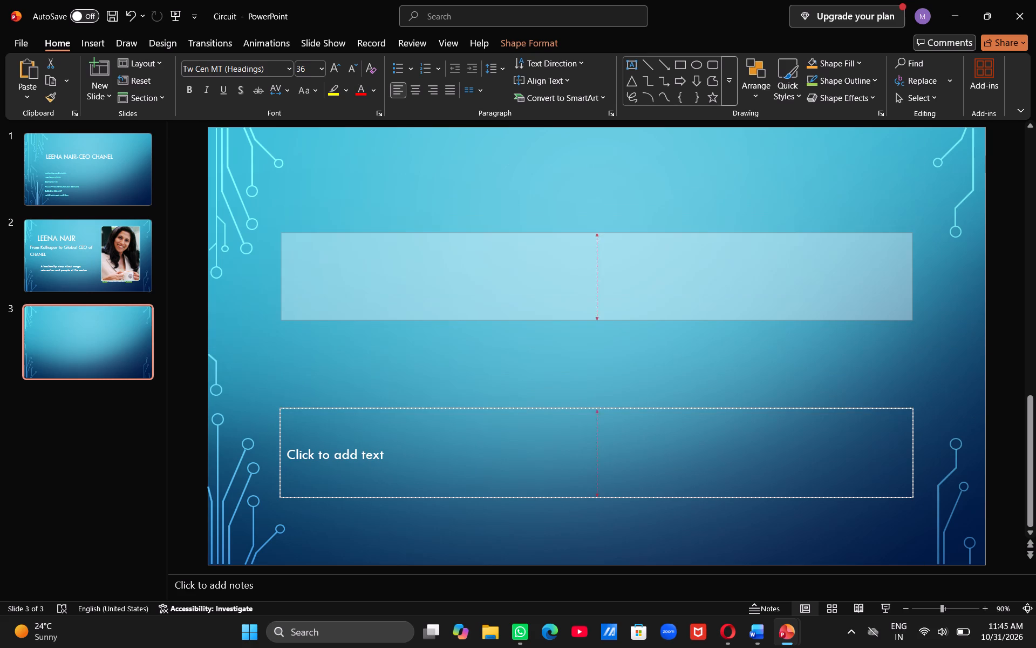
drag(539, 230, 531, 217)
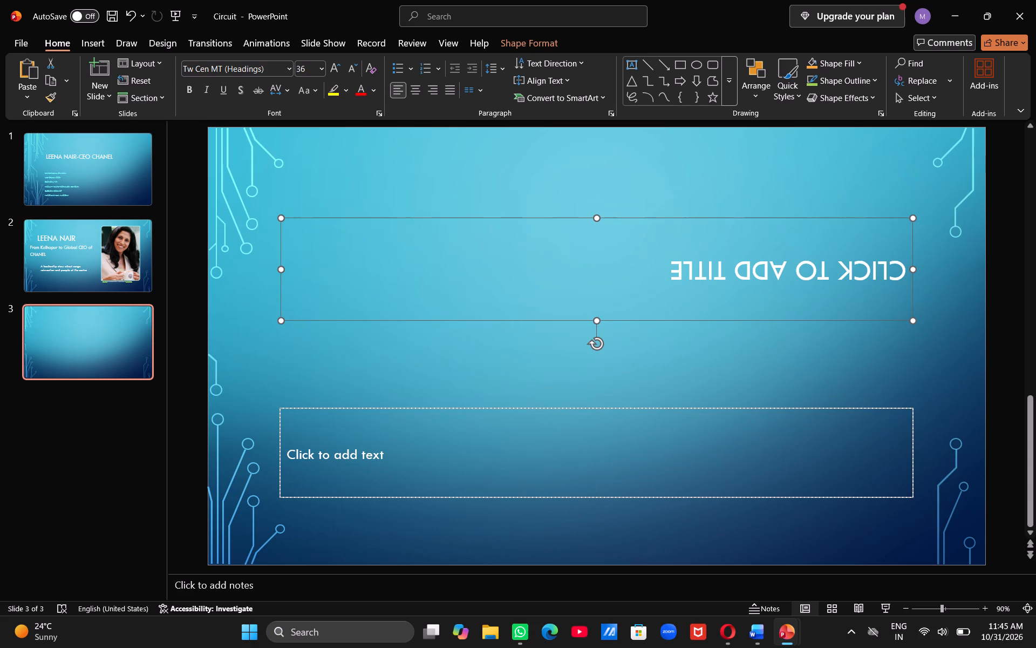
drag(596, 217, 622, 362)
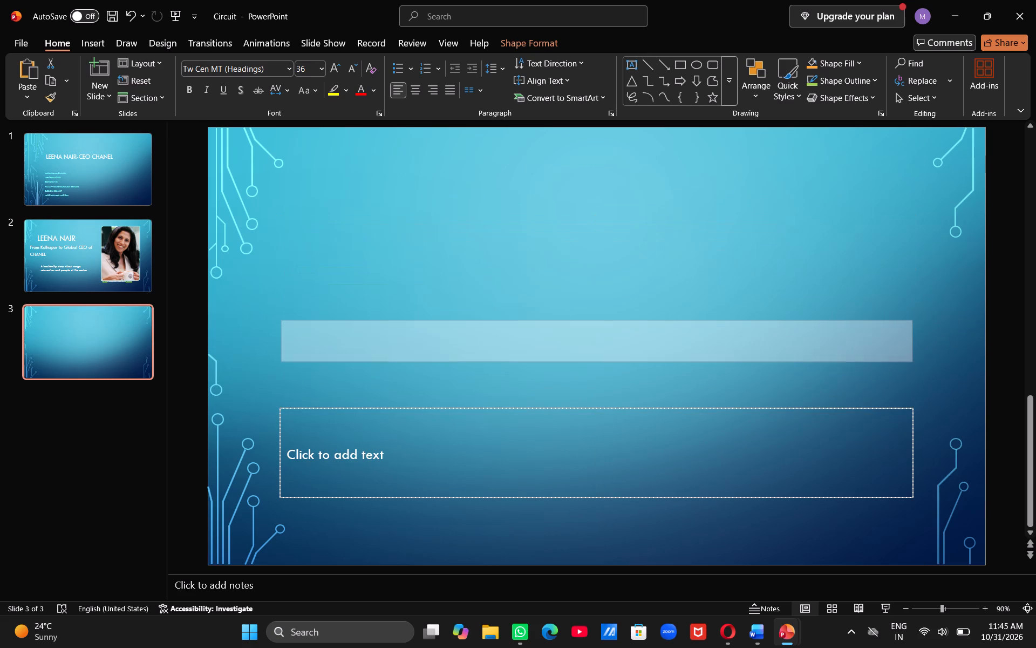
drag(622, 362, 622, 374)
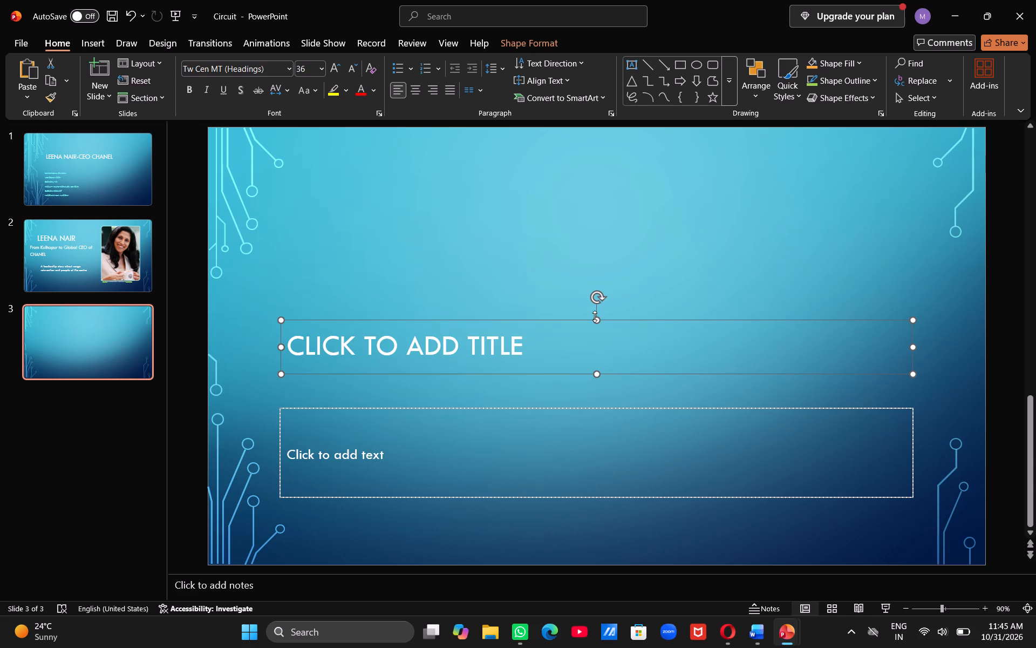
drag(595, 316, 548, 168)
scroll(548, 168, down, 1)
scroll(548, 168, up, 1)
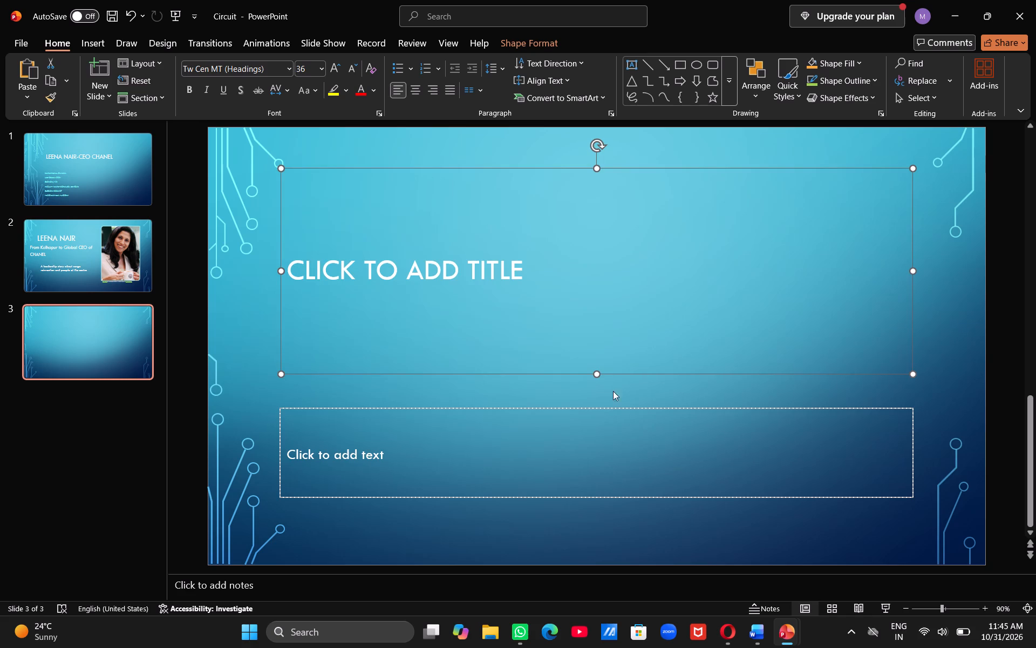
drag(595, 373, 579, 228)
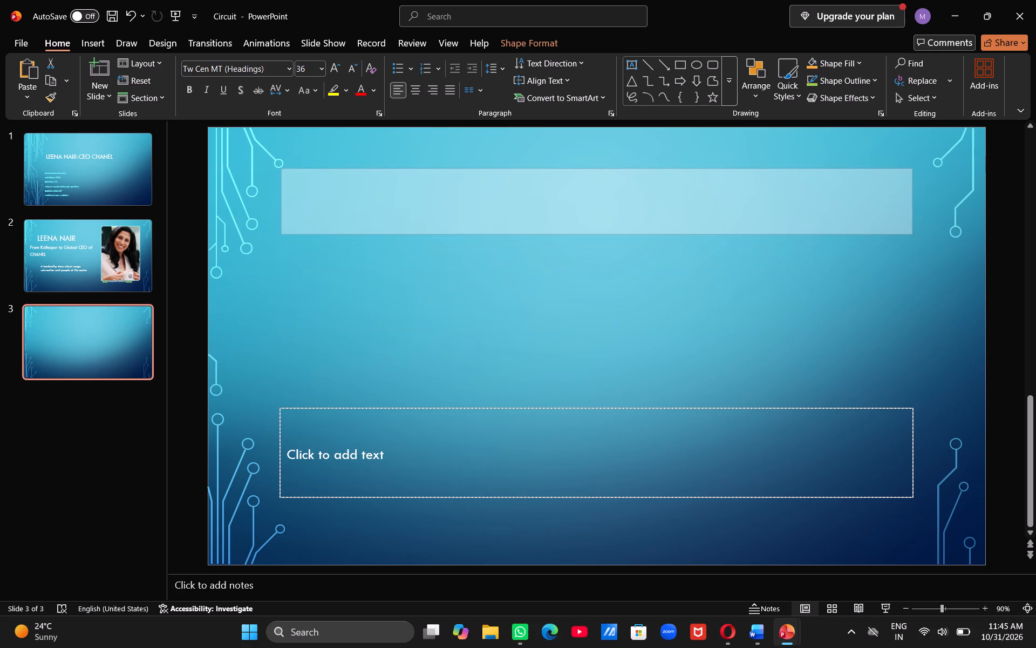
drag(579, 228, 577, 216)
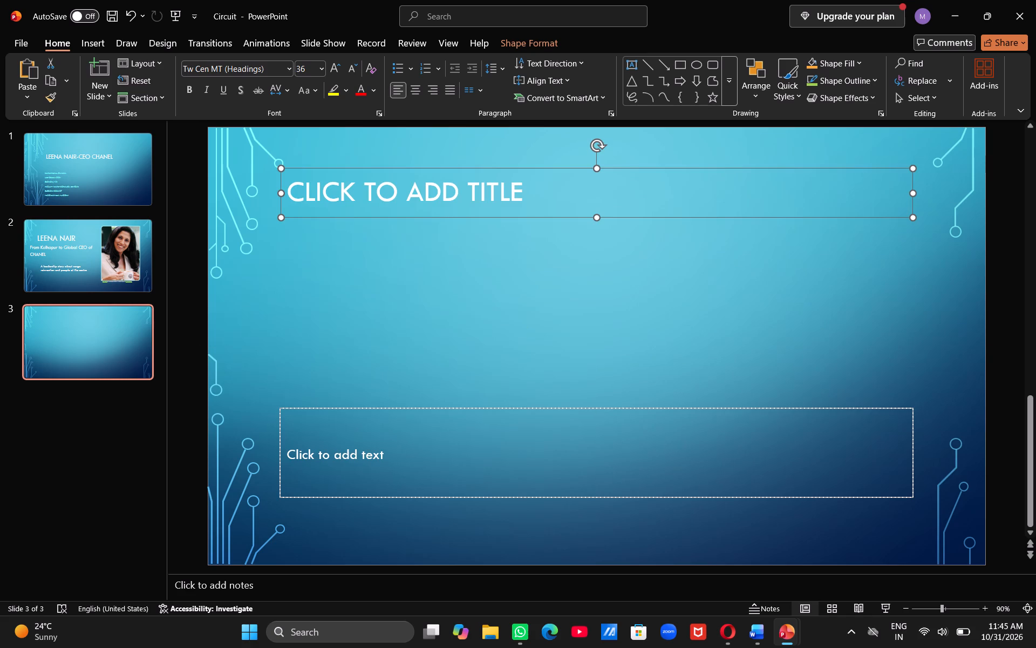
Move the text placeholder up below the title and enlarge it vertically to fill the middle and lower part of the slide.
drag(451, 406, 441, 312)
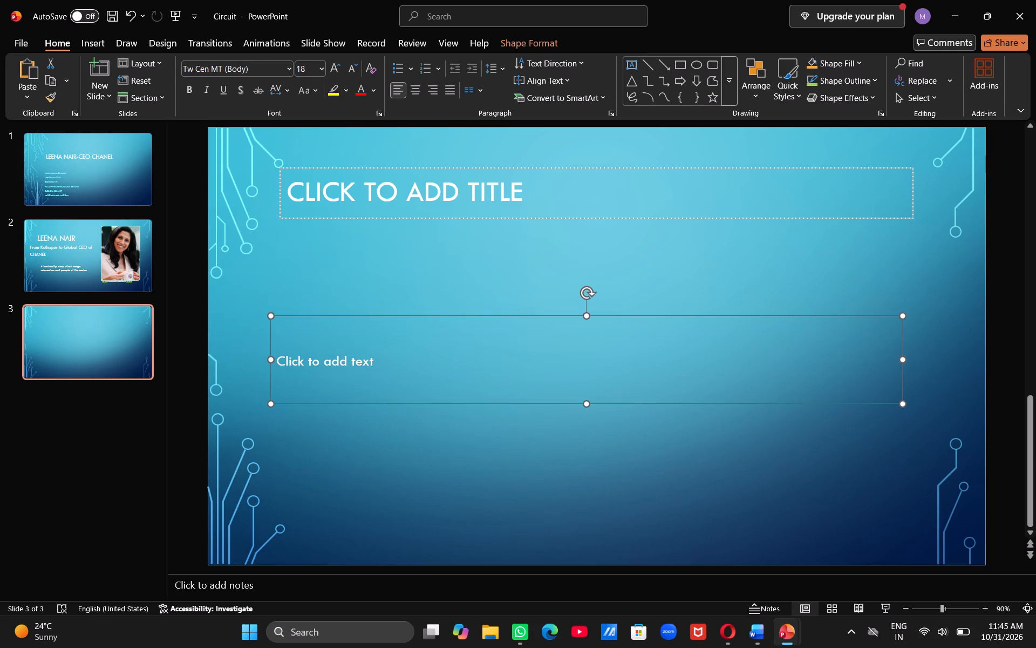
drag(585, 400, 591, 427)
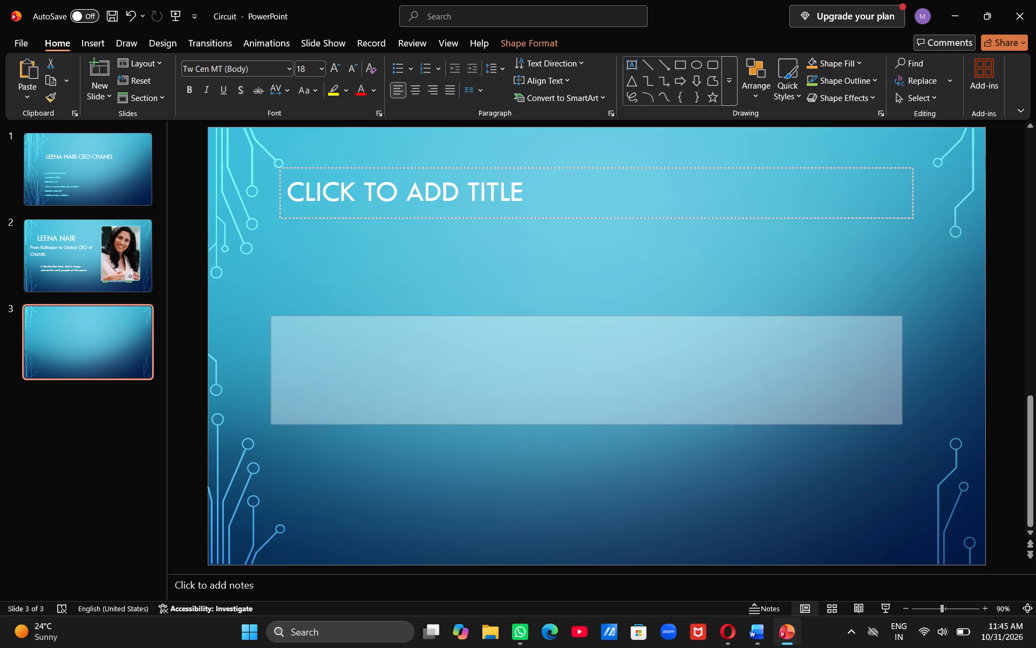
drag(591, 427, 584, 486)
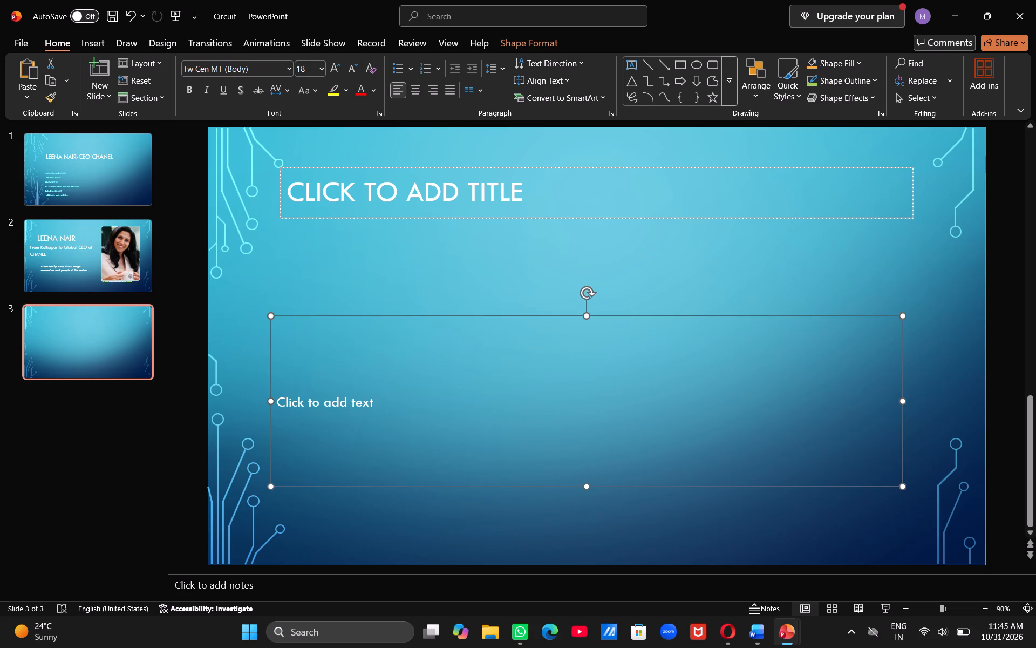
drag(587, 314, 582, 307)
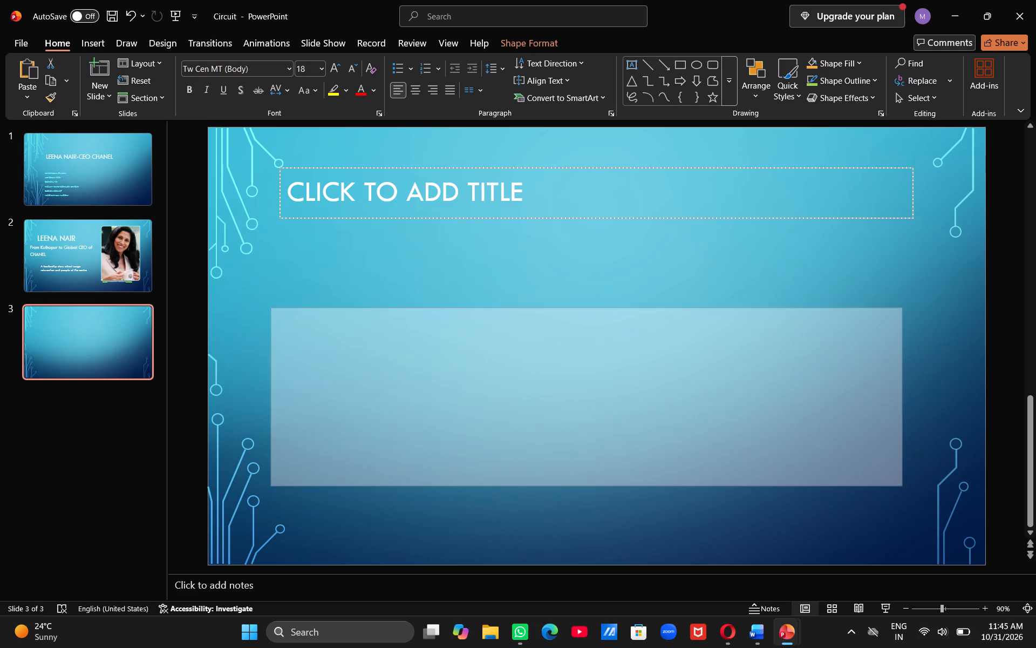
drag(582, 307, 582, 281)
click(456, 259)
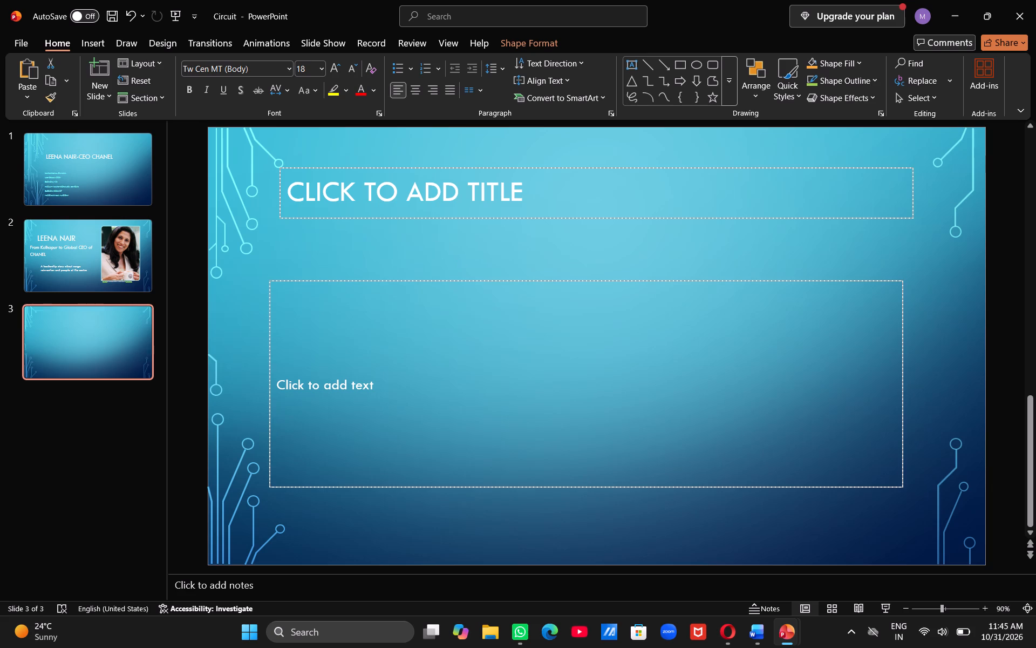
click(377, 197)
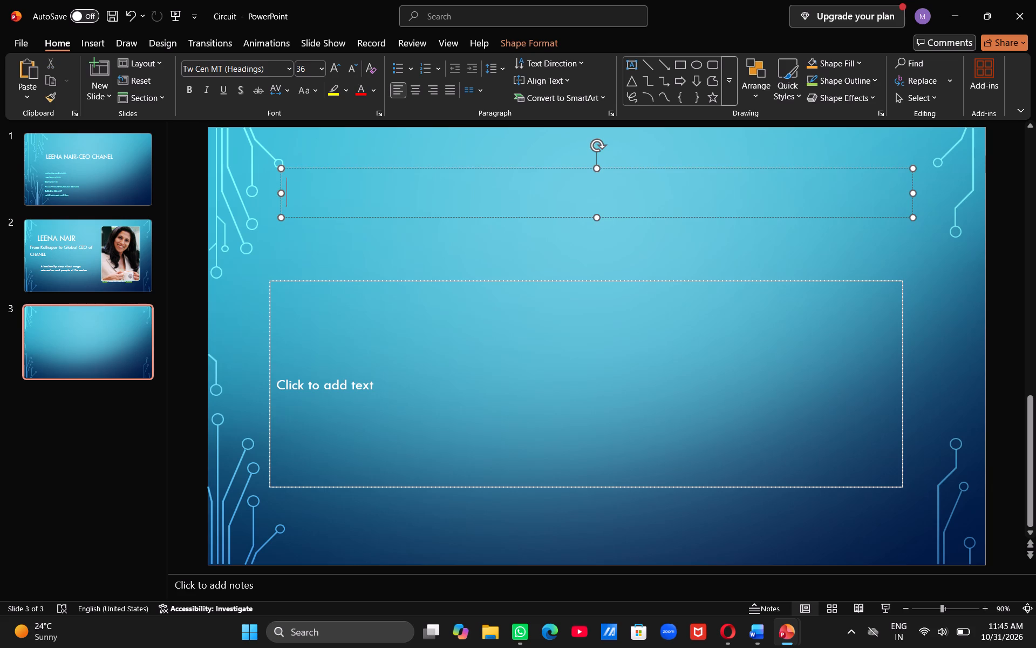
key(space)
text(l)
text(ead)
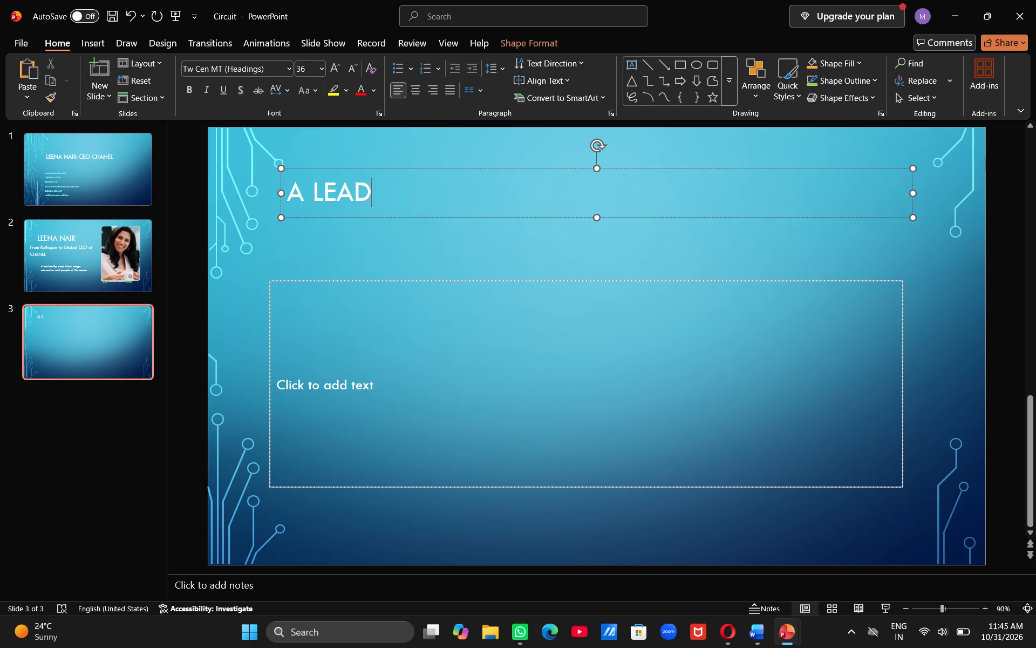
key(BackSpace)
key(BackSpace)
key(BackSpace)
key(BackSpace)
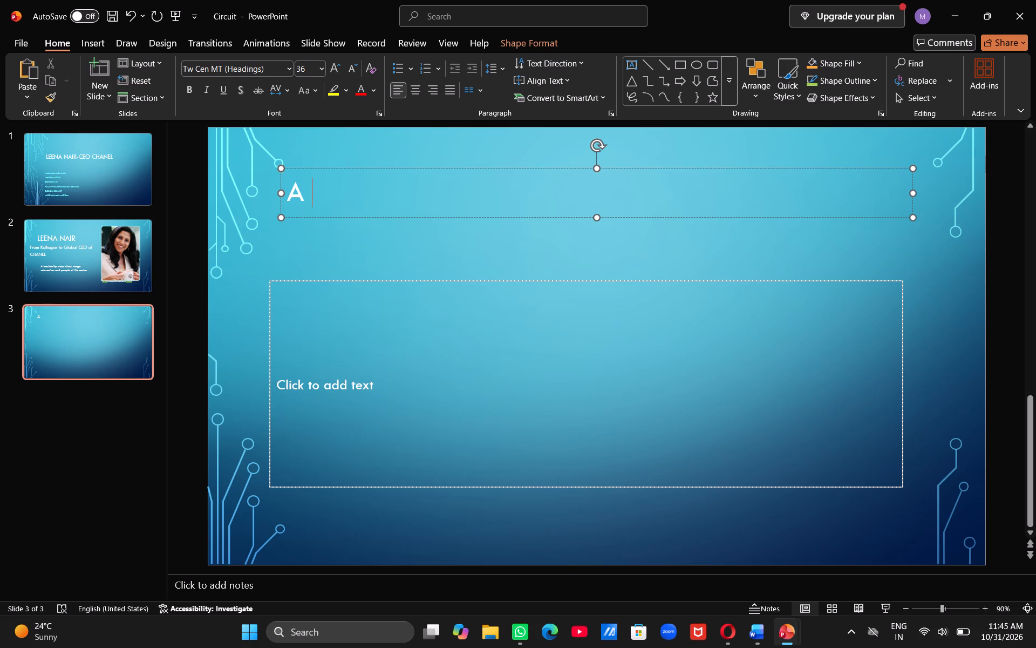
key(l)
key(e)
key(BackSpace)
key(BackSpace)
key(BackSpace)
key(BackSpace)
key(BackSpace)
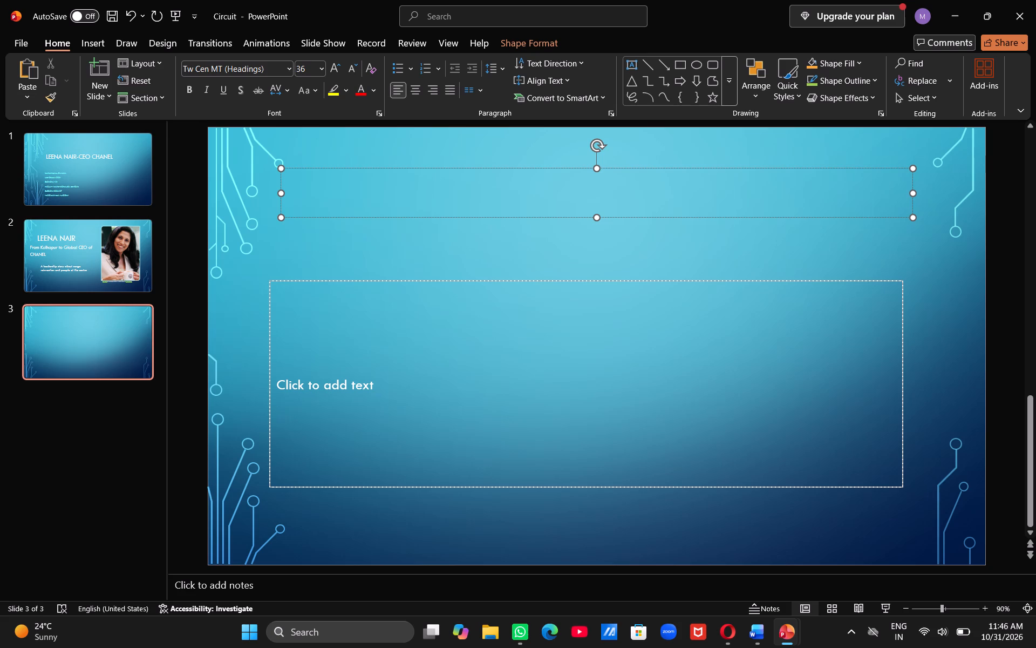
Enter "SHE STARTED ON THE FACTORY FLOOR" as the title of slide 3, followed by a line break.
text(SHE STARTED)
key(space)
text(ON N)
key(BackSpace)
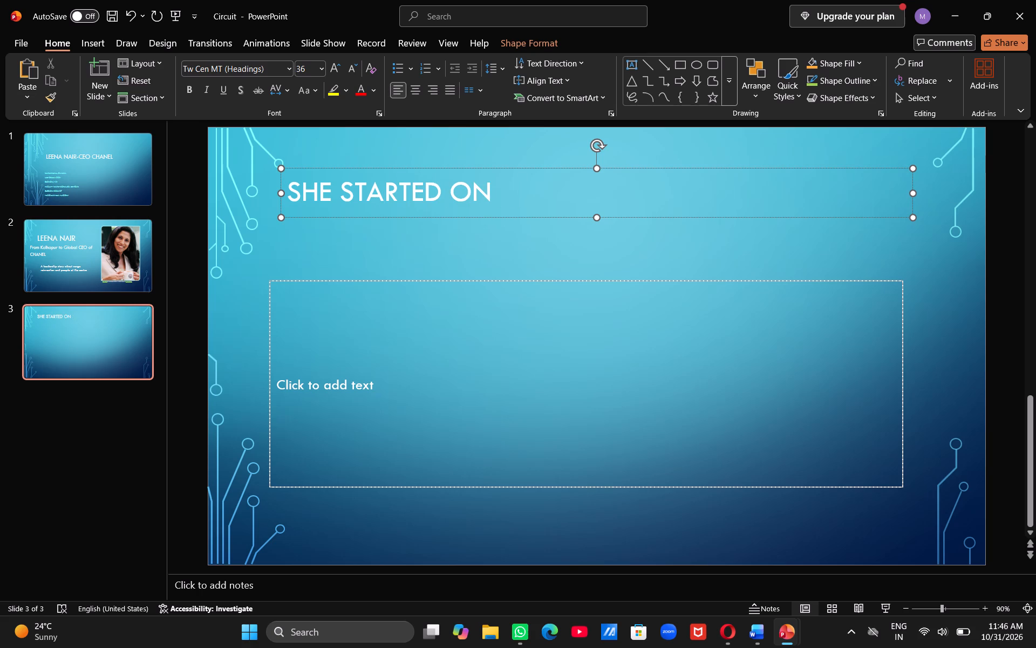
text(THE)
key(space)
text(FAC)
text(TORY)
key(space)
text(FL)
text(OOR)
key(space)
key(Return)
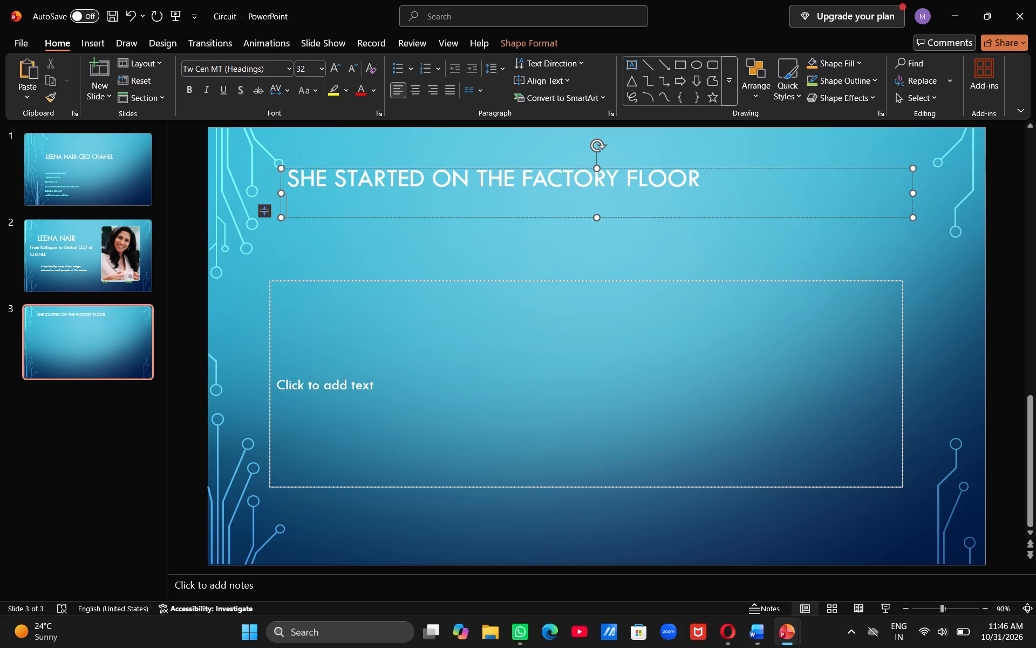
click(429, 299)
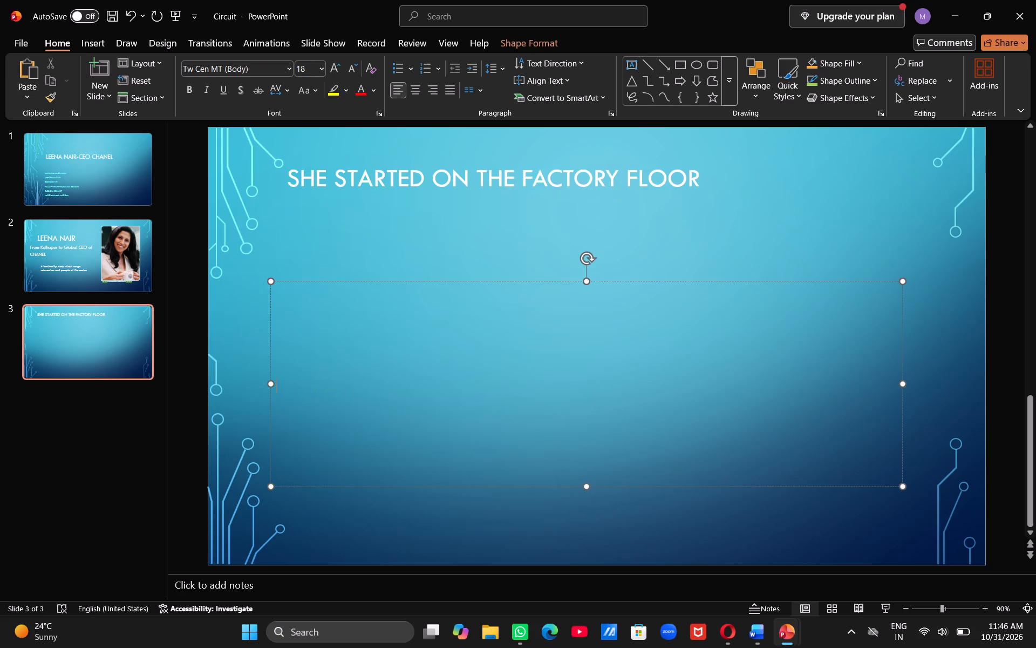
Change the font colour of the slide 3 title to black.
drag(294, 168, 592, 226)
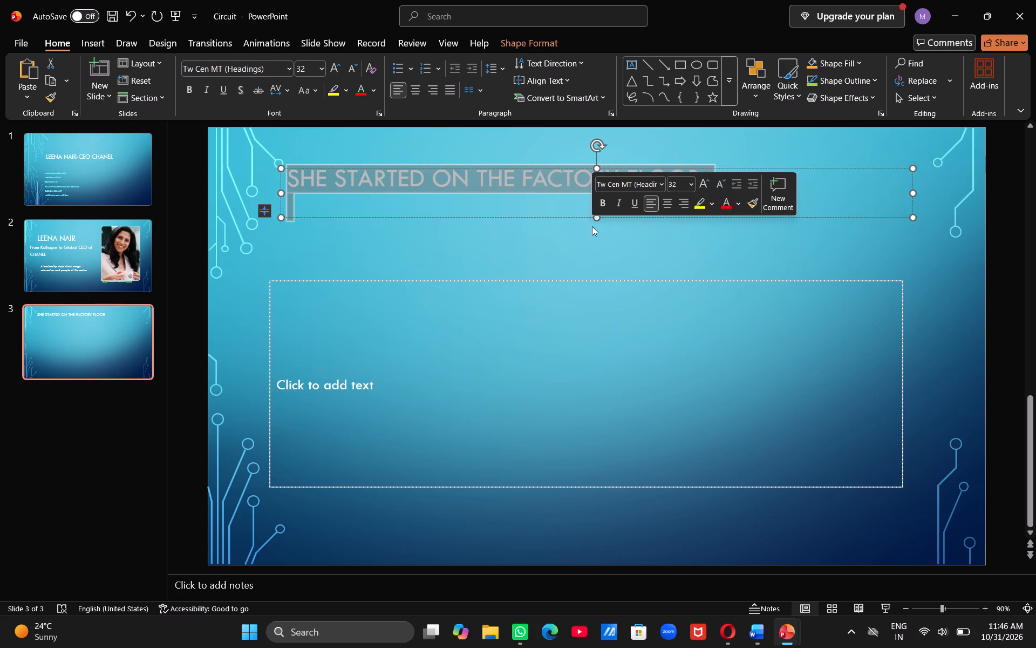
click(738, 205)
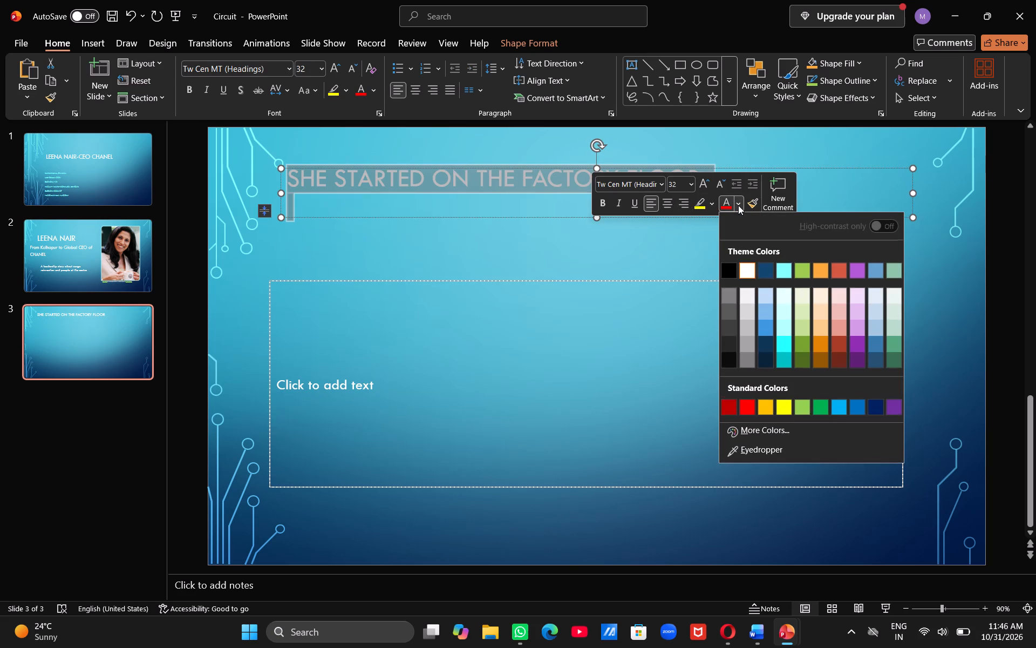
click(730, 264)
click(596, 241)
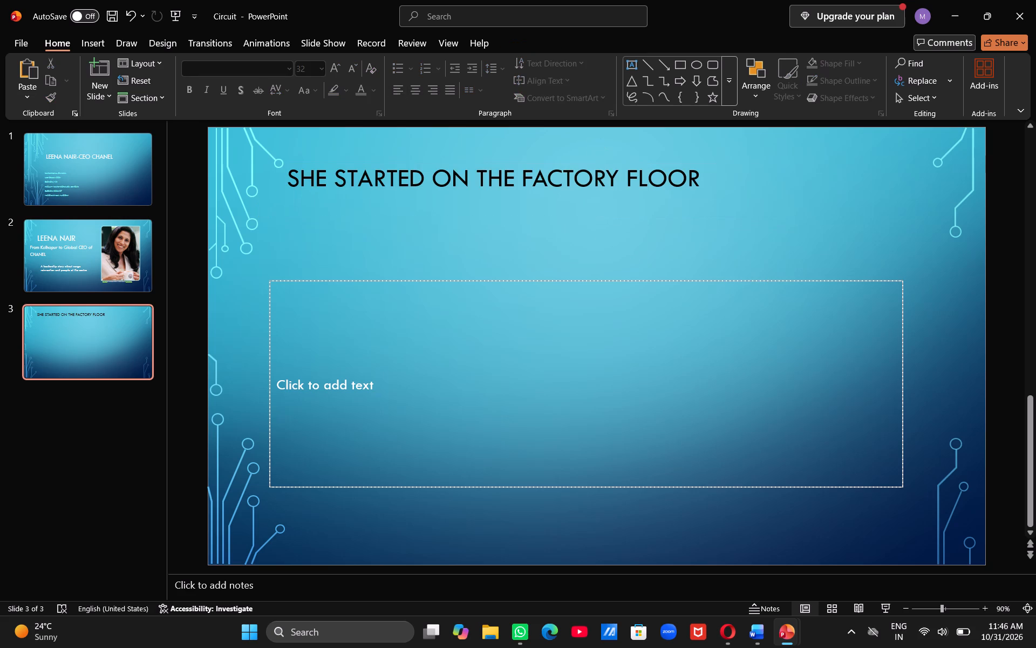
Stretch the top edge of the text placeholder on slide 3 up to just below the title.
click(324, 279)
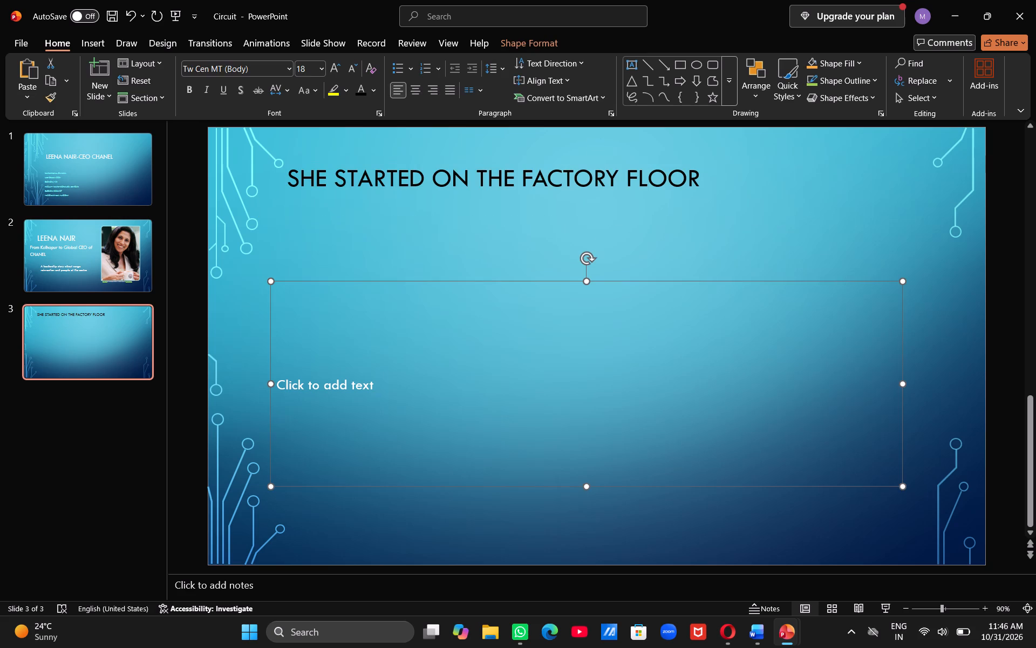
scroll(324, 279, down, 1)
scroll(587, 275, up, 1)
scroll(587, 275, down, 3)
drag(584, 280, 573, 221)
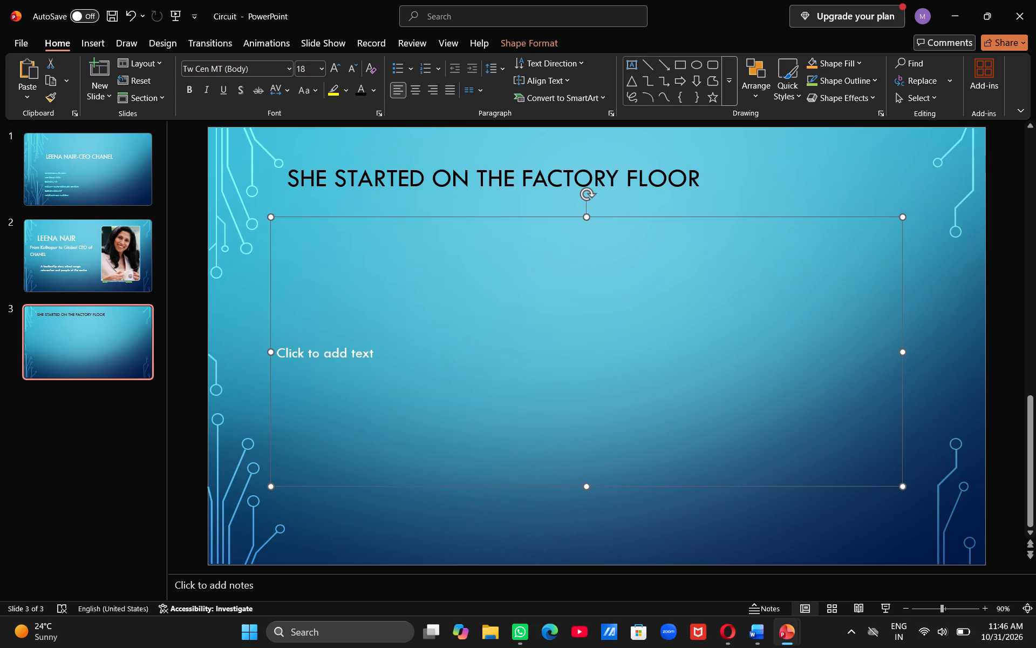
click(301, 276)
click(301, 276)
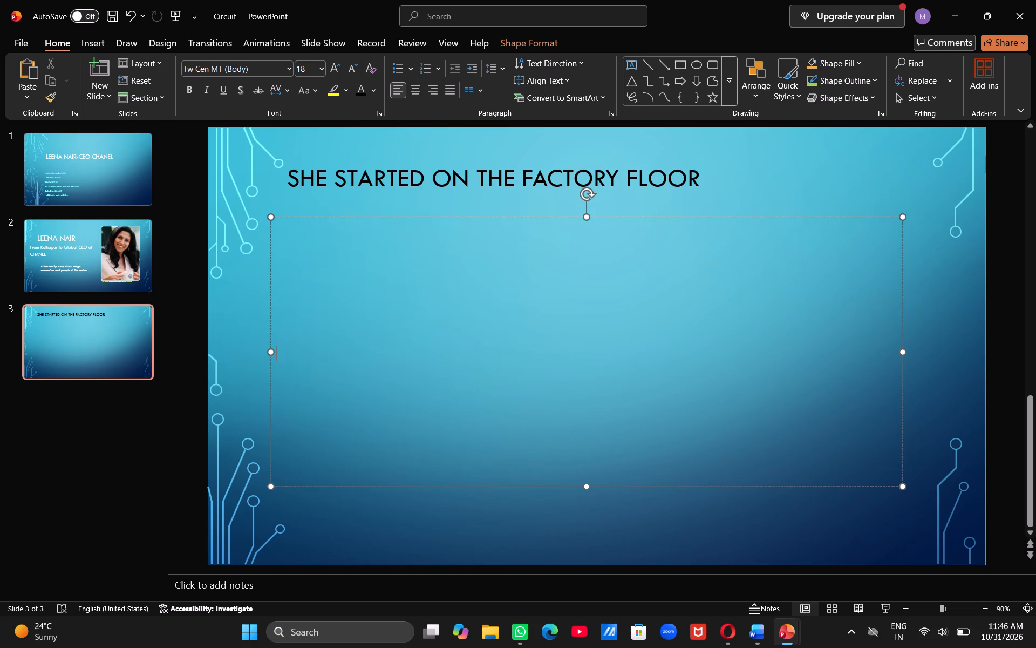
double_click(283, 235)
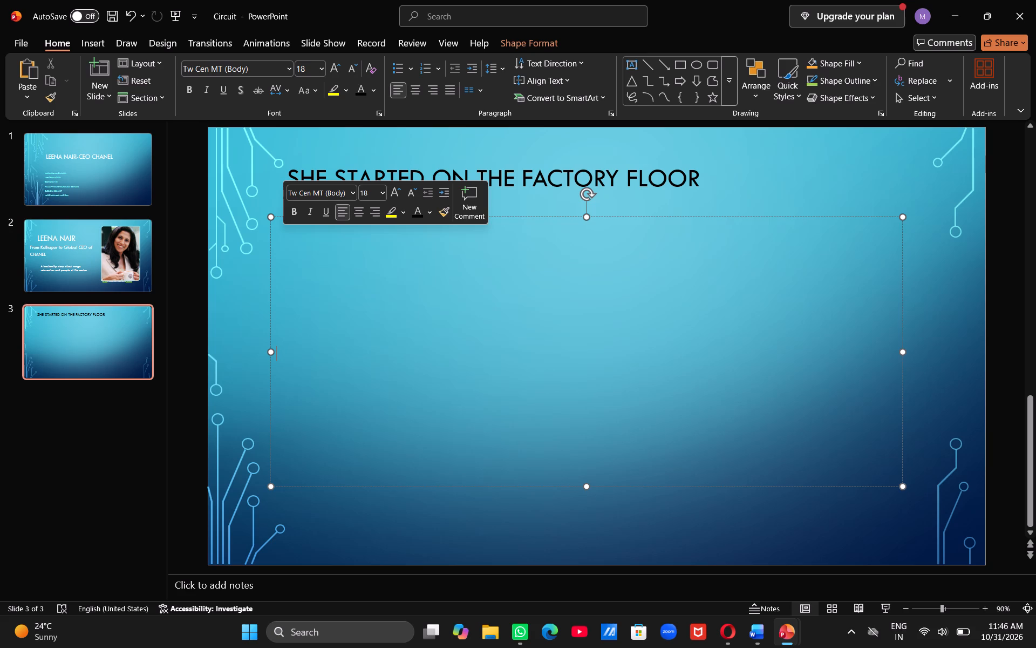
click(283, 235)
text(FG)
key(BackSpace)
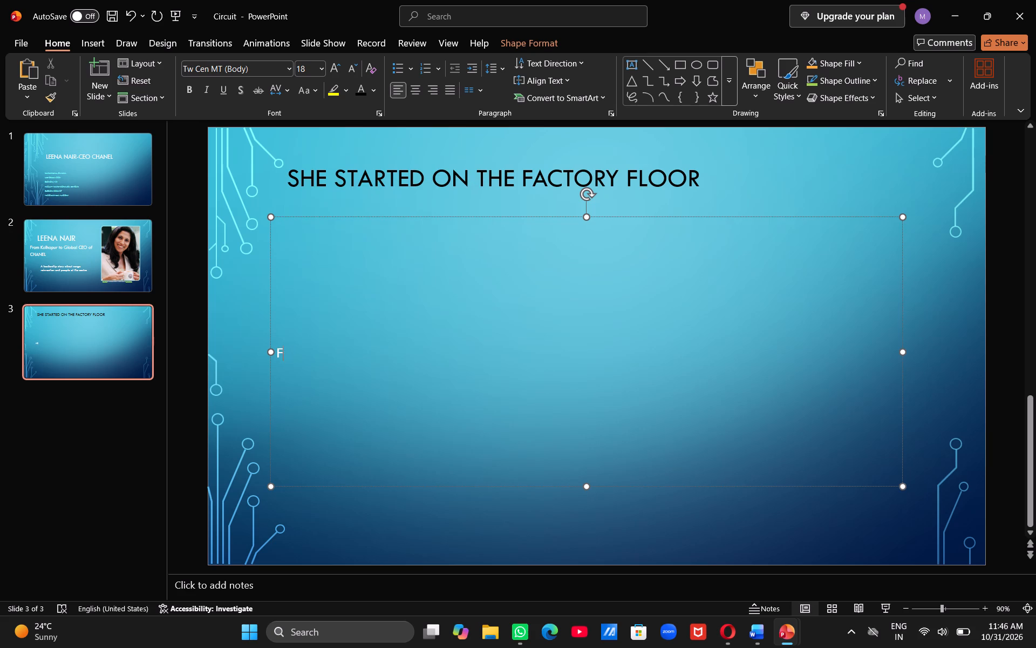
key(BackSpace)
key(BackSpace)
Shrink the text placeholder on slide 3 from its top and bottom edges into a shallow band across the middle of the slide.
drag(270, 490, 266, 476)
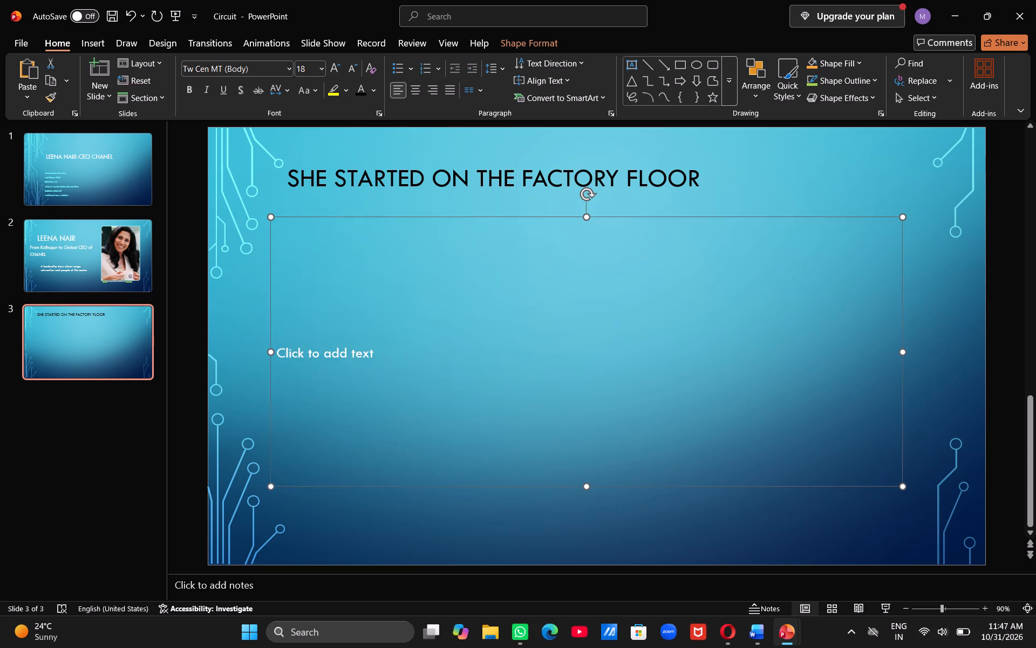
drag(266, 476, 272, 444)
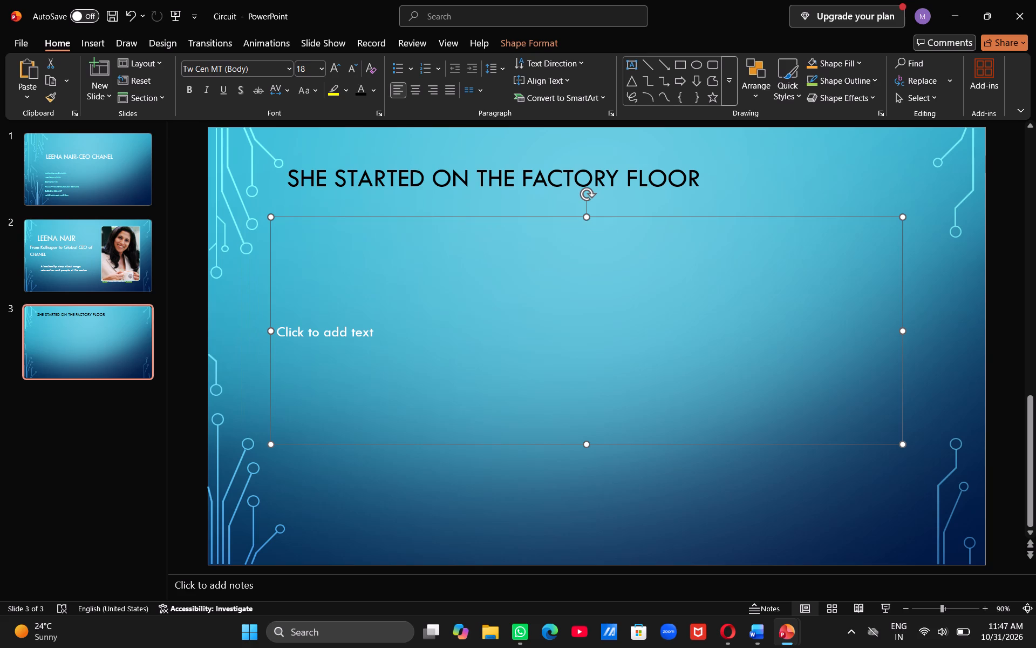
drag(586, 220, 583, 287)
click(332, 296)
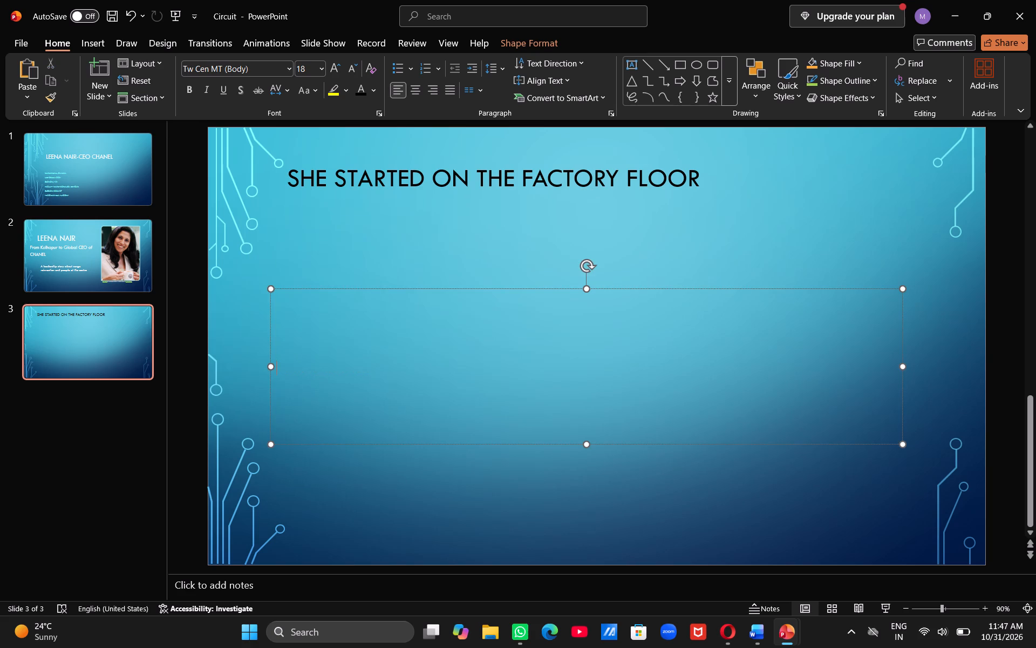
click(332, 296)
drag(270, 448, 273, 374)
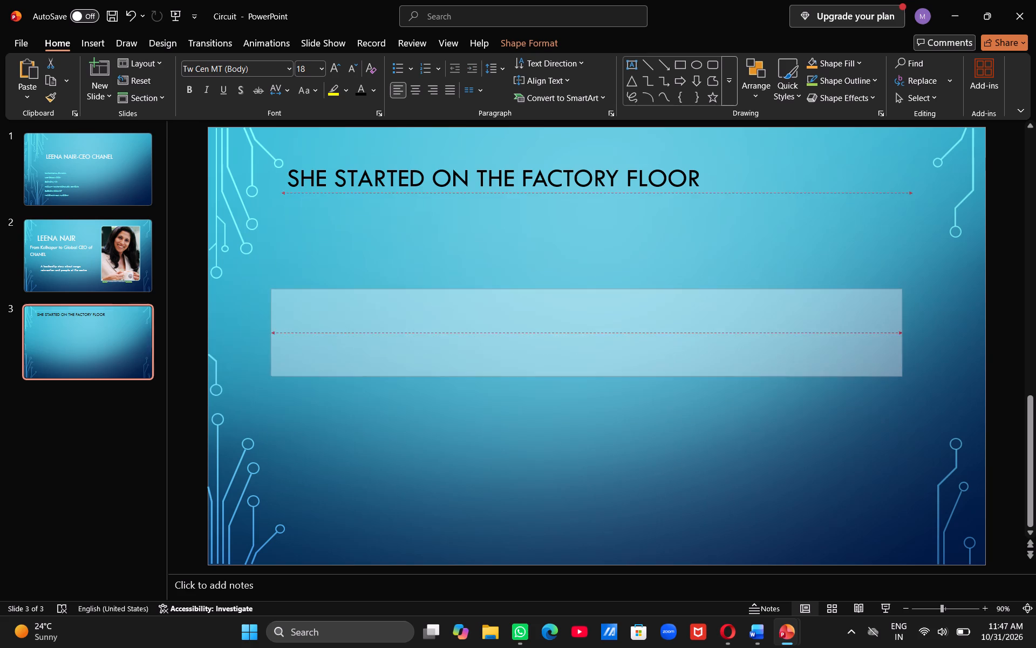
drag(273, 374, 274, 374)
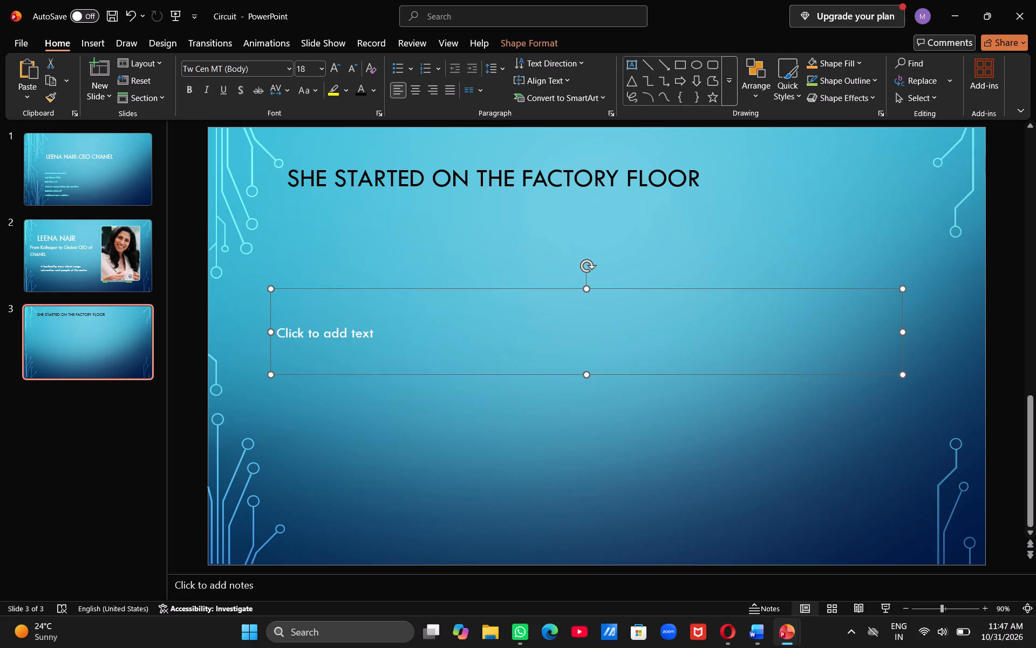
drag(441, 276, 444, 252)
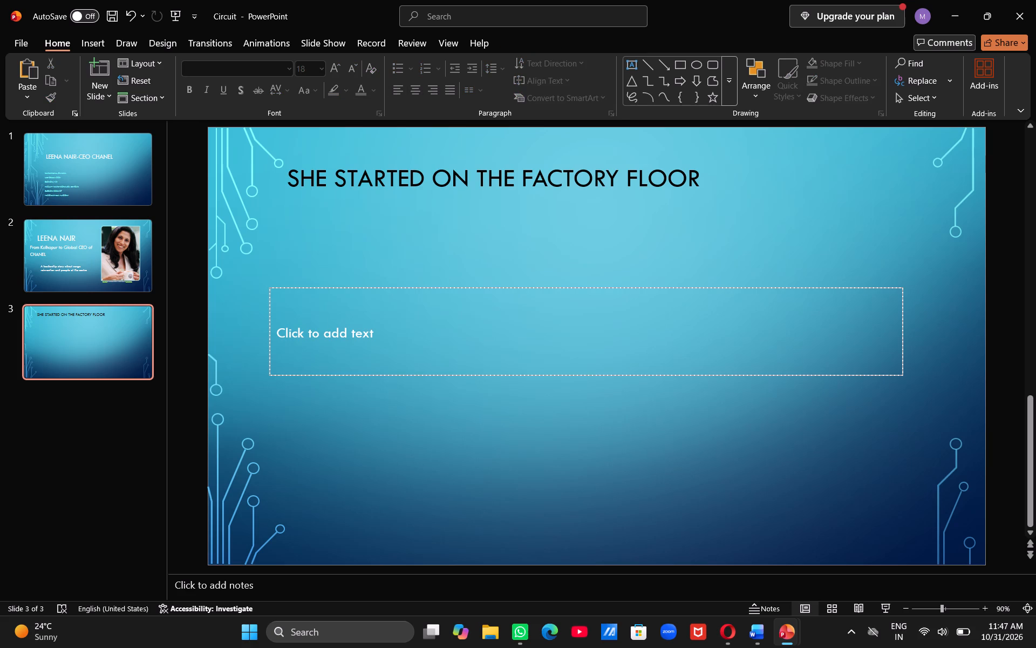
Reshape the text placeholder on slide 3 into a shallow band directly below the title by raising its top and bottom edges.
click(284, 305)
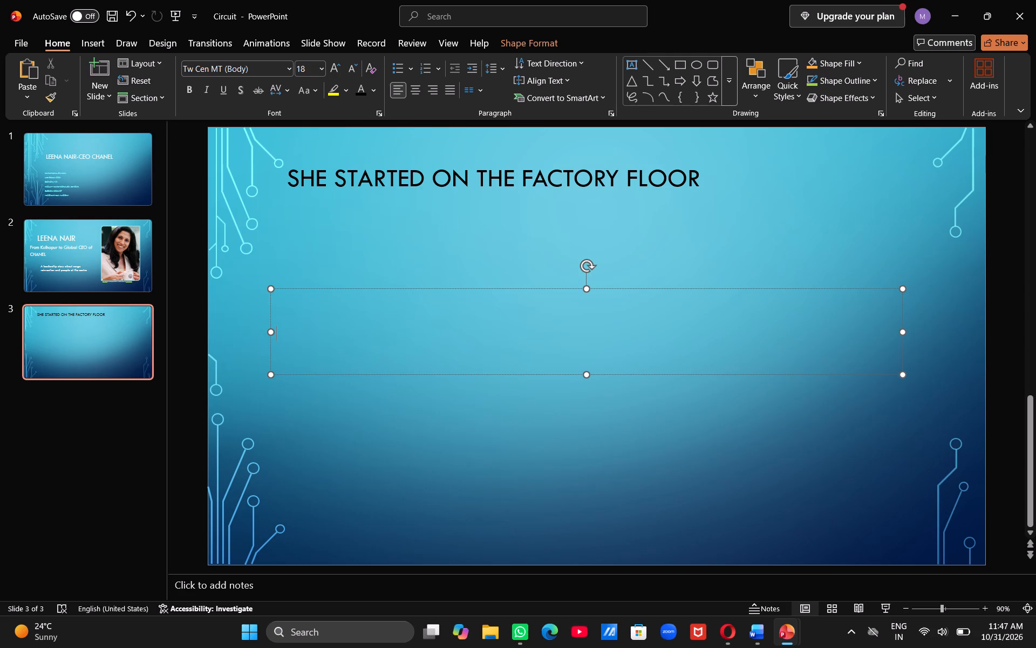
drag(583, 286, 536, 199)
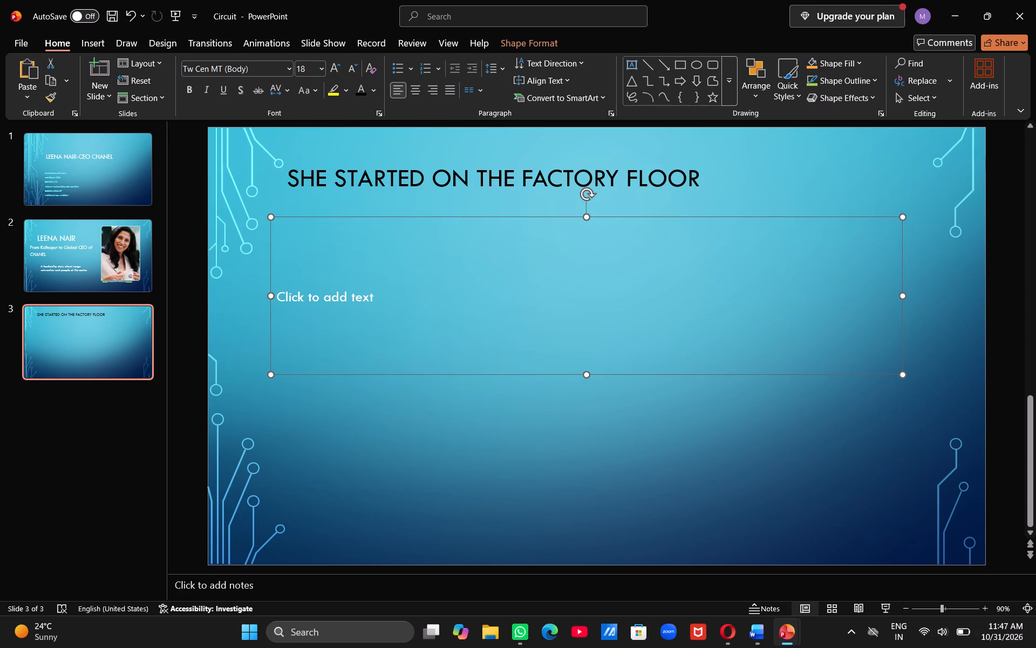
drag(583, 369, 575, 302)
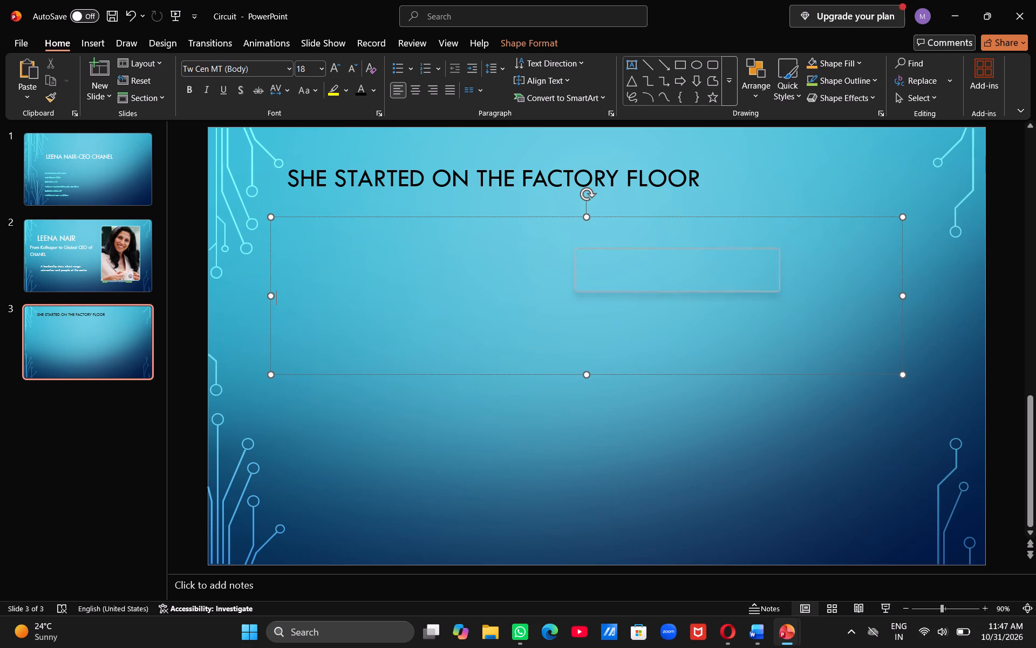
drag(585, 377, 589, 310)
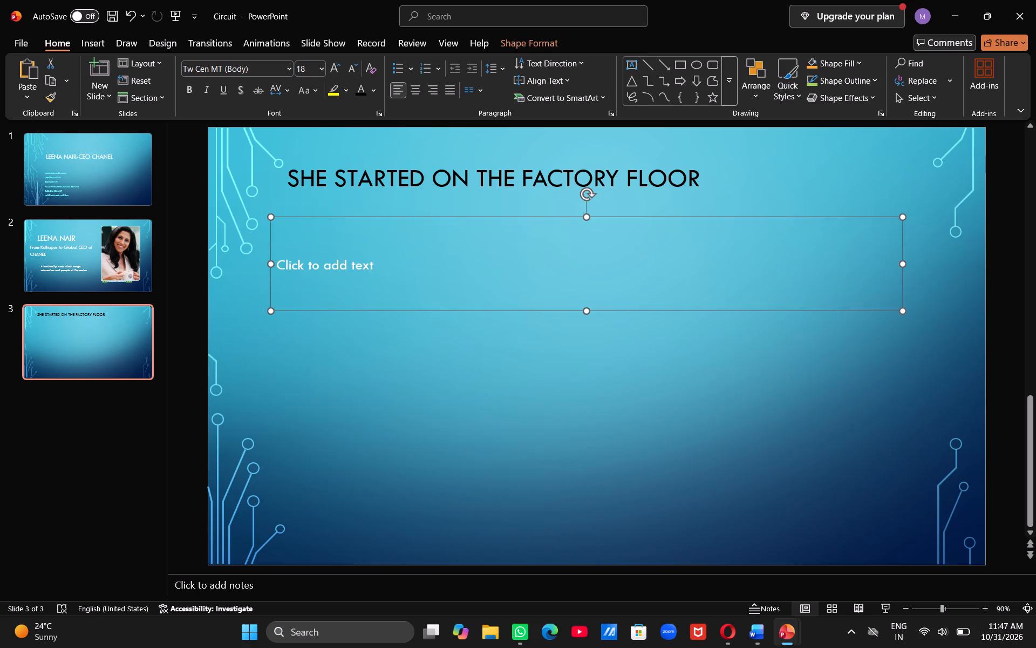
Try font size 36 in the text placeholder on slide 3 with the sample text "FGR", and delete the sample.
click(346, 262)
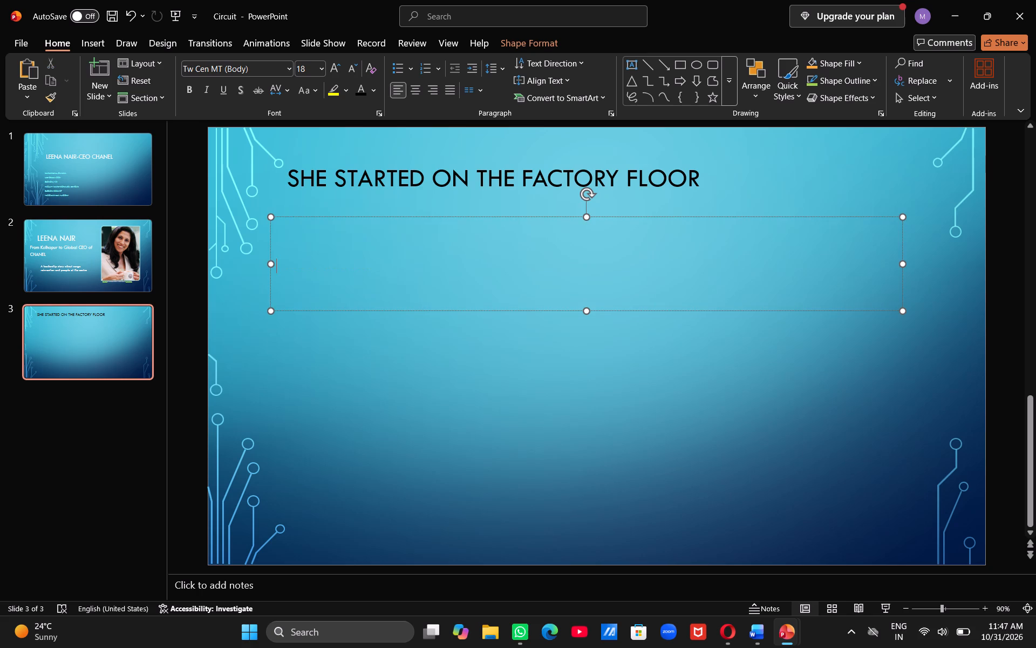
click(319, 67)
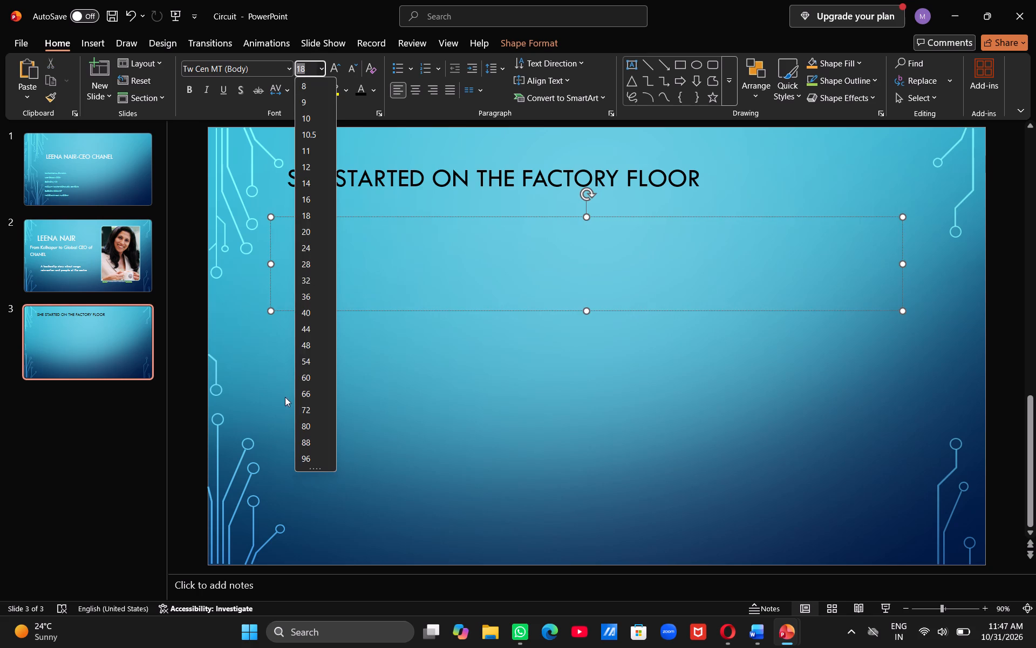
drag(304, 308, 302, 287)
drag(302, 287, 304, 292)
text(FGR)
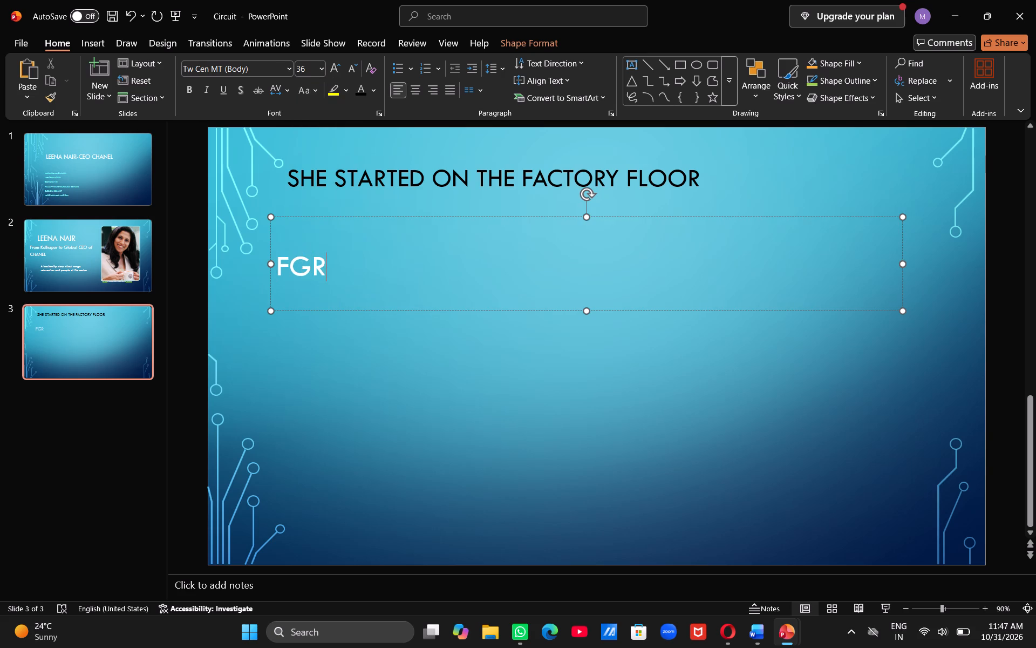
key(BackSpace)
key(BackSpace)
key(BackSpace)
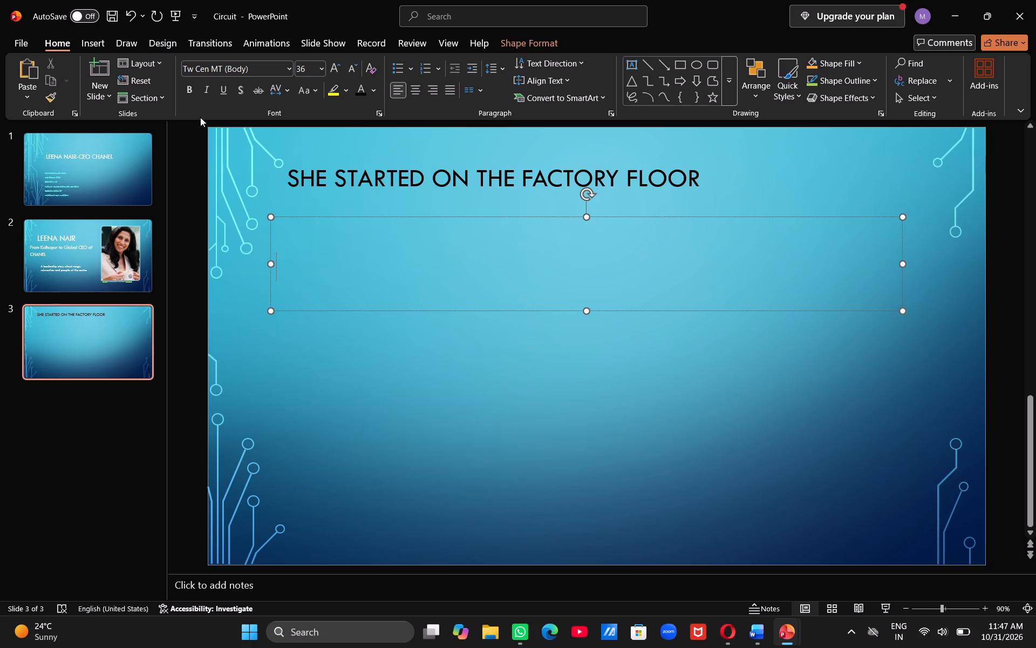
Set the font size of the empty text placeholder on slide 3 to 24.
click(315, 65)
drag(322, 64, 312, 244)
double_click(312, 244)
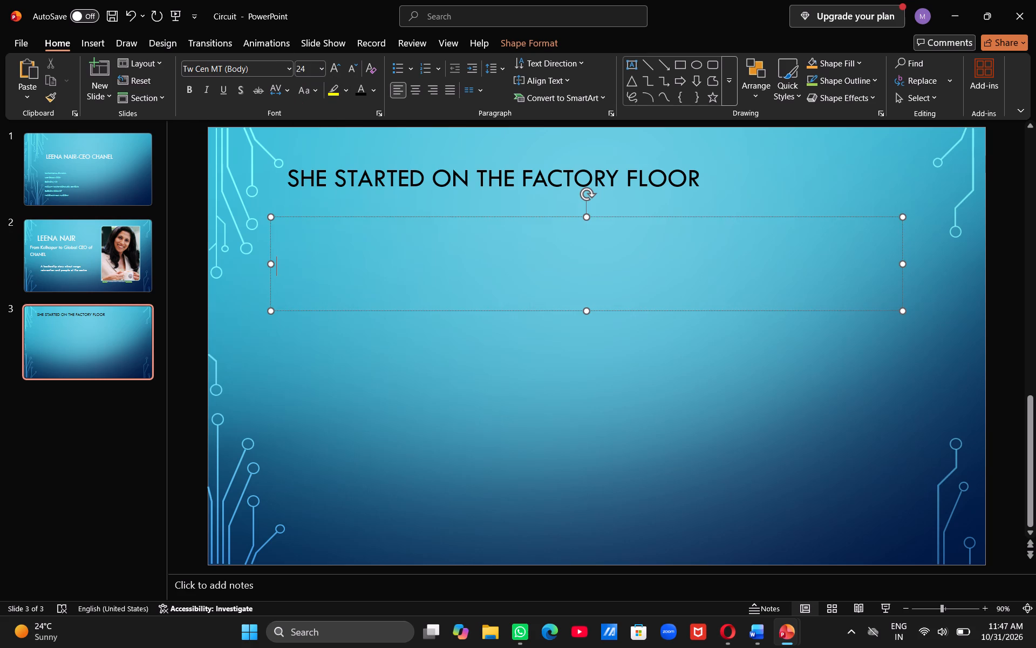
Begin the body sentence on slide 3 with "The early chapter combined teachnial doiscipline".
text(the)
key(space)
text(ear)
text(ly chapter)
key(space)
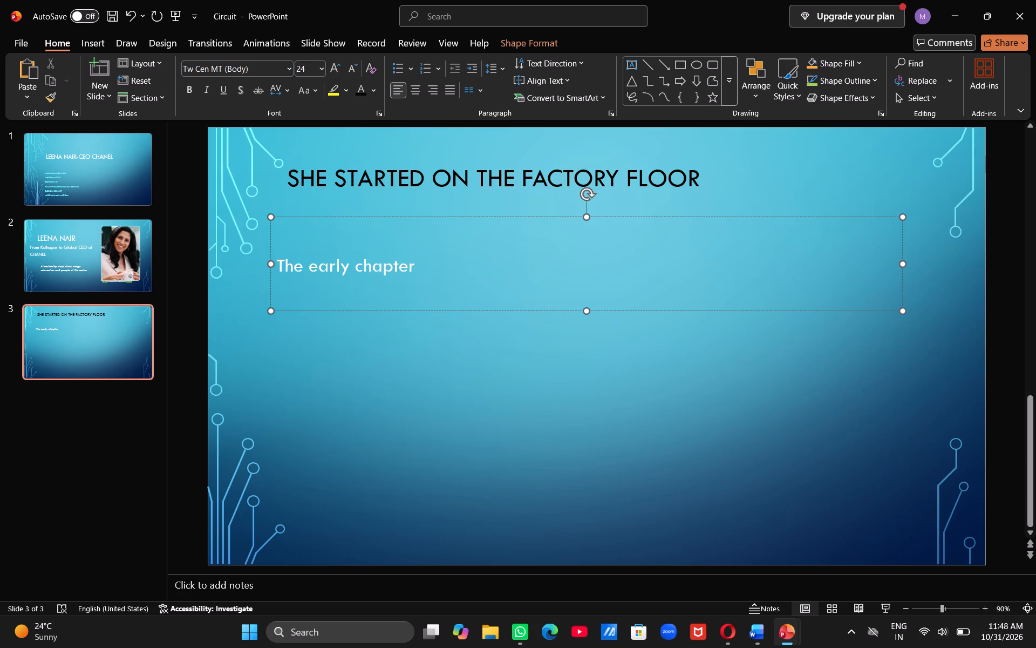
text(combined)
key(space)
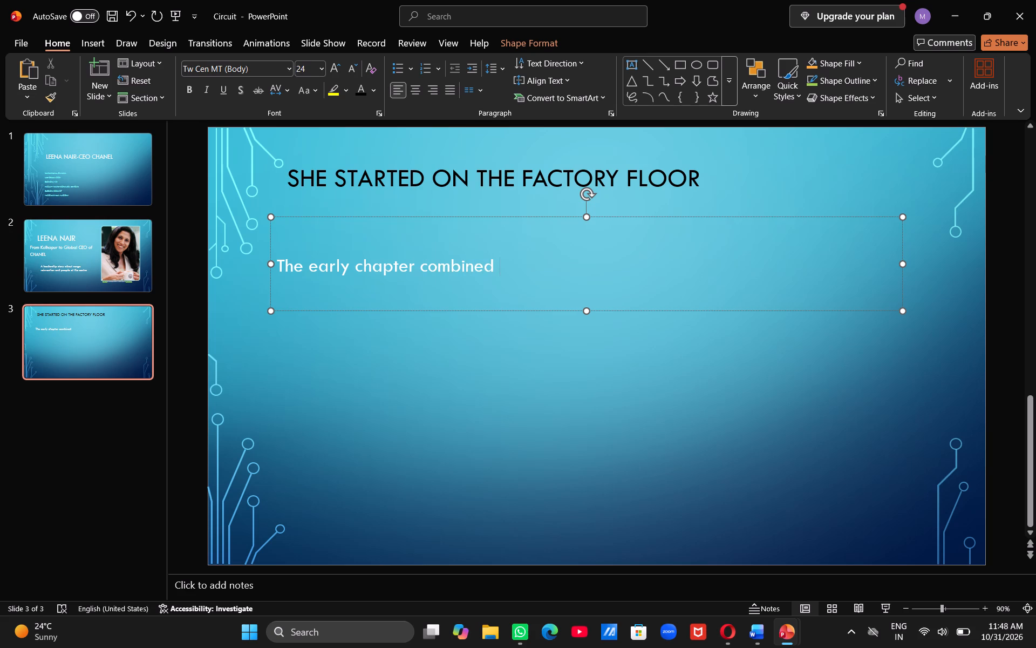
text(teachin)
key(BackSpace)
key(BackSpace)
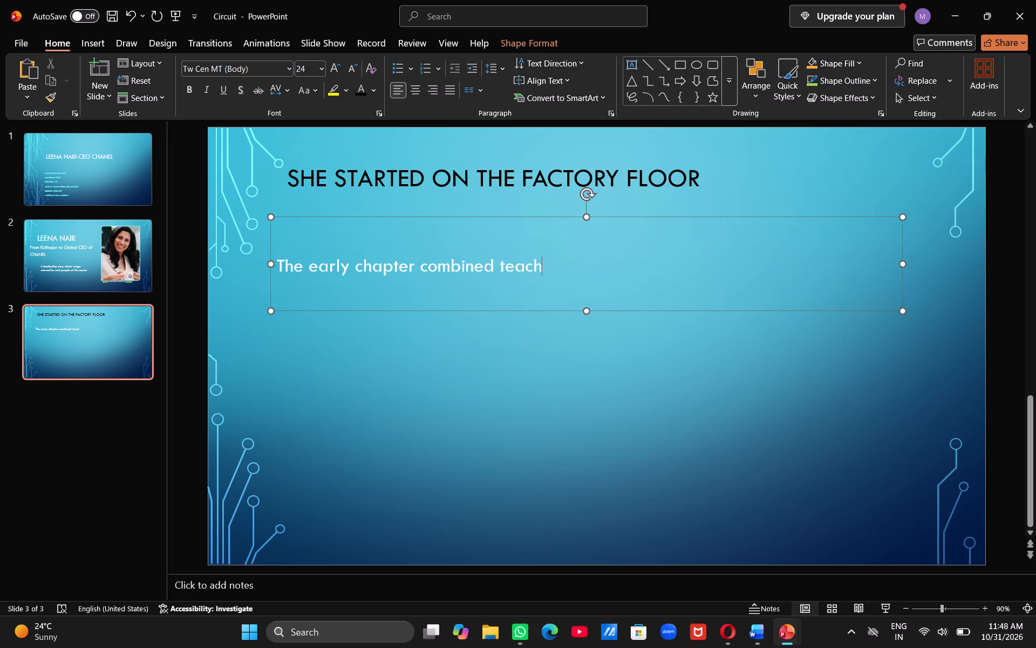
text(nis)
key(BackSpace)
text(al)
key(space)
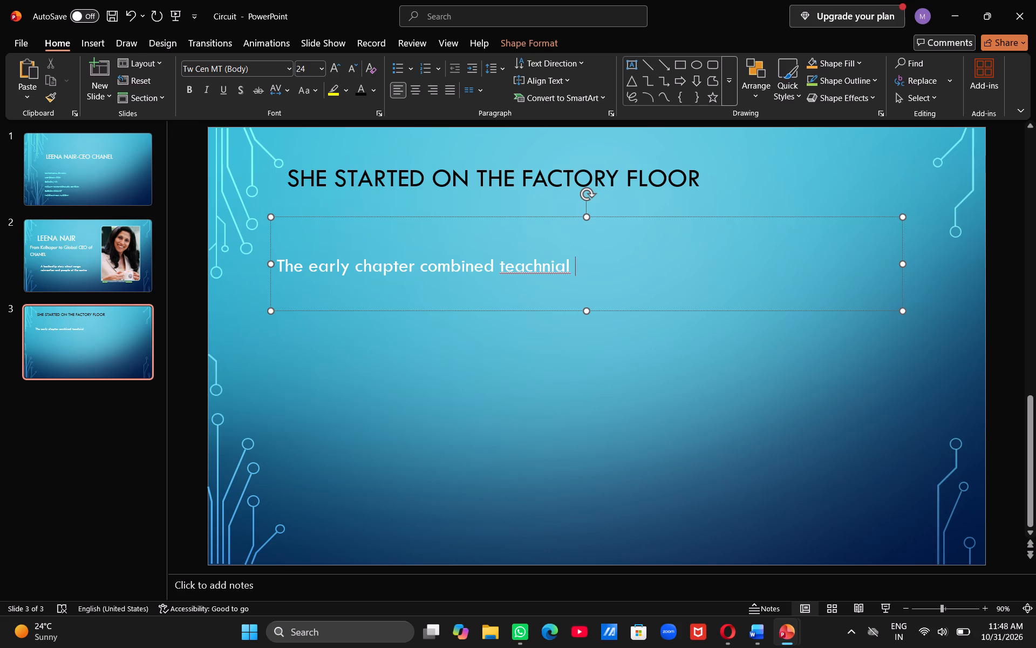
text(doiscipline)
key(space)
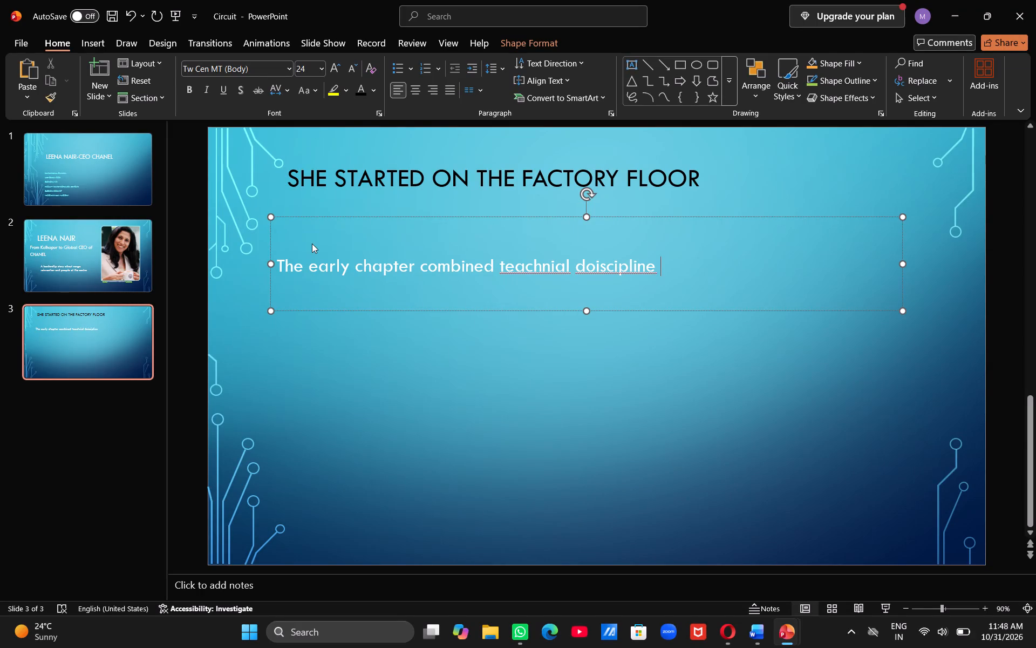
Correct the last word of the body sentence on slide 3 to "discipline".
key(BackSpace)
key(BackSpace)
key(BackSpace)
key(BackSpace)
key(BackSpace)
key(BackSpace)
key(BackSpace)
key(BackSpace)
key(BackSpace)
key(BackSpace)
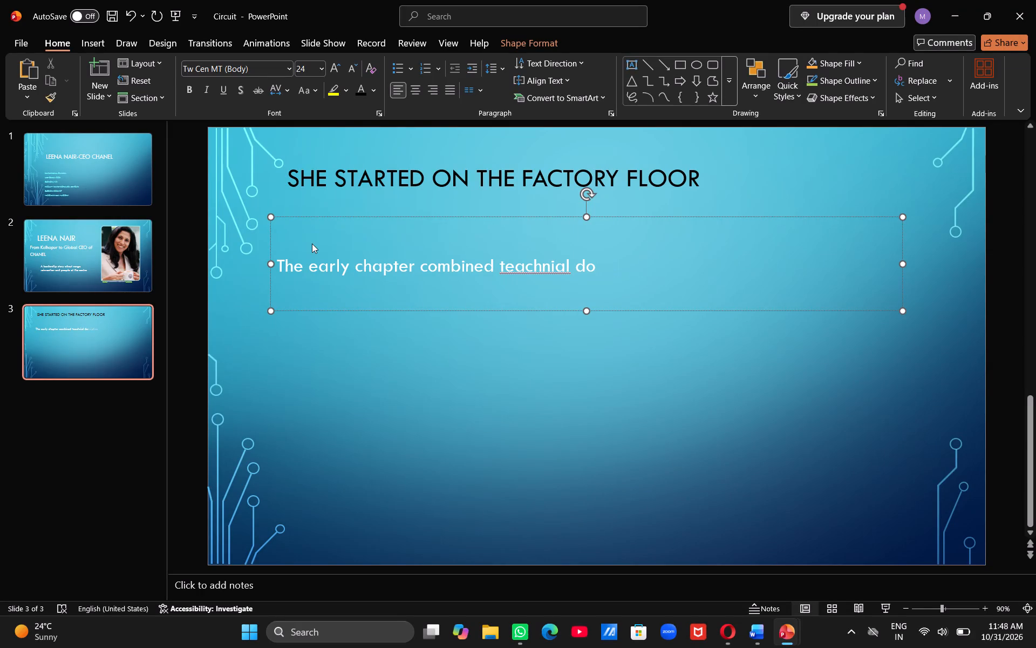
key(BackSpace)
text(iscip)
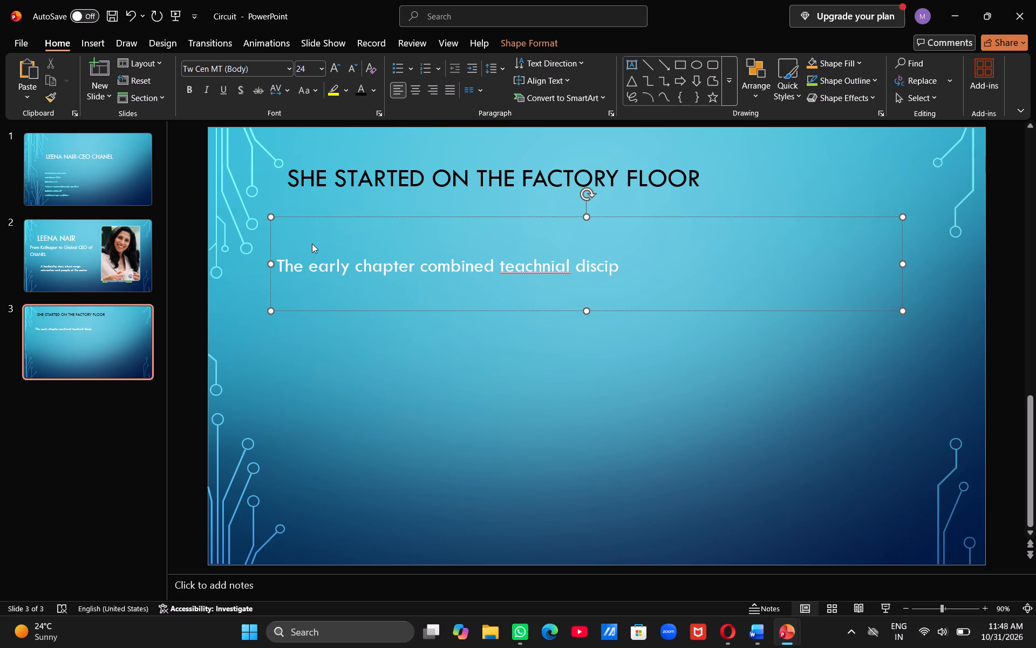
text(lin)
key(space)
Complete the body sentence with "with a grounding in people" and start a new line below it.
text(with)
key(space)
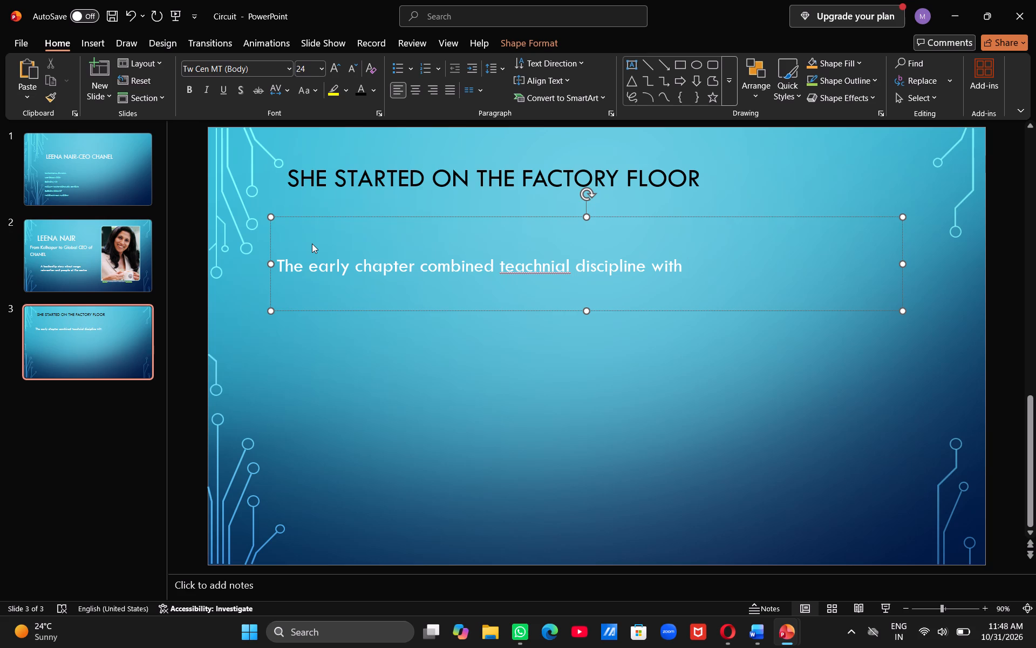
text(a ground)
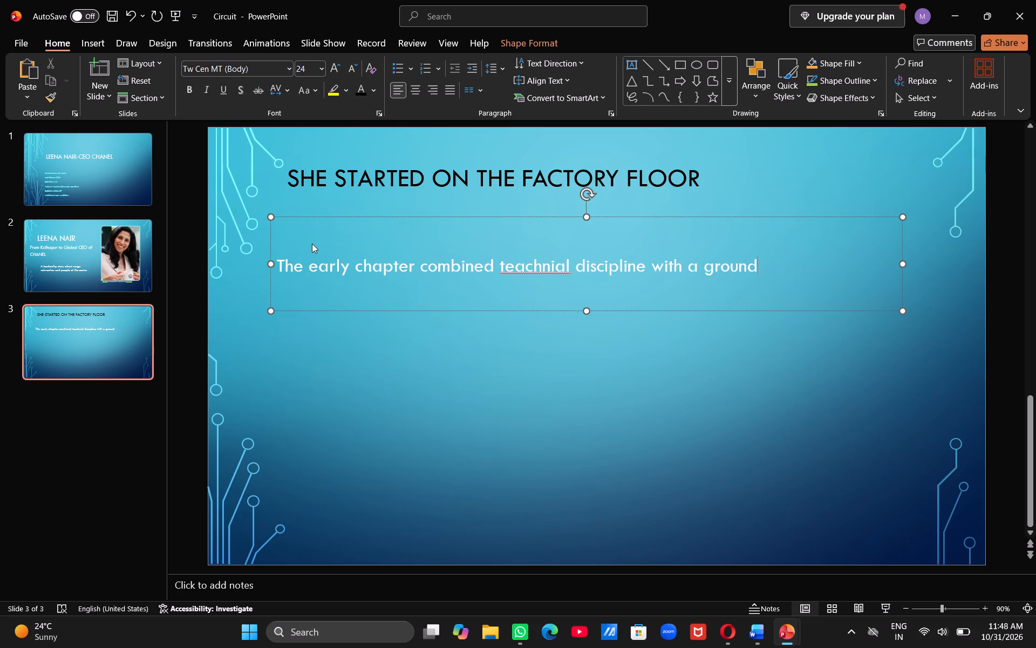
text(ing in people)
key(space)
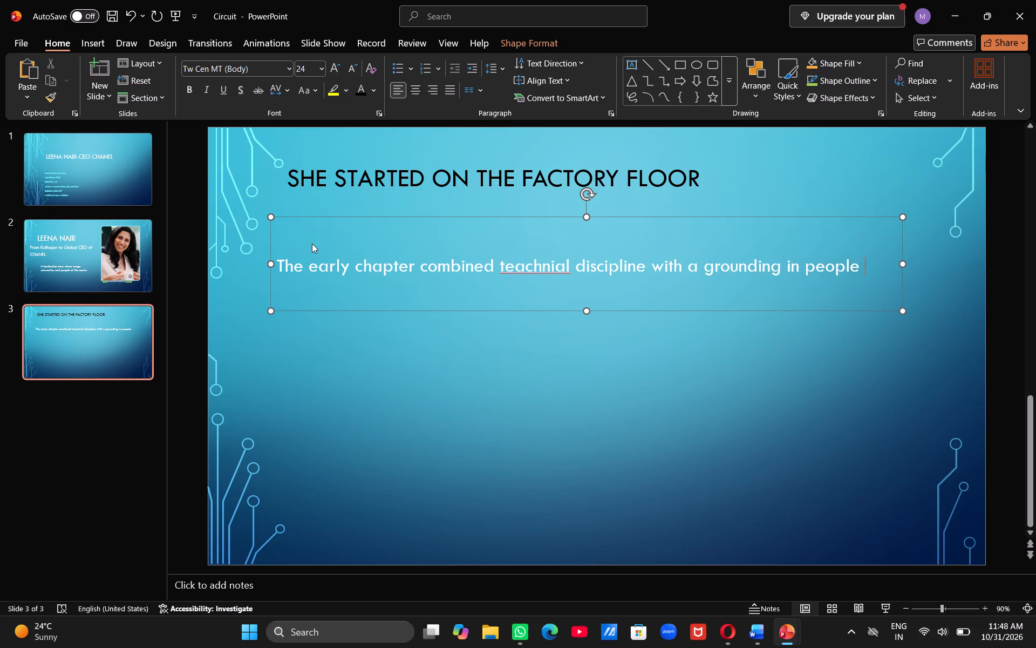
key(Return)
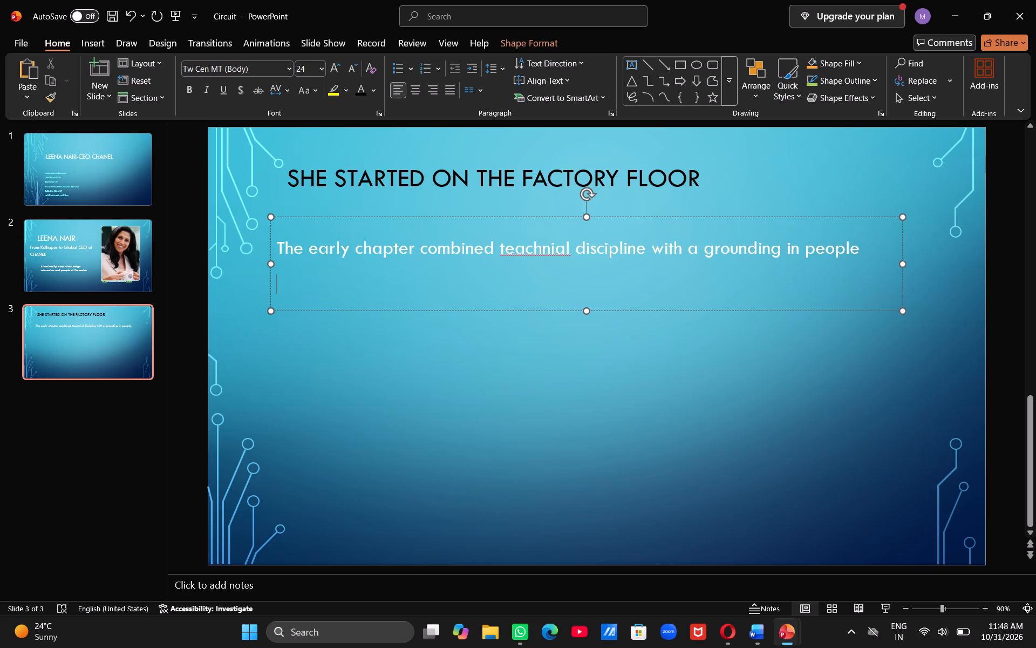
Replace the misspelt word "teachnial" in the body sentence on slide 3 with "techinal".
click(570, 251)
key(BackSpace)
key(BackSpace)
key(BackSpace)
key(BackSpace)
key(BackSpace)
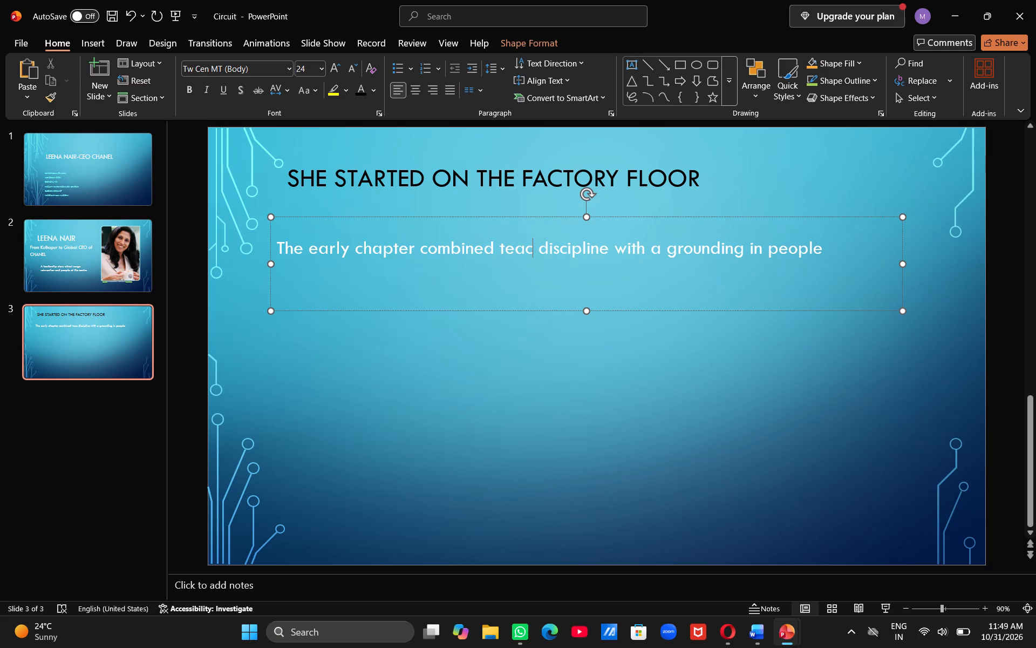
key(BackSpace)
key(BackSpace)
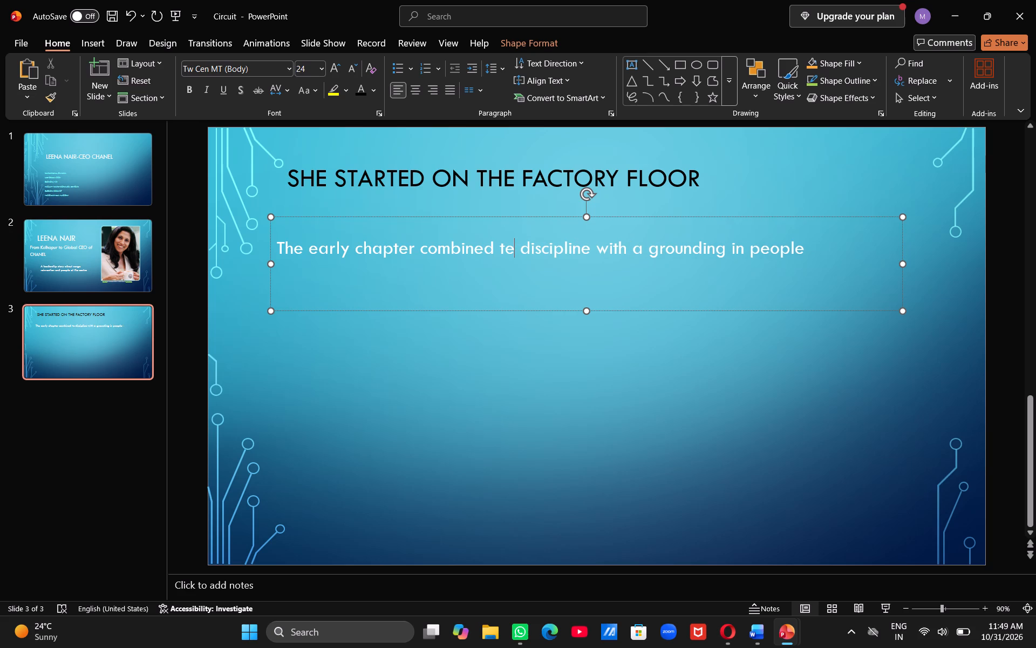
key(v)
key(BackSpace)
text(chinal)
key(space)
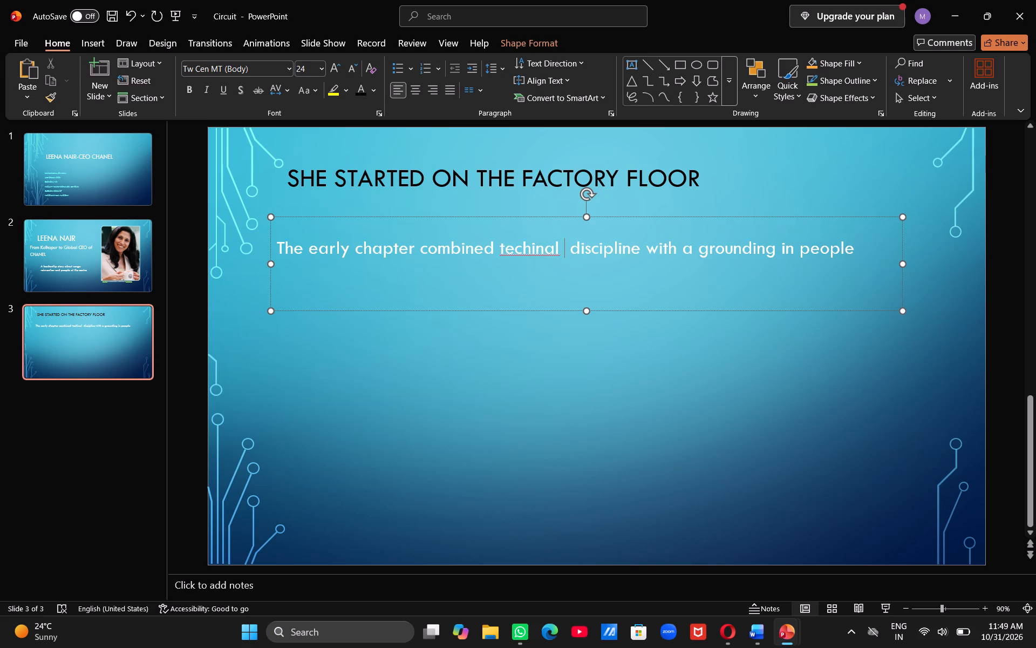
Add another blank line after the body sentence on slide 3 and deselect the placeholder.
click(851, 251)
key(Return)
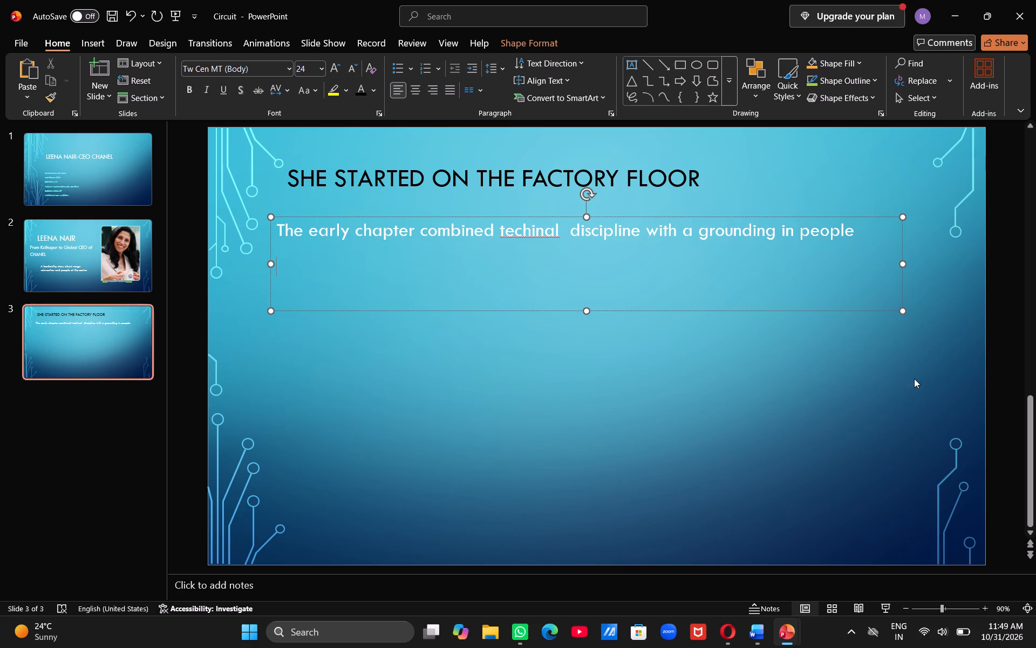
click(897, 374)
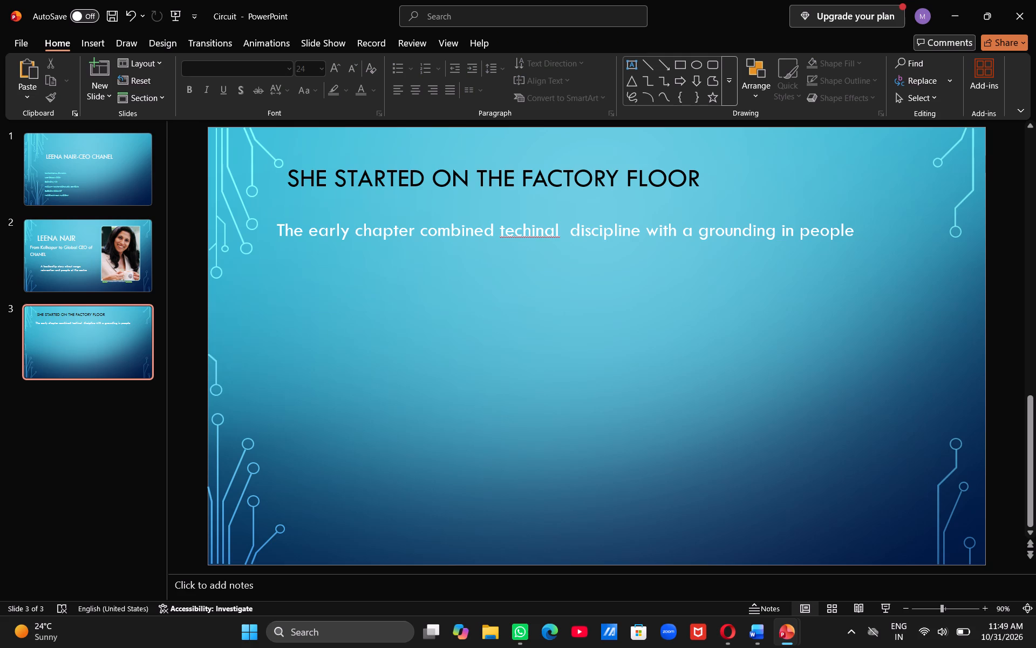
Insert an empty text box below the body sentence on slide 3, widen it into a shallow rectangle, and try extending its bottom edge downward.
double_click(274, 294)
double_click(284, 333)
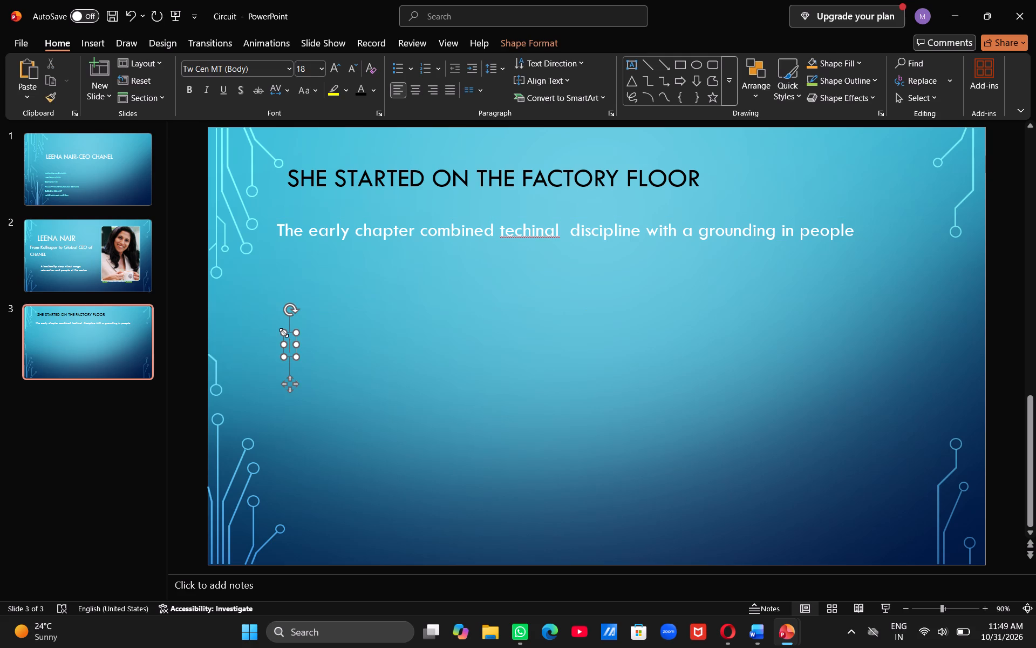
drag(284, 333, 250, 306)
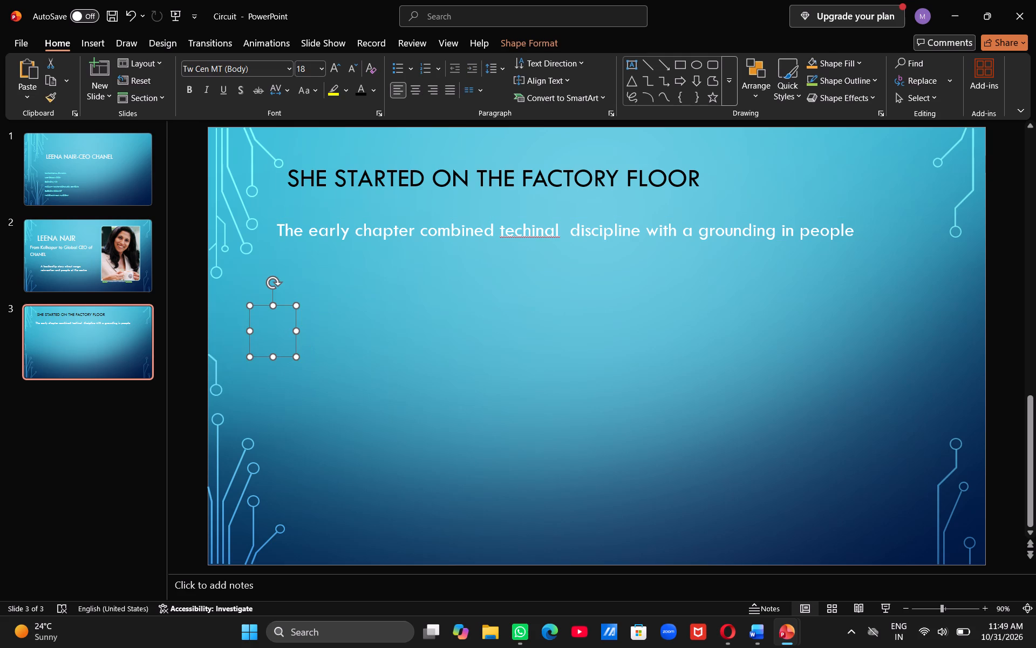
drag(292, 328, 434, 407)
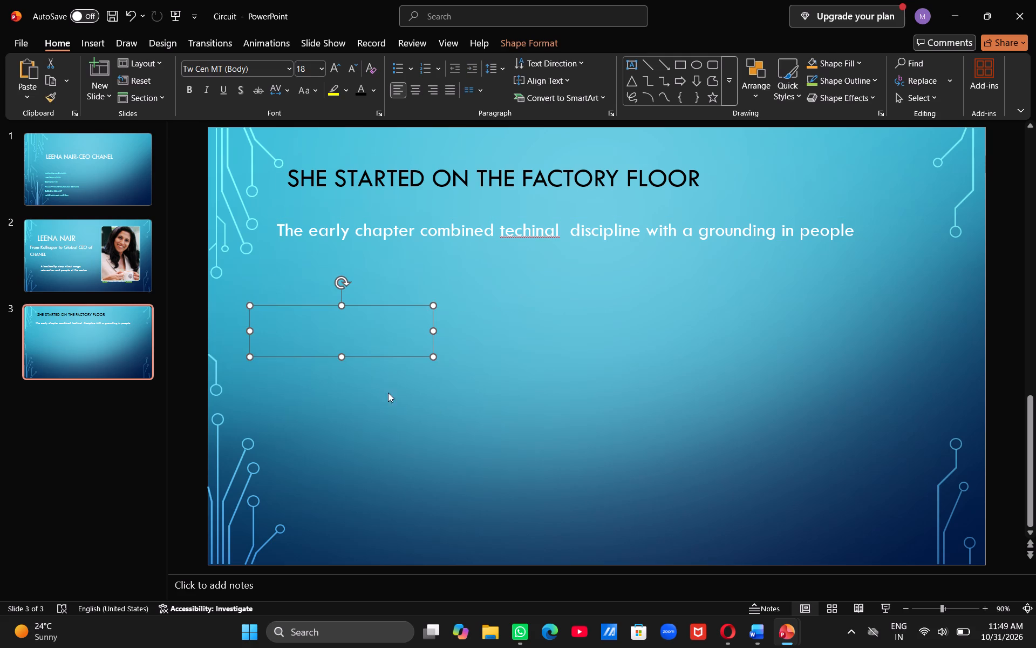
drag(342, 359, 336, 430)
drag(339, 357, 342, 492)
Enter the heading "Kolhapur" at font size 36 in the empty text box on slide 3 and start a new line.
click(262, 328)
double_click(262, 328)
click(320, 67)
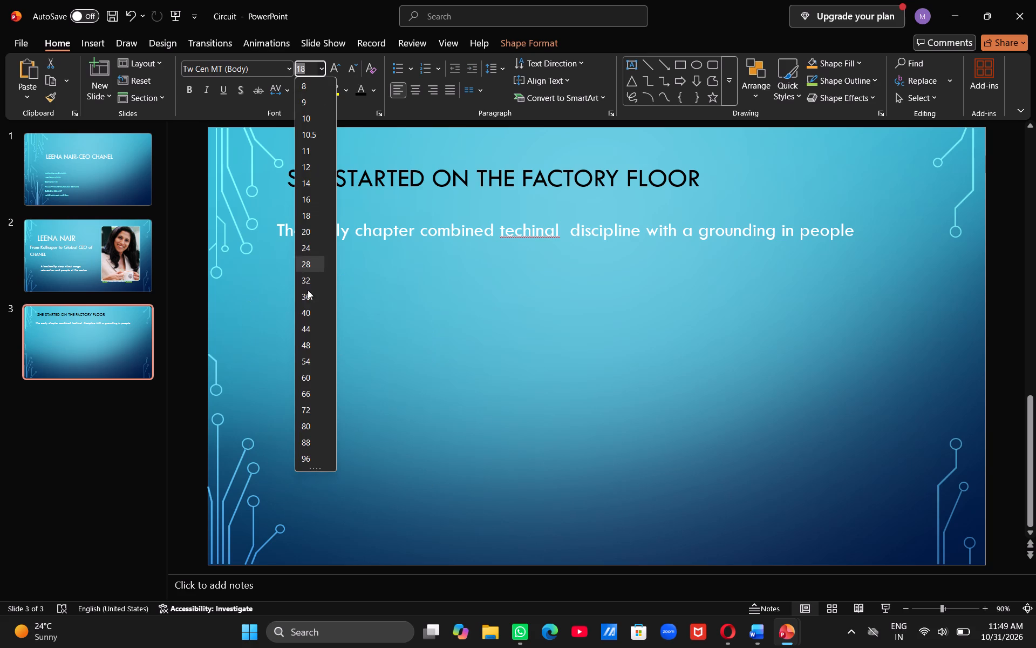
click(304, 302)
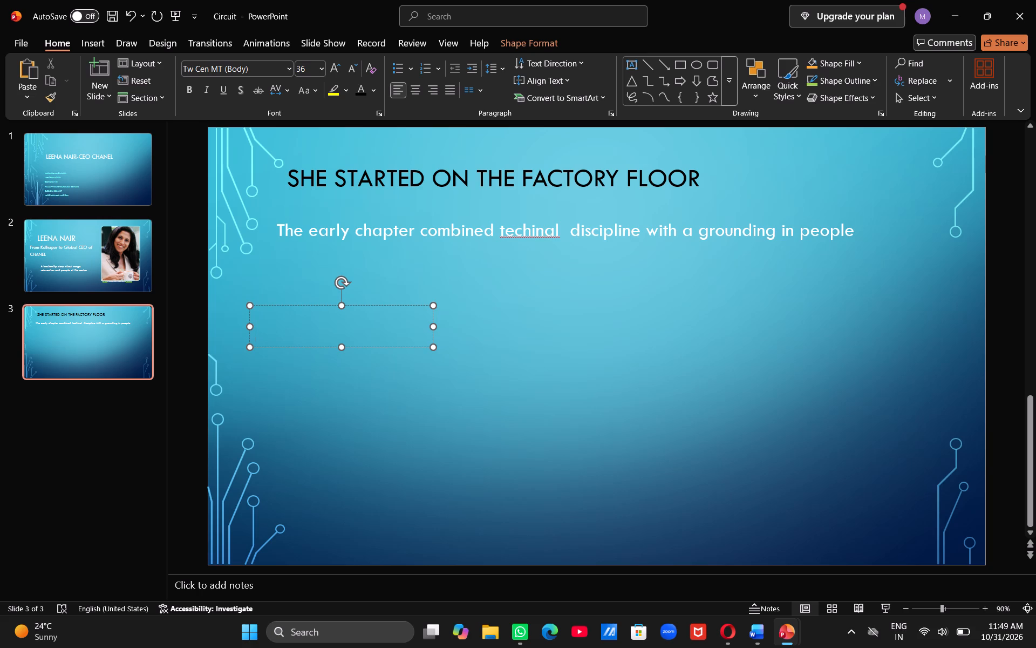
text(kol)
key(a)
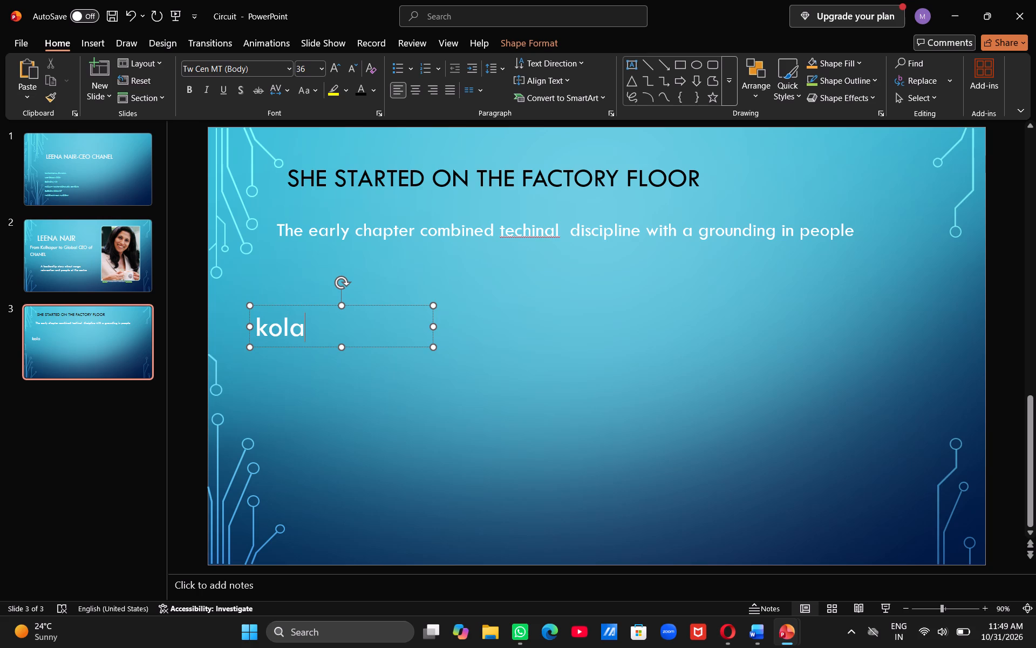
key(BackSpace)
key(h)
text(apur)
key(Return)
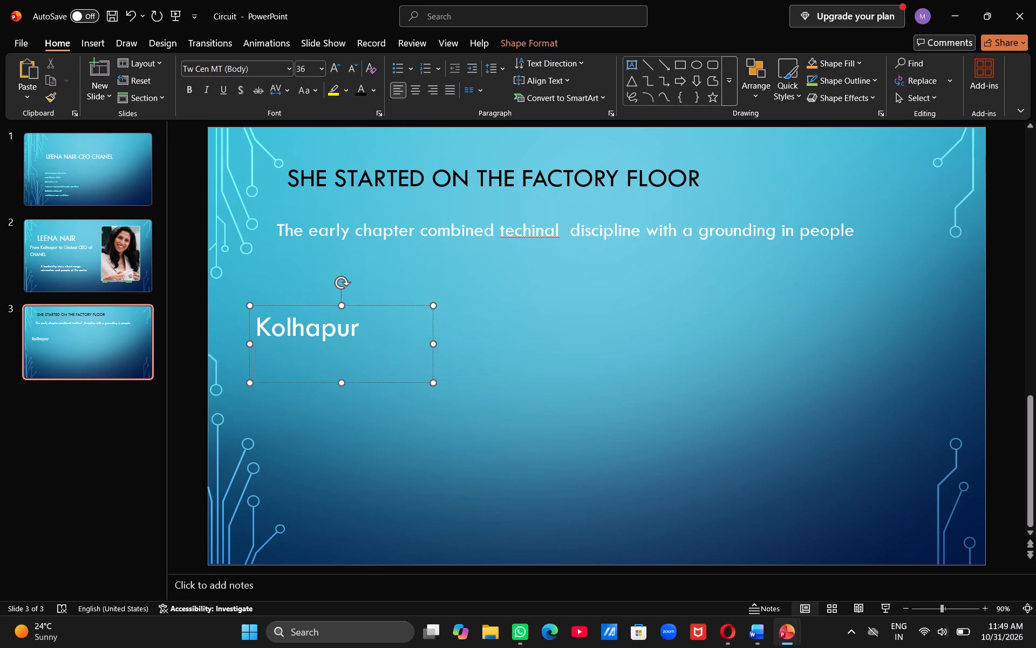
Add the line "Born and raised in Maharastra" at font size 24 below the "Kolhapur" heading.
click(318, 66)
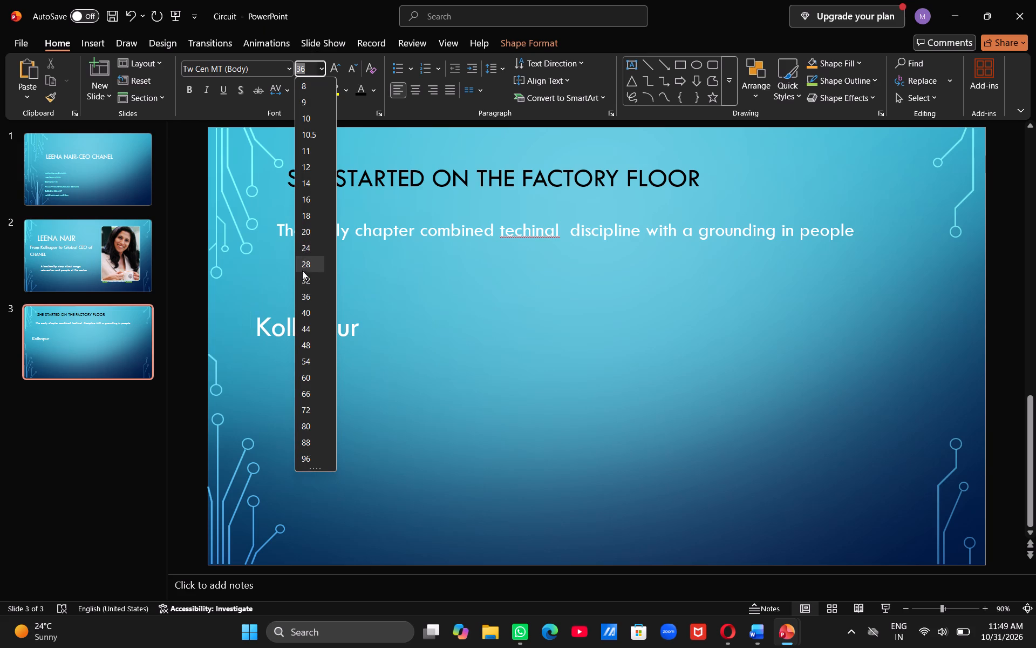
click(308, 240)
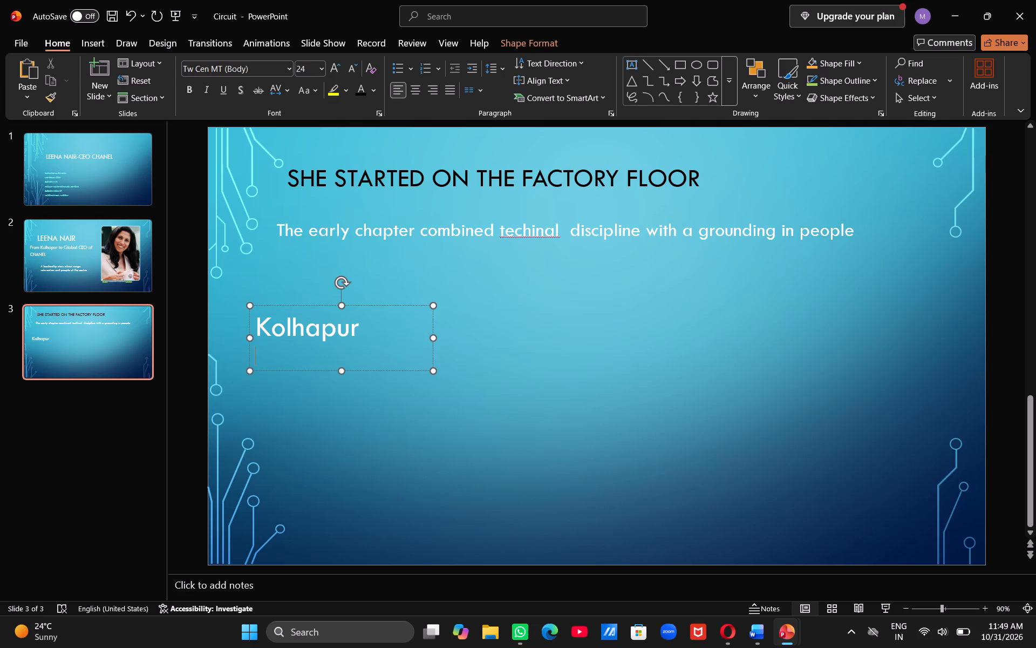
key(b)
text(orn and raised in mahar)
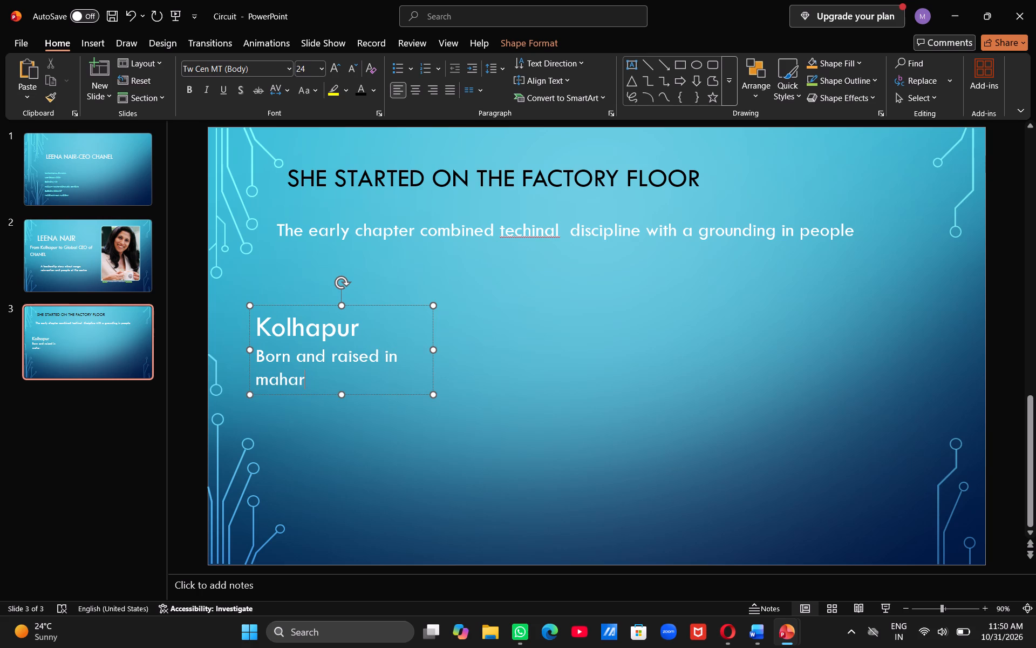
key(BackSpace)
key(BackSpace)
key(BackSpace)
key(BackSpace)
key(BackSpace)
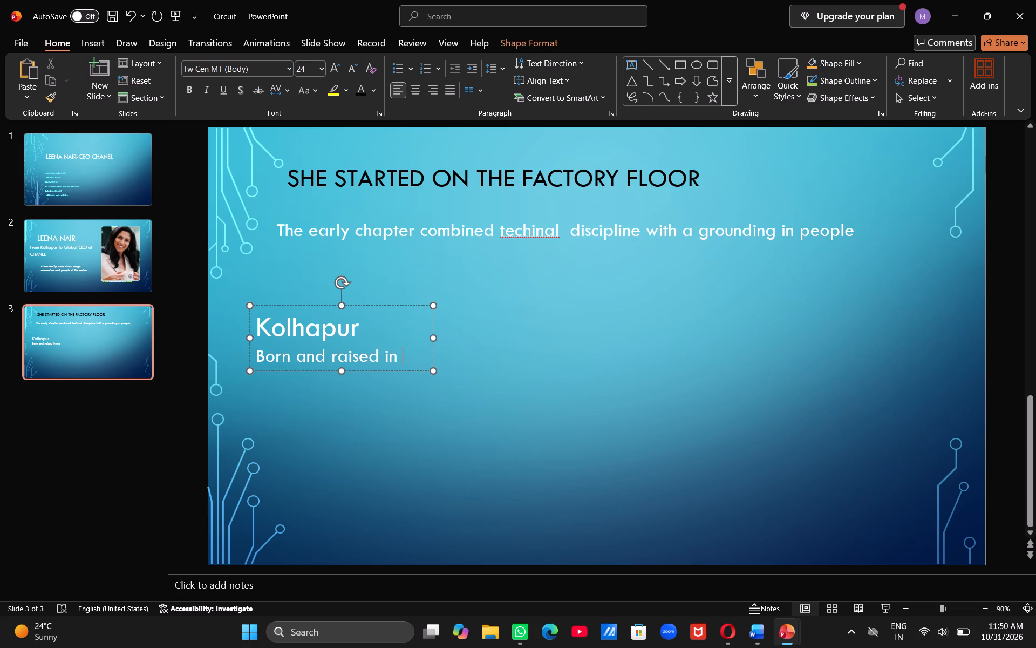
key(BackSpace)
key(space)
text(aharastra)
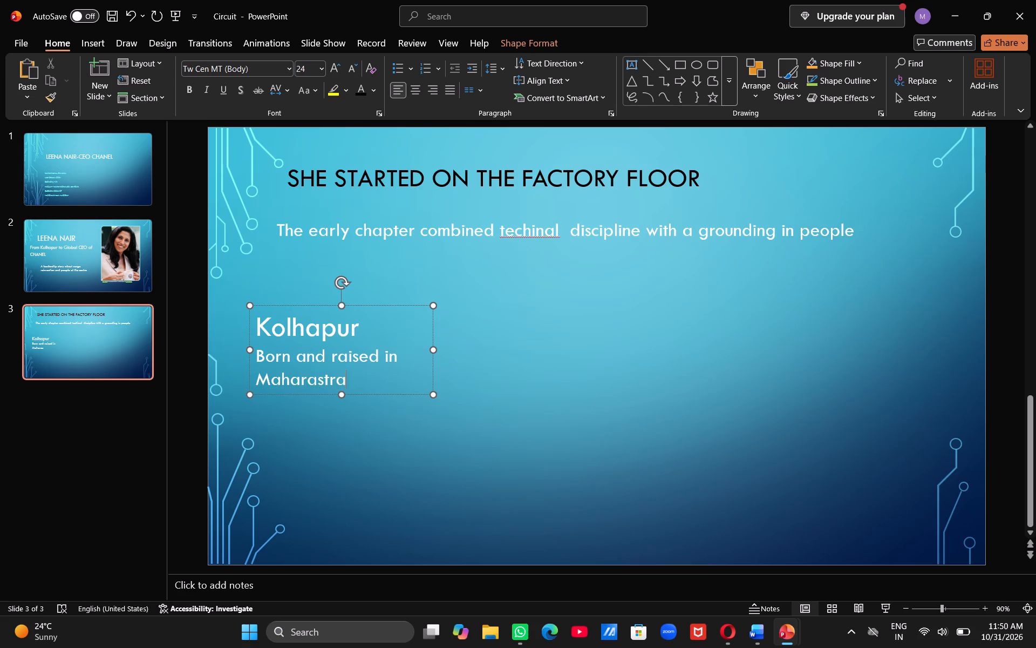
key(space)
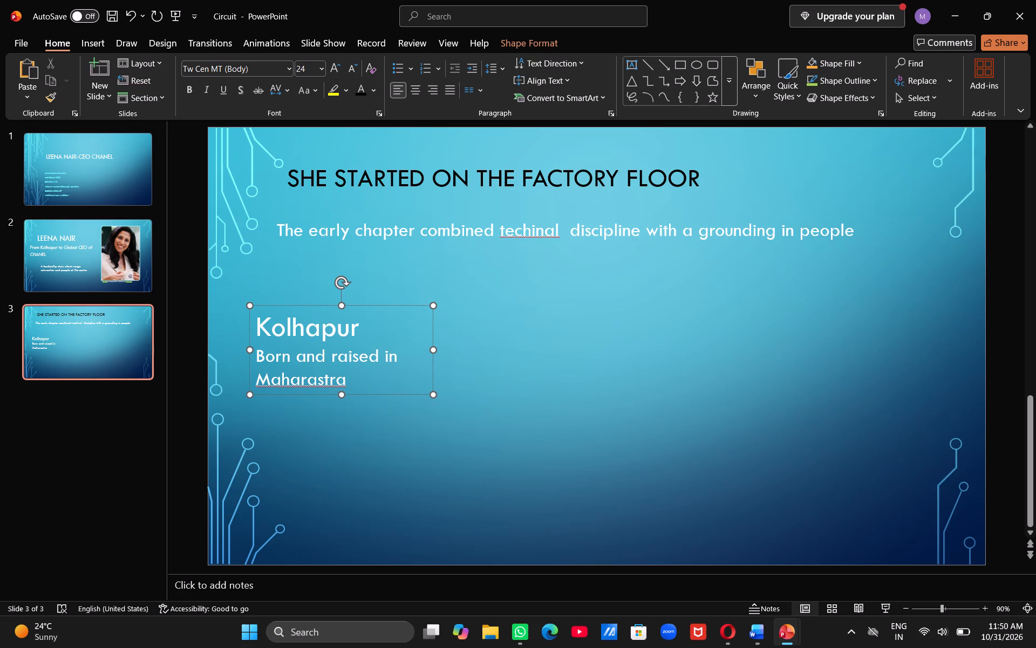
Insert a second empty text box beside the "Kolhapur" text and enlarge it into a rectangle of similar height.
double_click(533, 316)
double_click(533, 316)
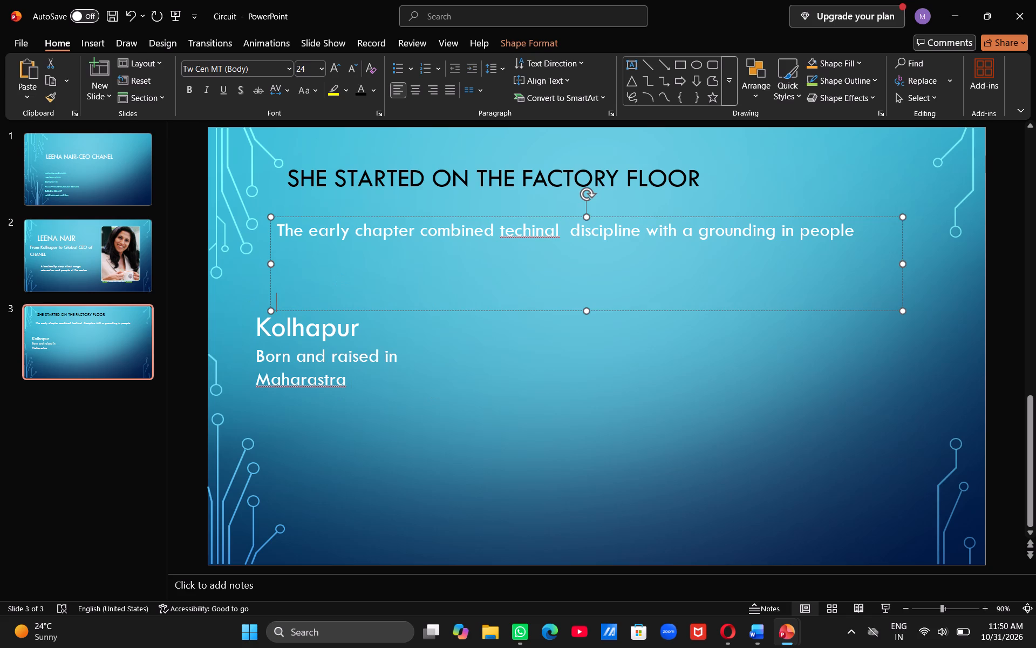
click(503, 319)
click(503, 319)
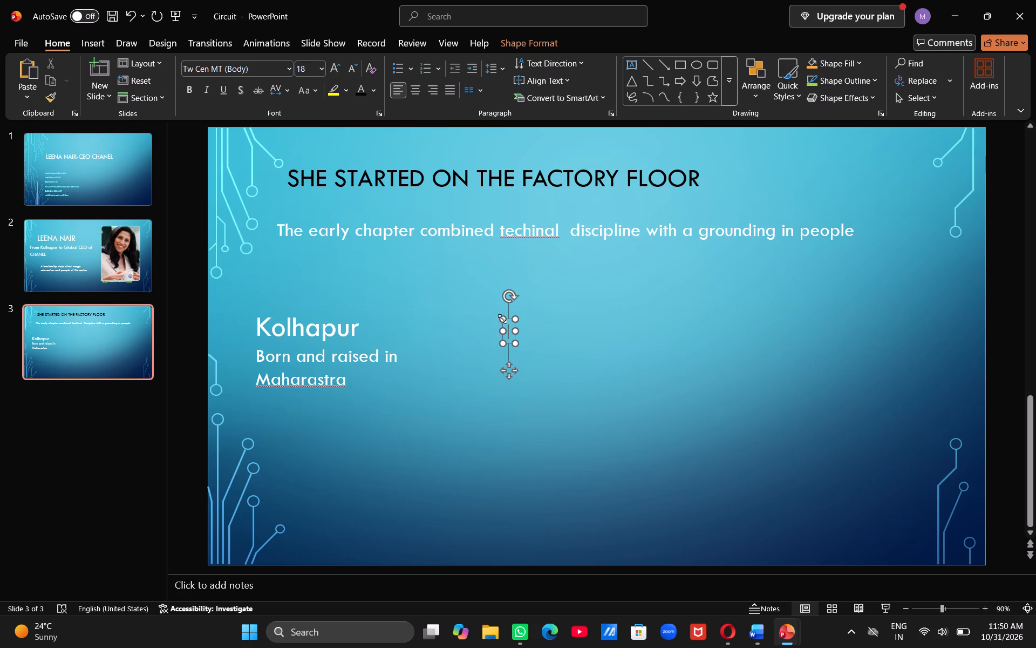
drag(502, 318, 493, 312)
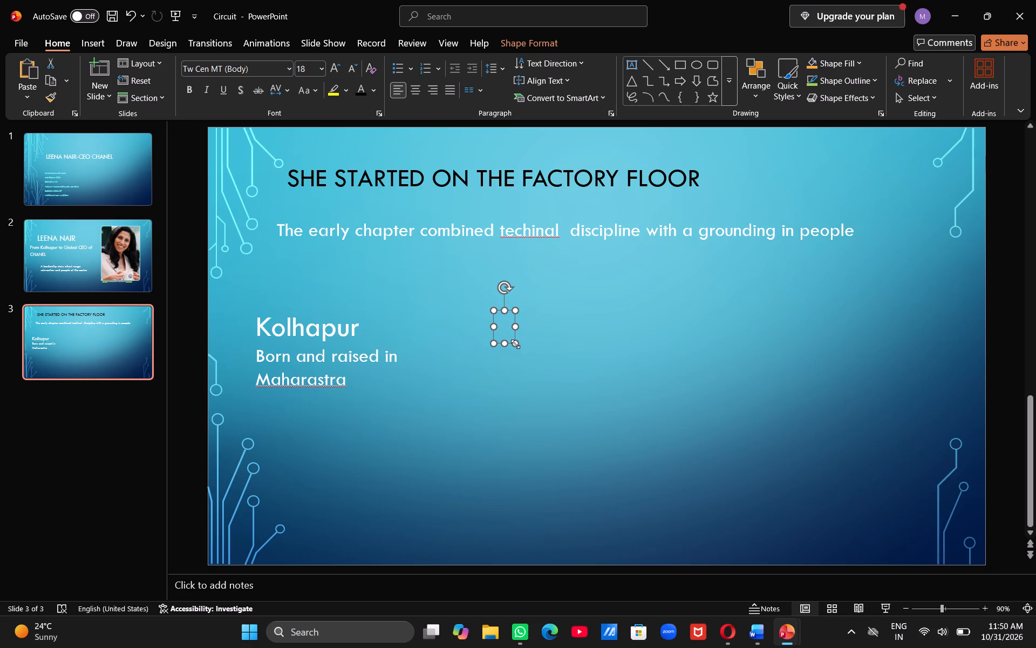
drag(515, 344, 654, 405)
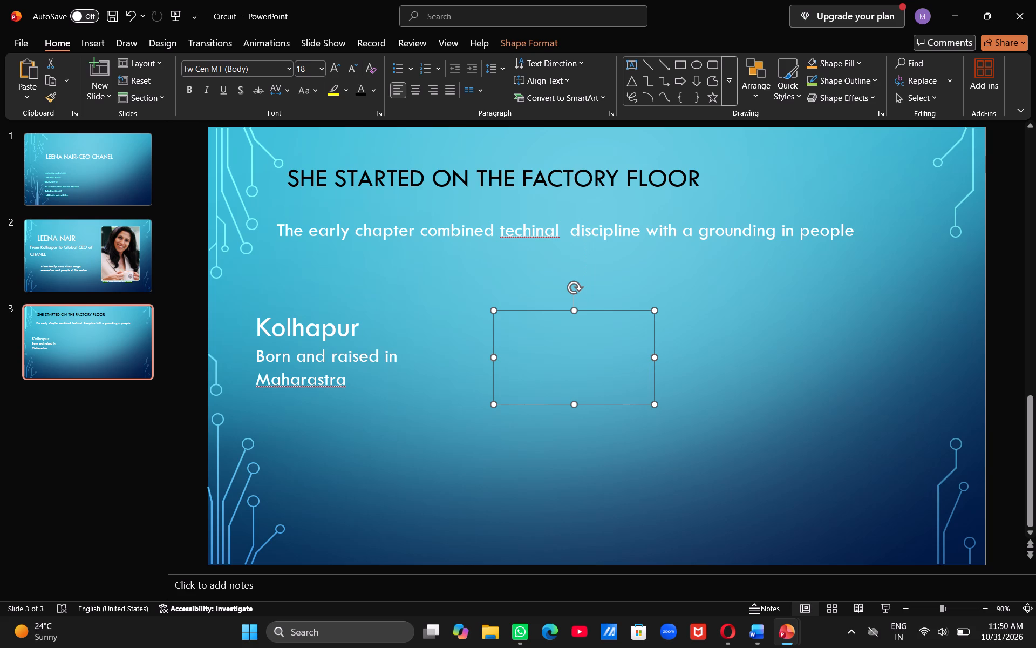
click(512, 329)
triple_click(507, 330)
Correct the spelling of "Maharastra" to "Maharashtra" in the Kolhapur text box.
click(344, 381)
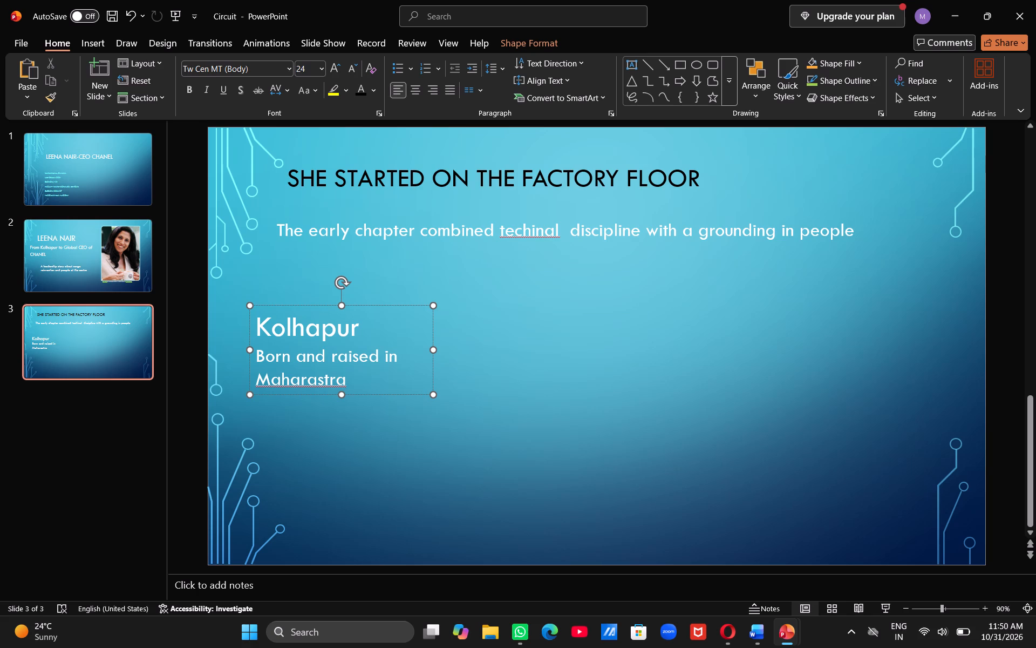
key(BackSpace)
key(BackSpace)
key(BackSpace)
text(htra)
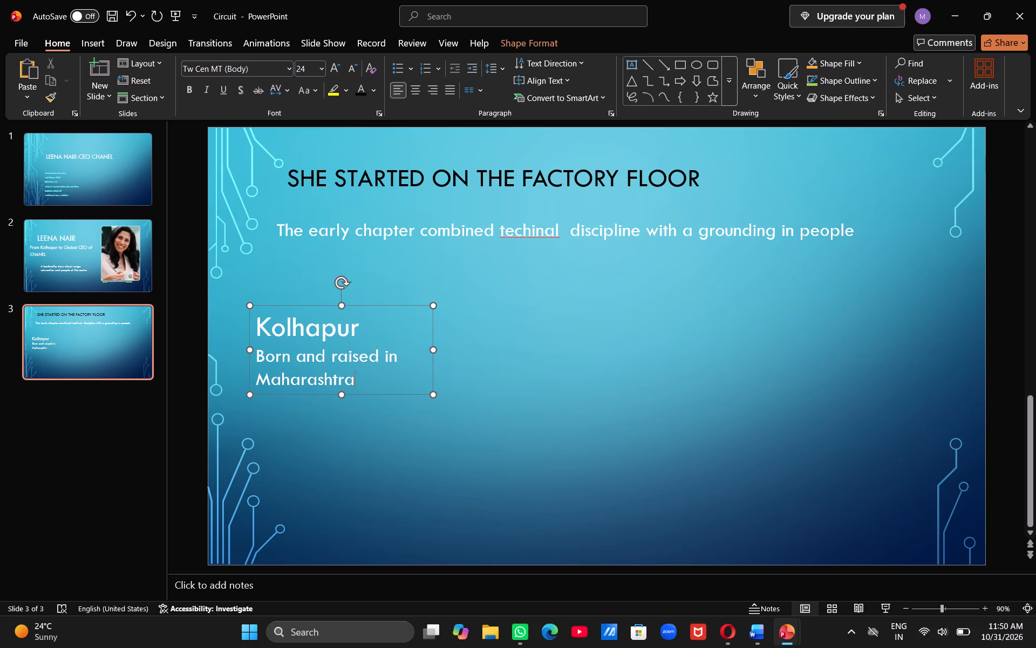
Shift the body sentence placeholder on slide 3 slightly upward, away from the text boxes below it.
click(508, 303)
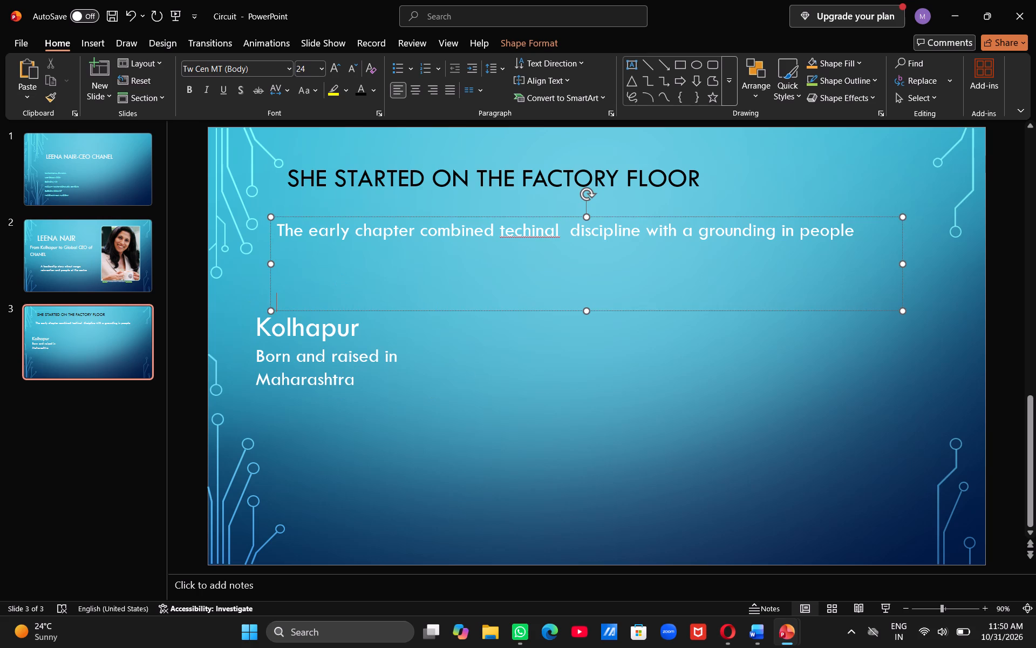
double_click(523, 310)
drag(523, 310, 527, 319)
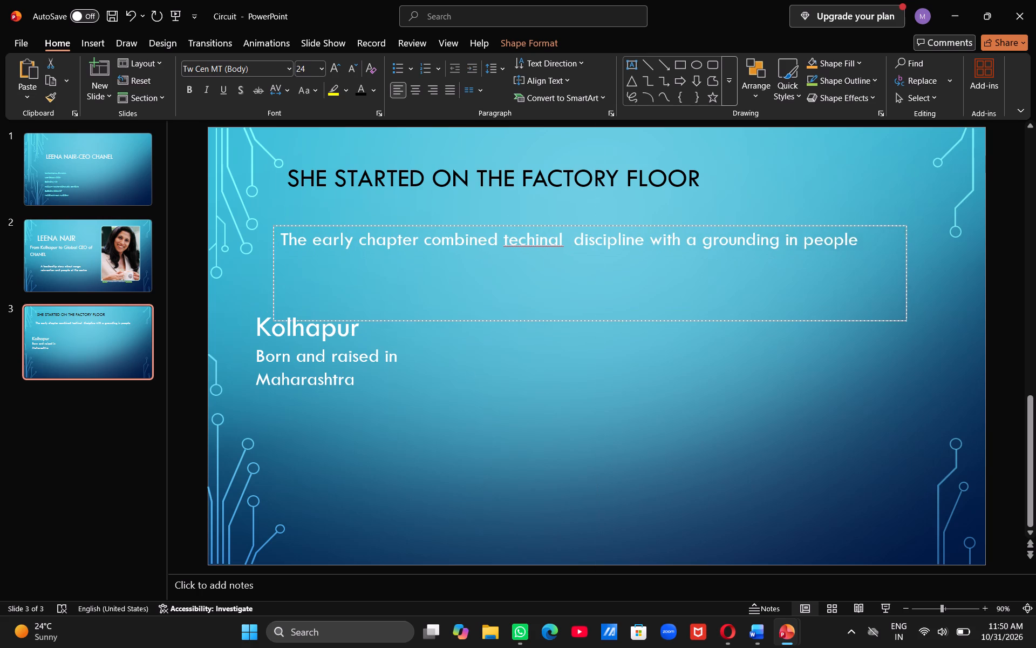
drag(527, 319, 522, 305)
Enter the heading "Engineering" at font size 32 in the second text box and start a new line.
double_click(499, 325)
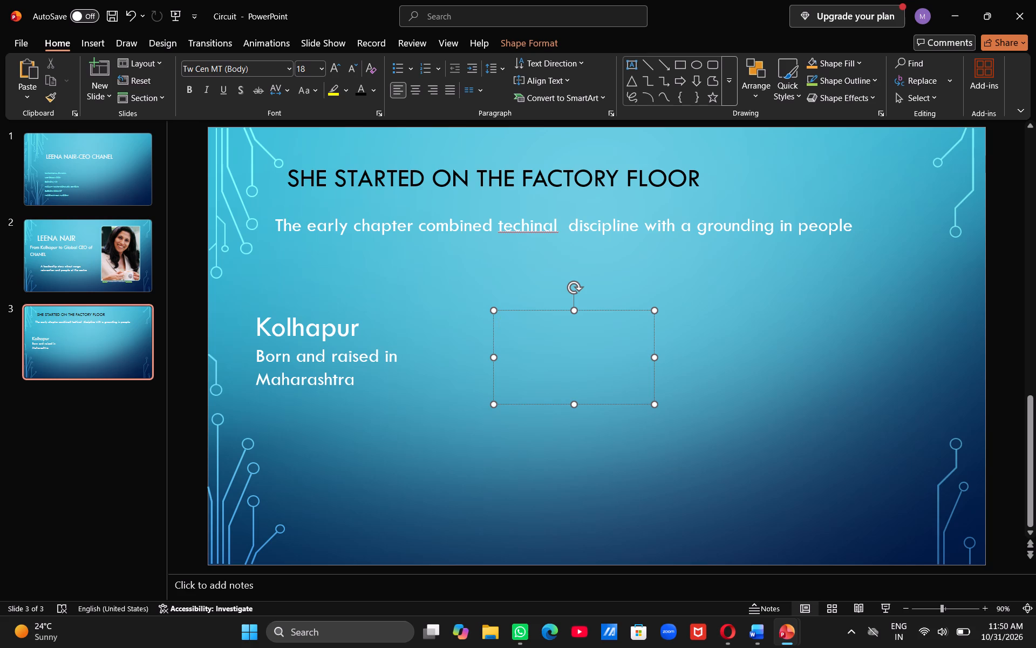
key(e)
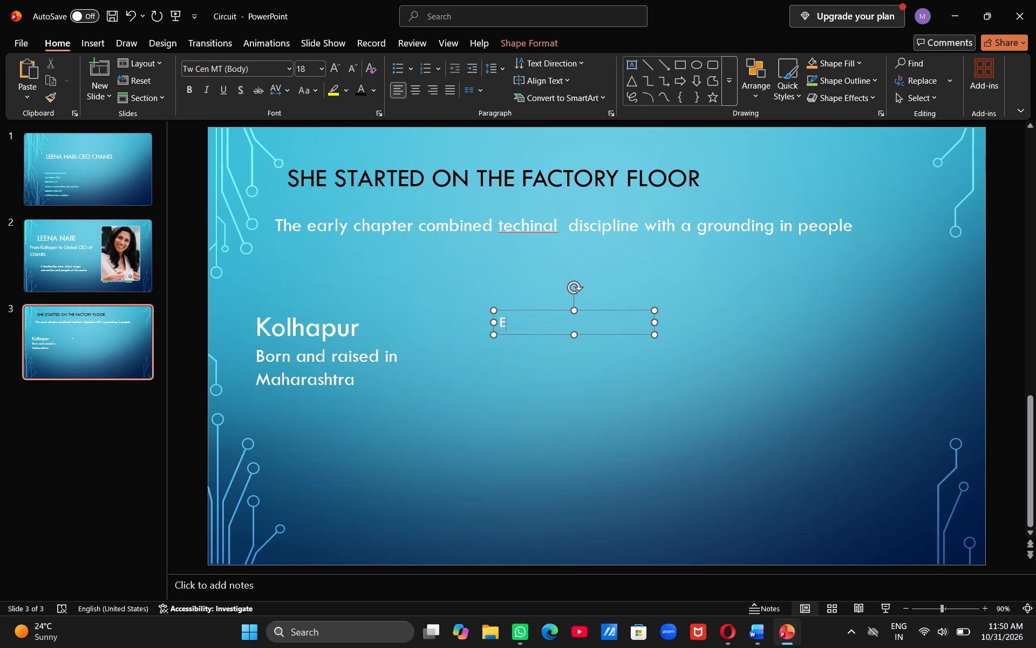
key(BackSpace)
drag(318, 73, 302, 282)
click(302, 282)
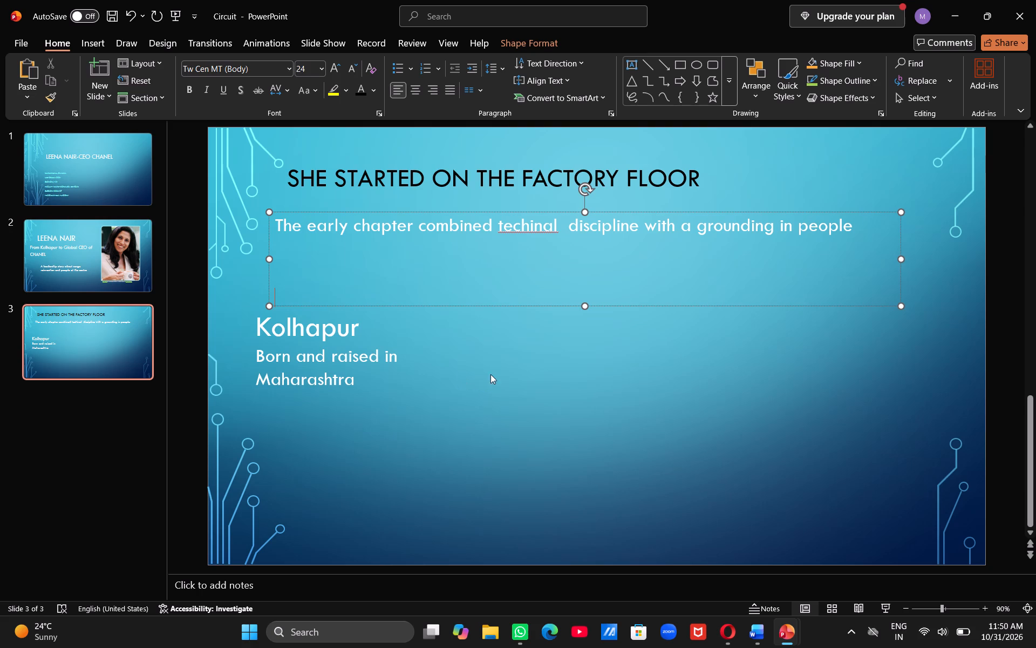
double_click(511, 326)
text(EN)
key(equal)
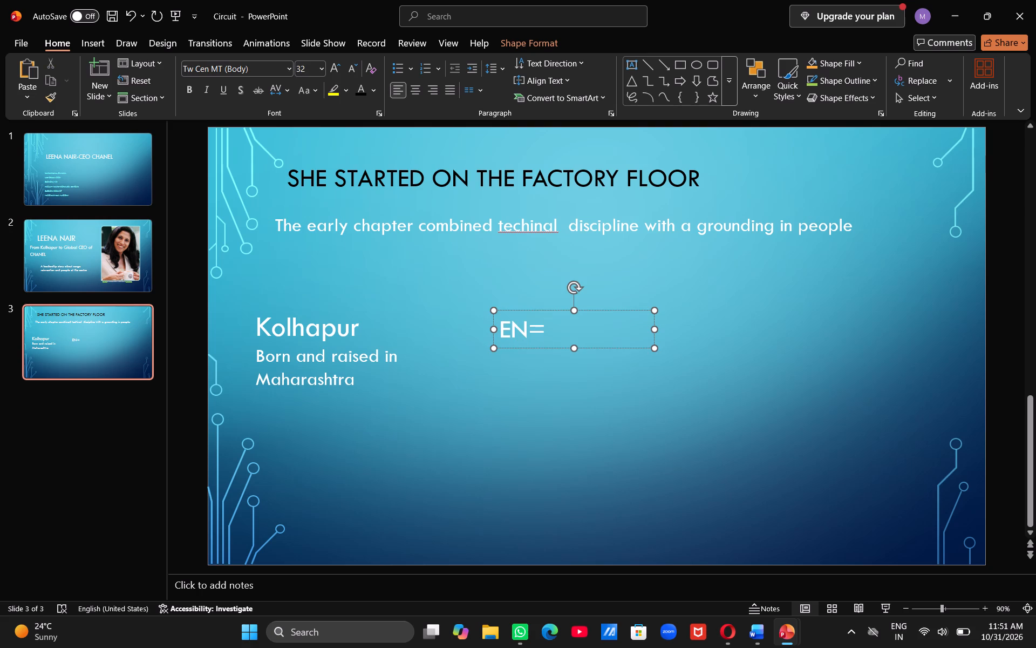
key(BackSpace)
key(BackSpace)
text(ngi)
text(neering)
key(space)
key(Return)
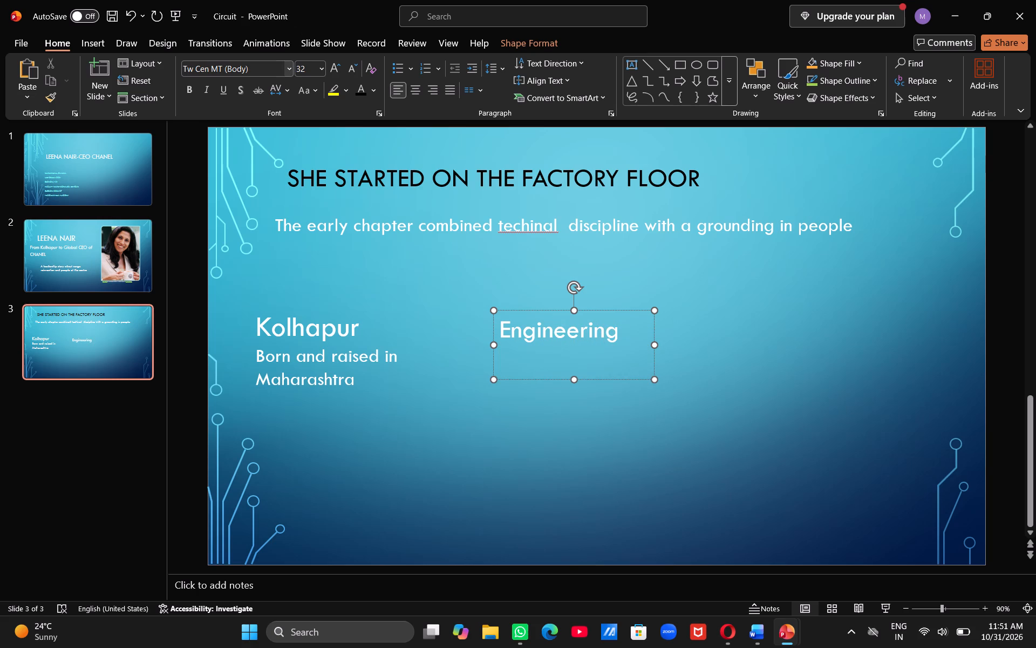
Begin the description under the "Engineering" heading at font size 18 with the words "Studied electronics".
click(321, 72)
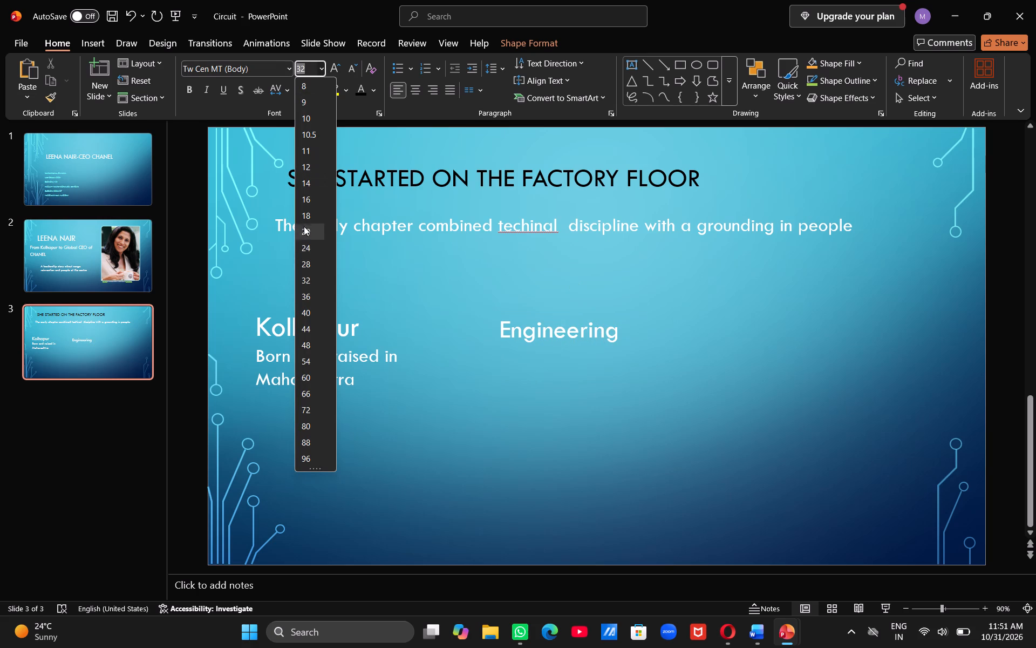
click(304, 209)
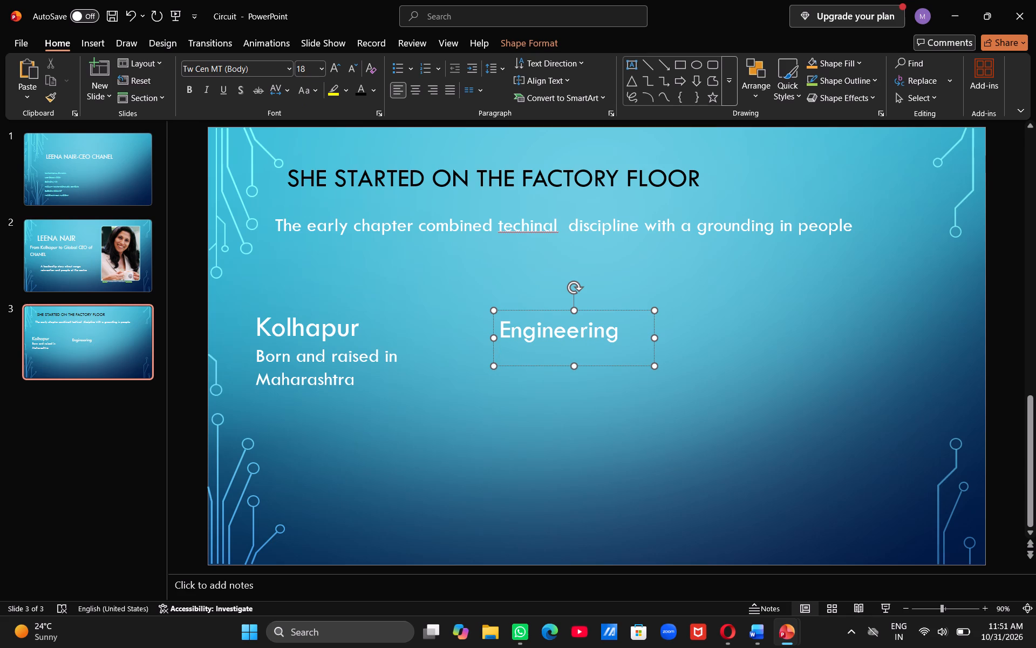
text(studeies)
key(space)
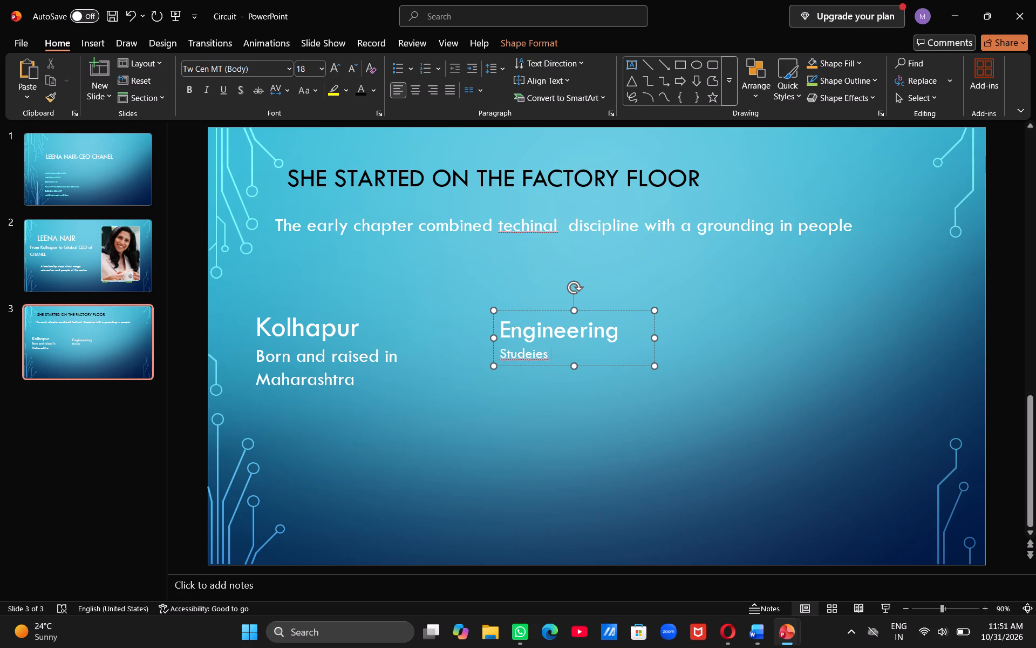
key(BackSpace)
key(BackSpace)
key(BackSpace)
key(BackSpace)
key(BackSpace)
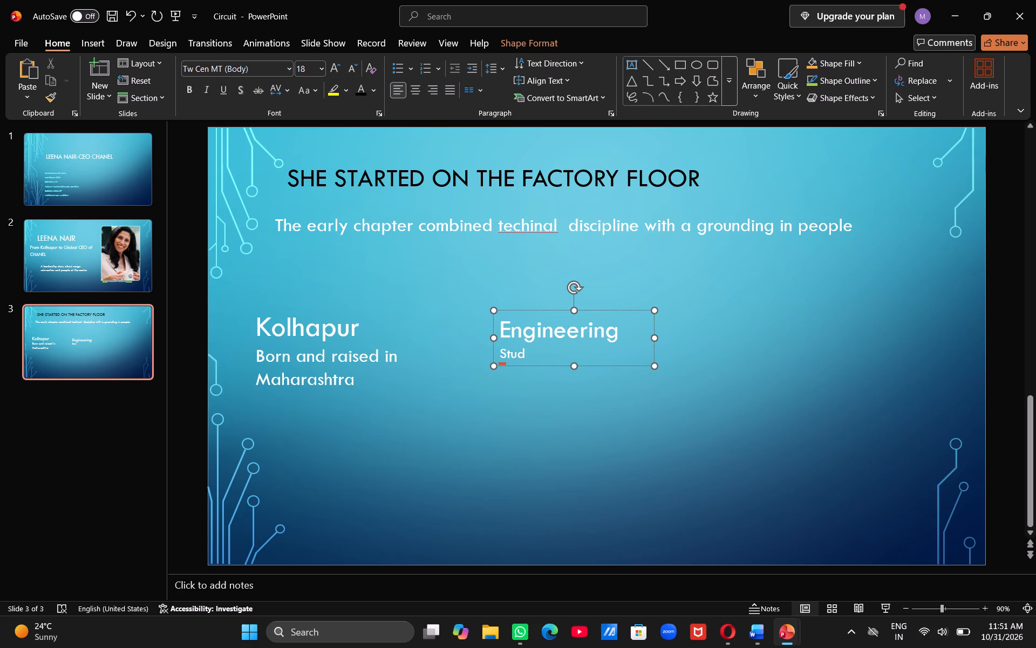
text(died)
key(space)
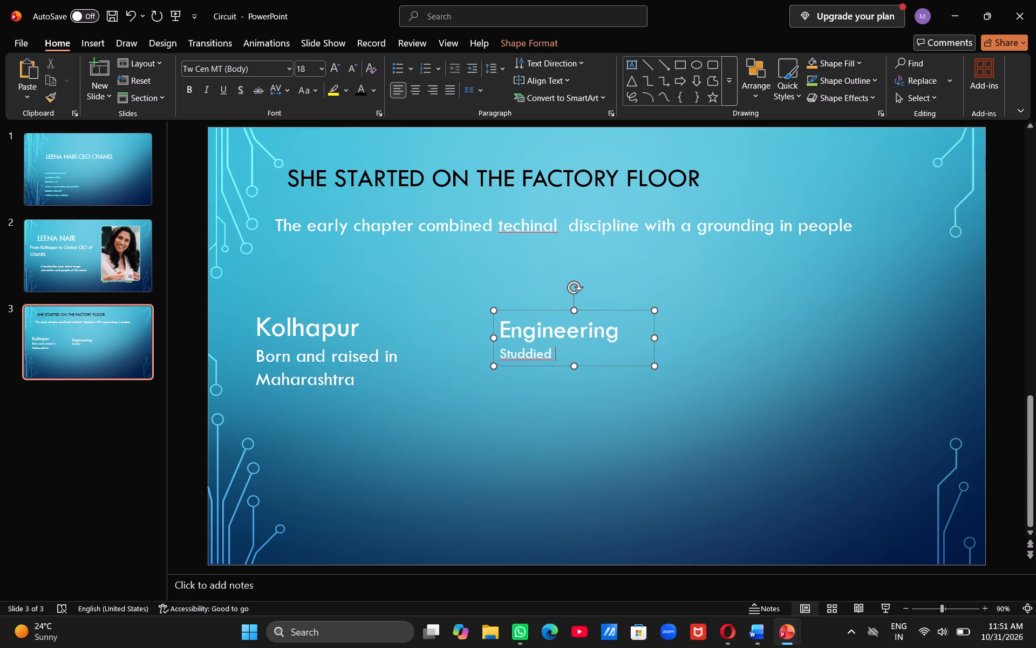
key(BackSpace)
key(BackSpace)
key(BackSpace)
key(BackSpace)
key(BackSpace)
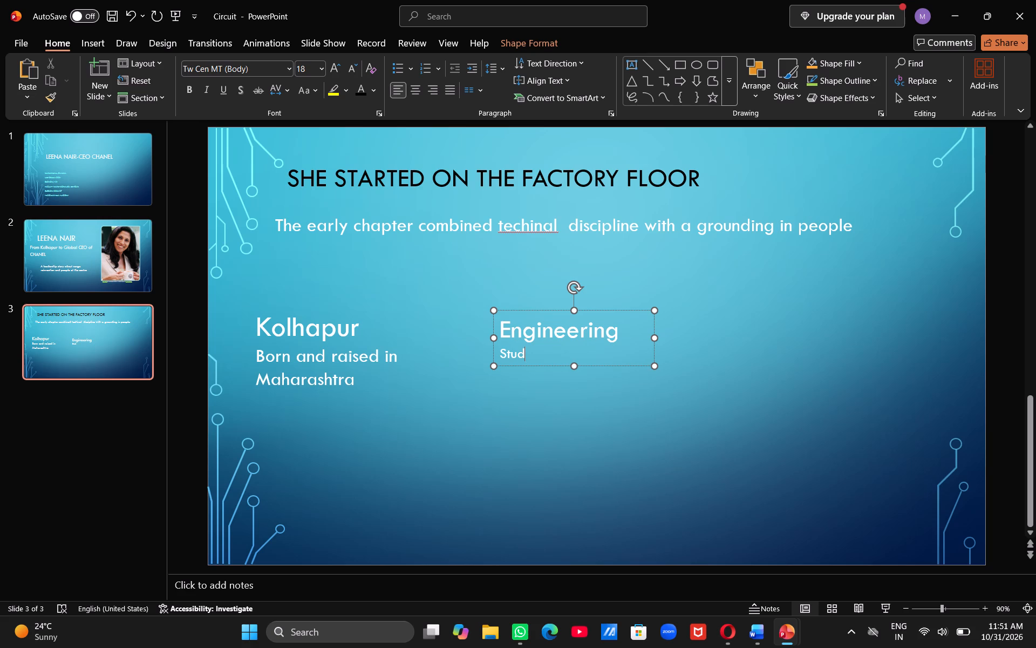
text(ied)
key(space)
text(electroincs)
key(space)
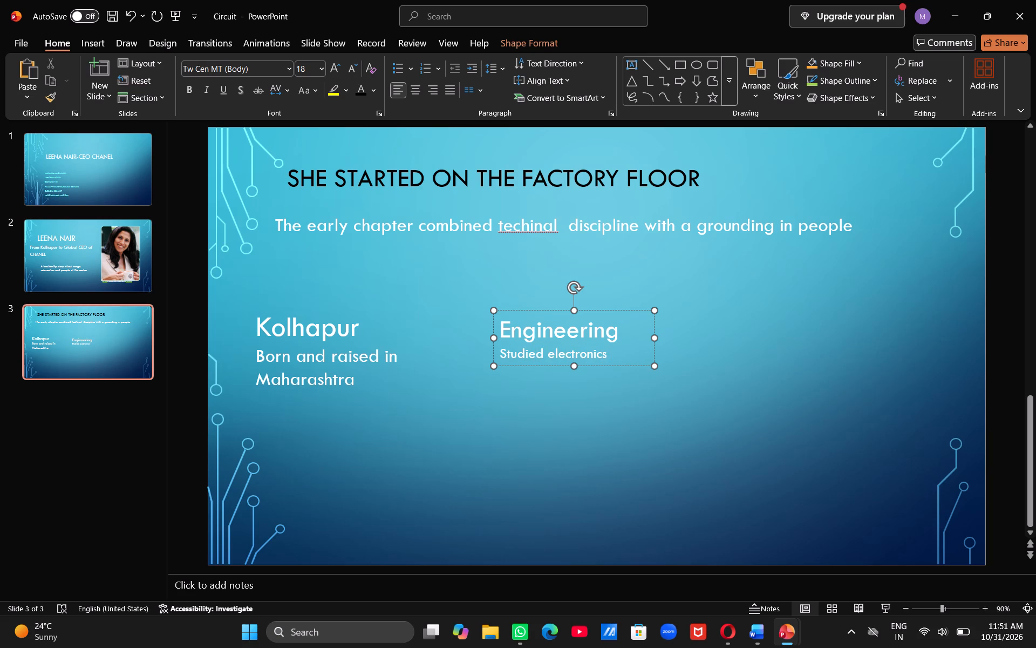
Continue the Engineering description with "enginnering at walchand collage of engineering.".
text(eng)
text(innering)
key(space)
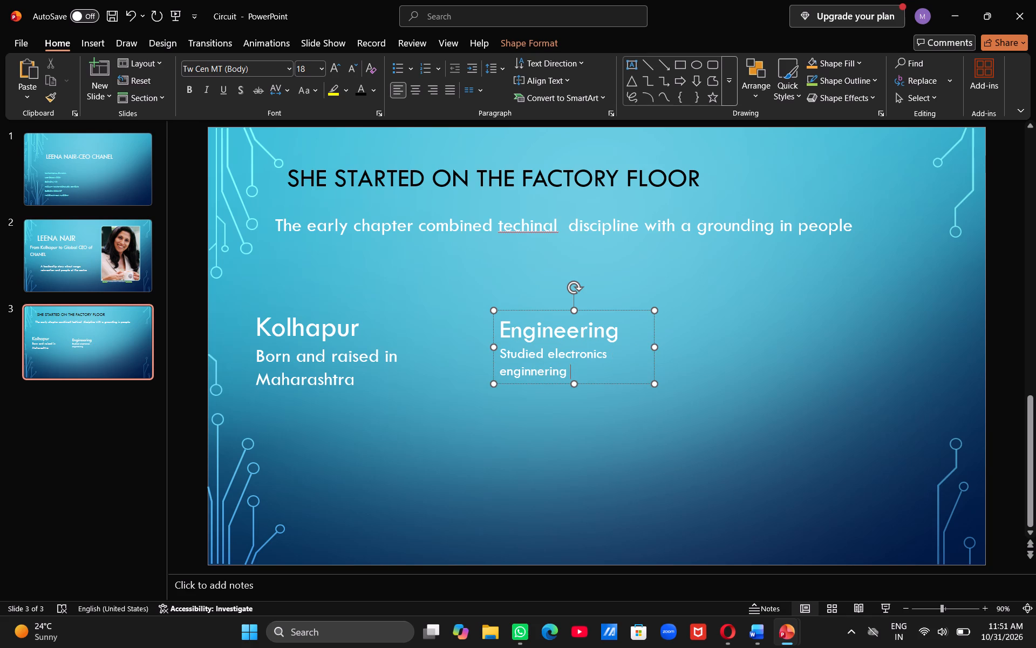
text(at wal)
key(space)
key(BackSpace)
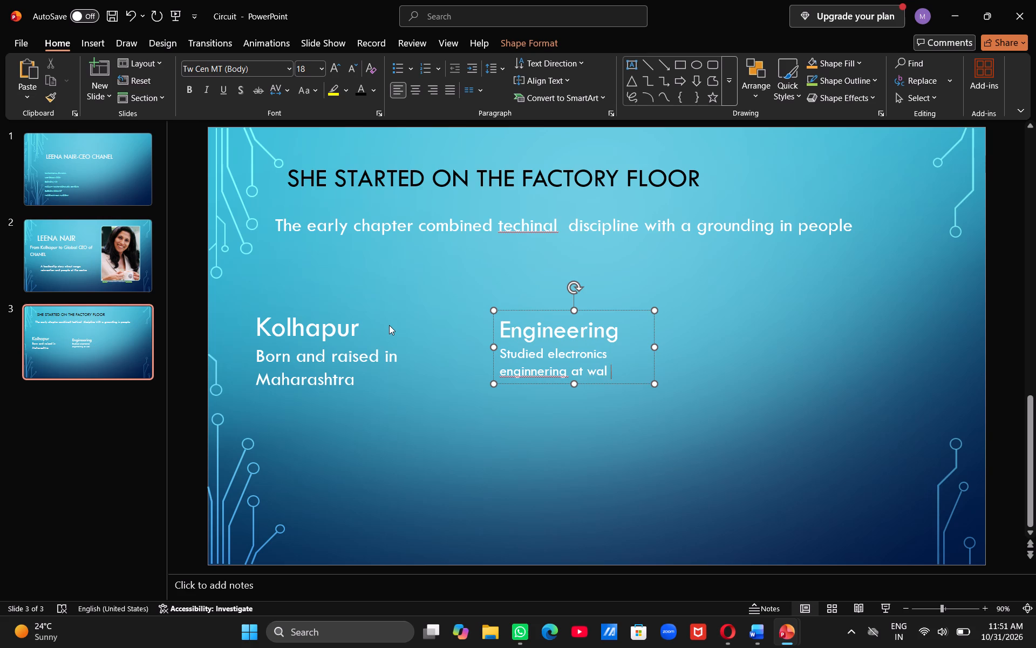
key(v)
key(BackSpace)
key(c)
text(hand)
key(space)
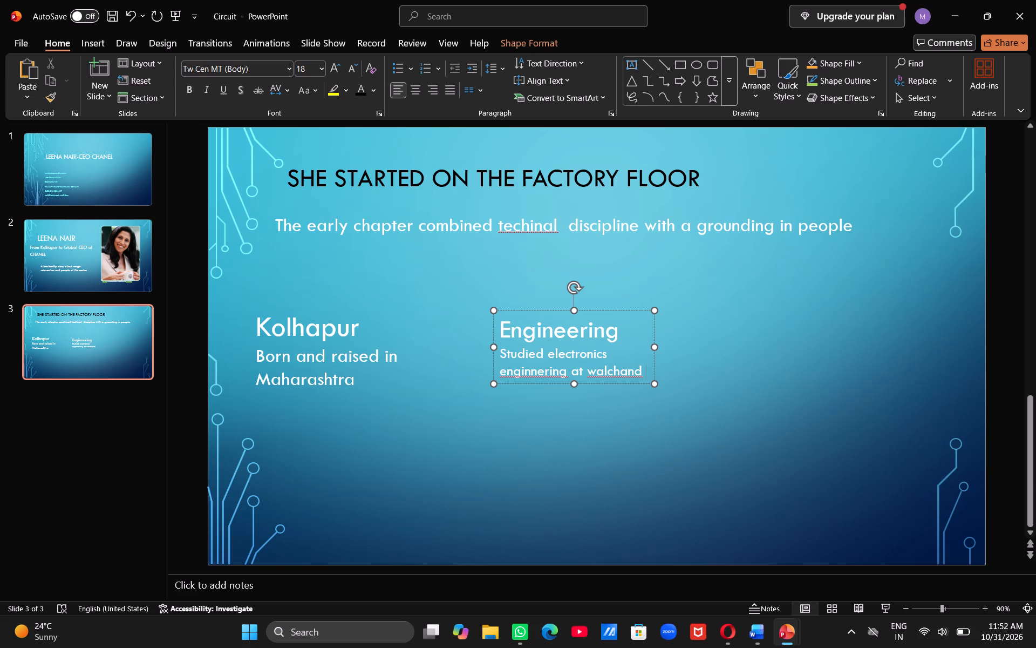
text(collage)
key(space)
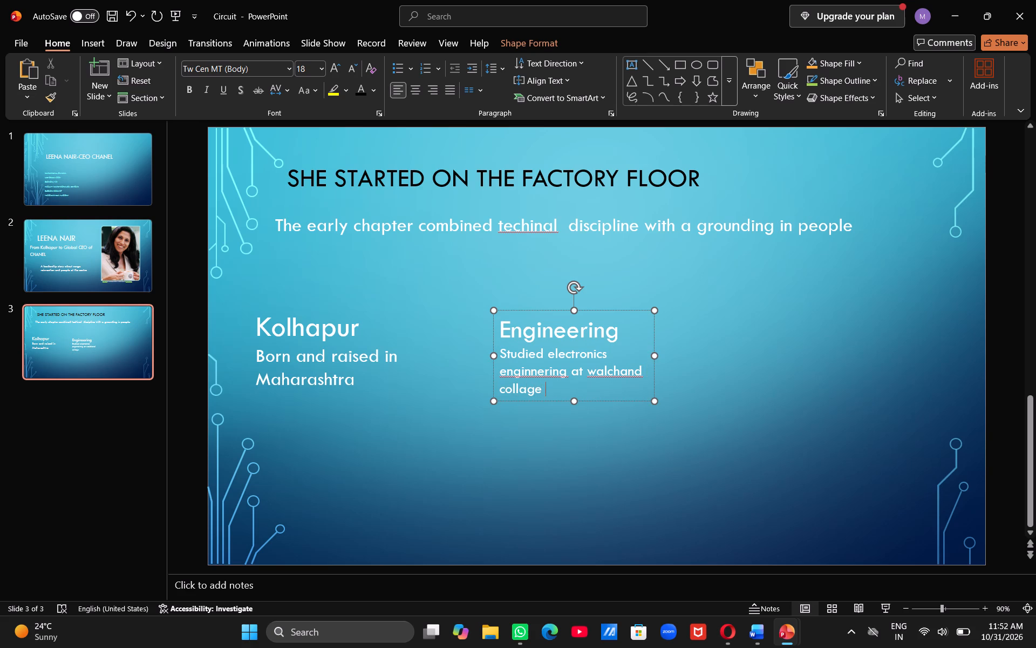
text(of en)
text(gineering)
key(space)
key(BackSpace)
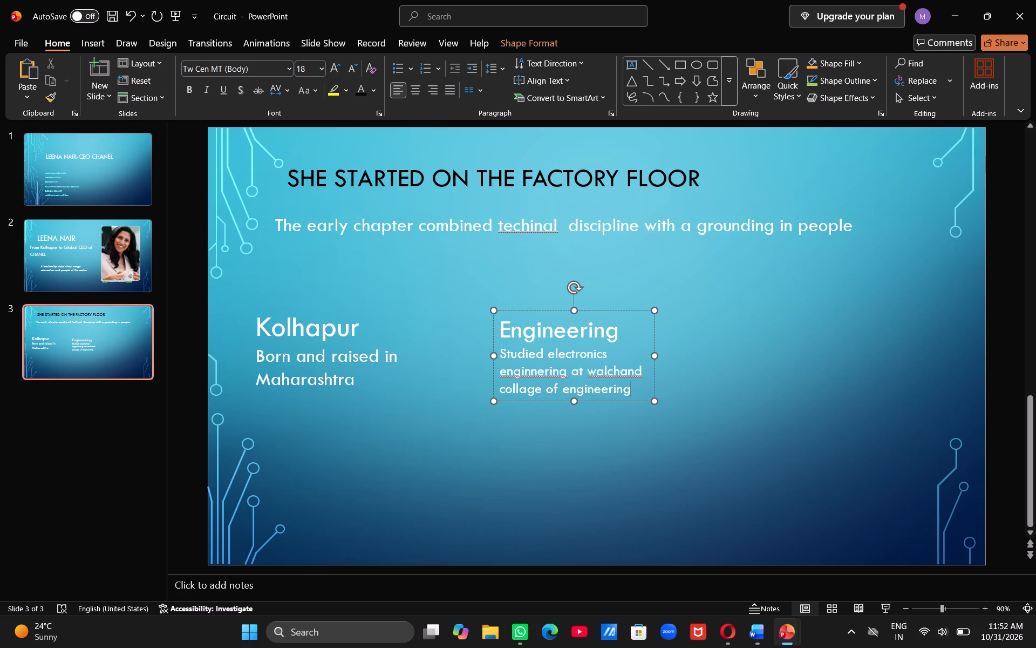
key(period)
Correct the misspelled "enginnering" to "engineering" in the Engineering description.
click(564, 370)
key(BackSpace)
key(BackSpace)
key(BackSpace)
key(BackSpace)
key(BackSpace)
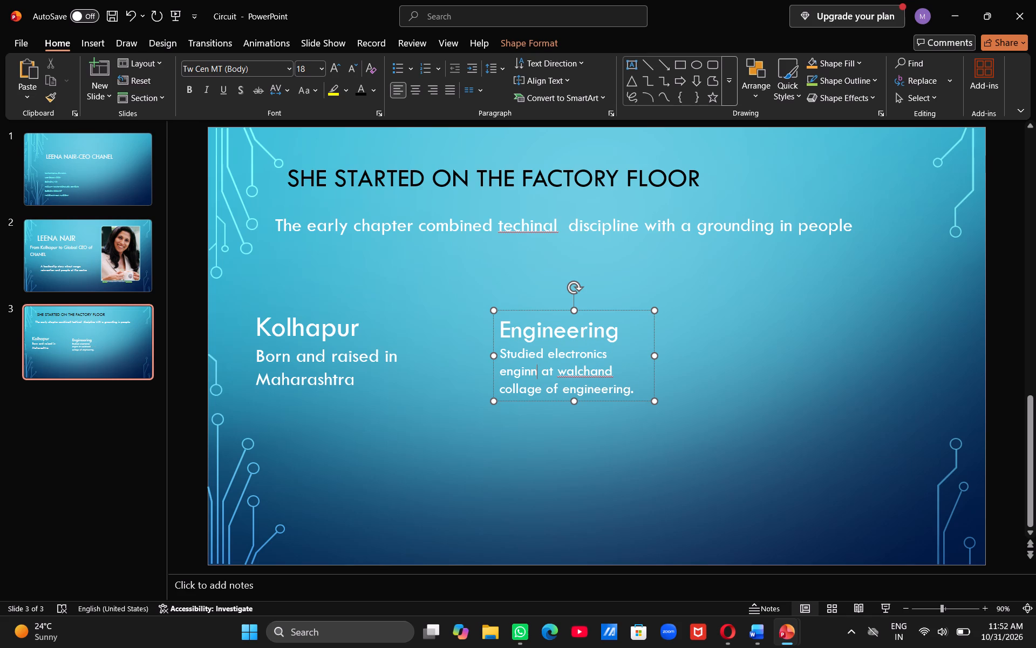
key(BackSpace)
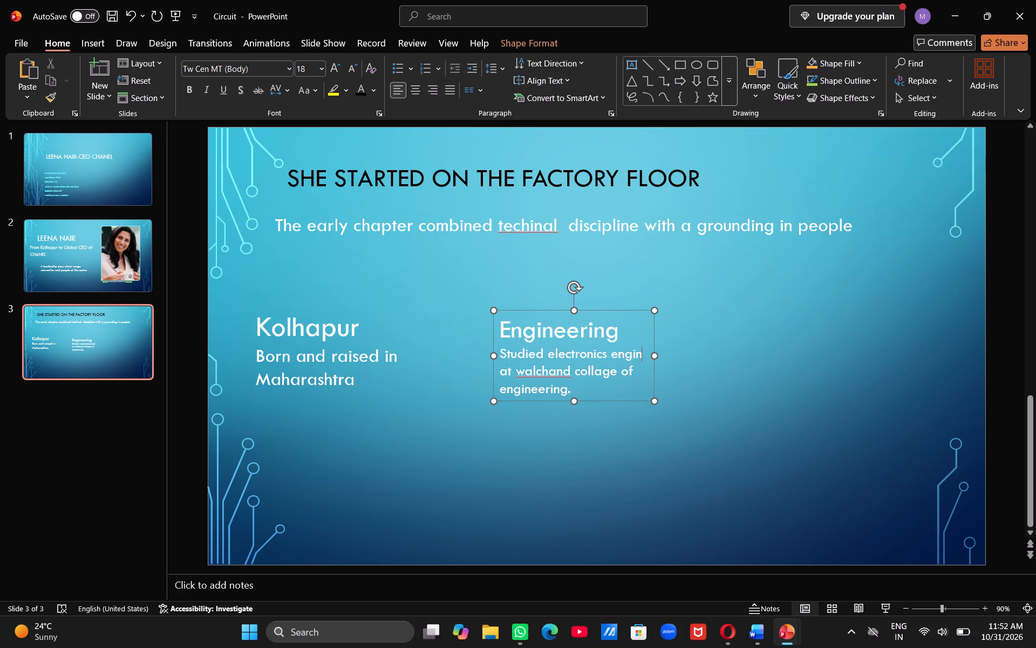
text(ee)
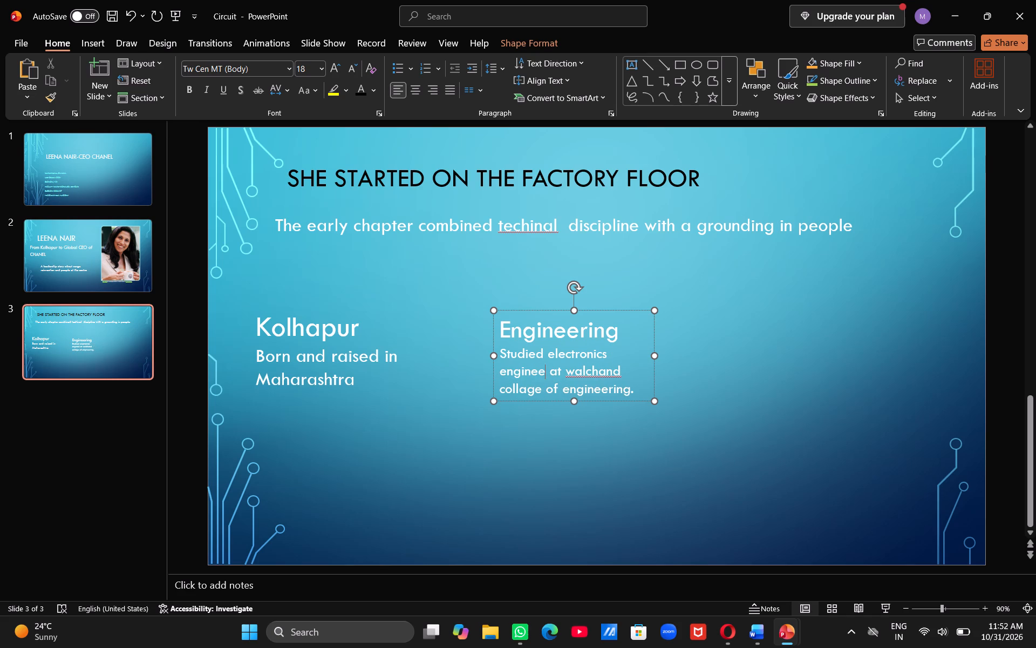
text(ring)
key(space)
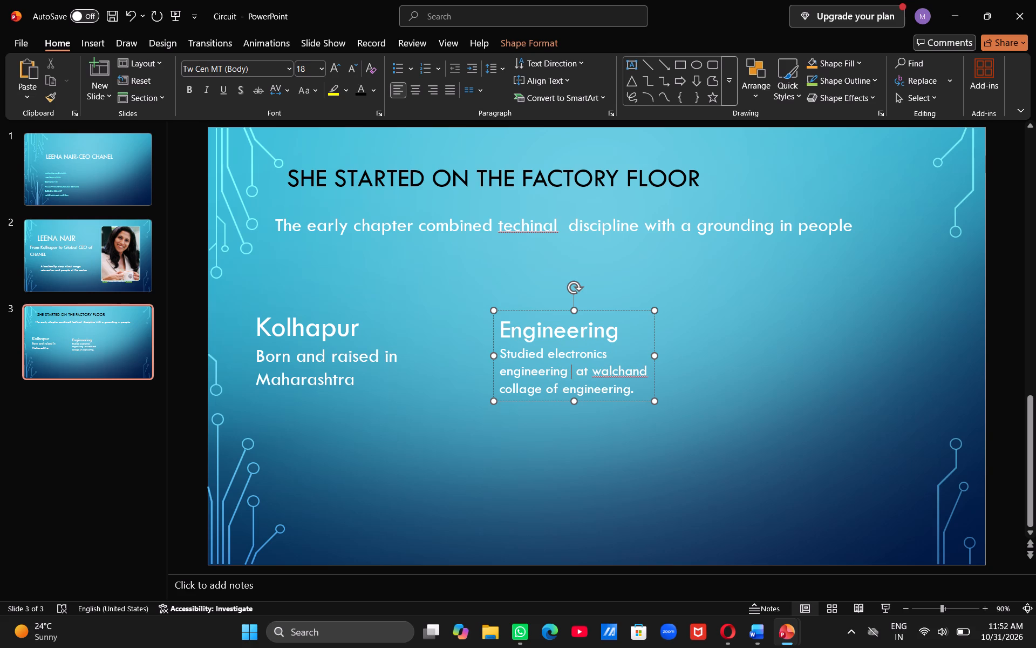
key(BackSpace)
Capitalise the college name as "Walchand" in the Engineering description and leave the text box.
click(639, 390)
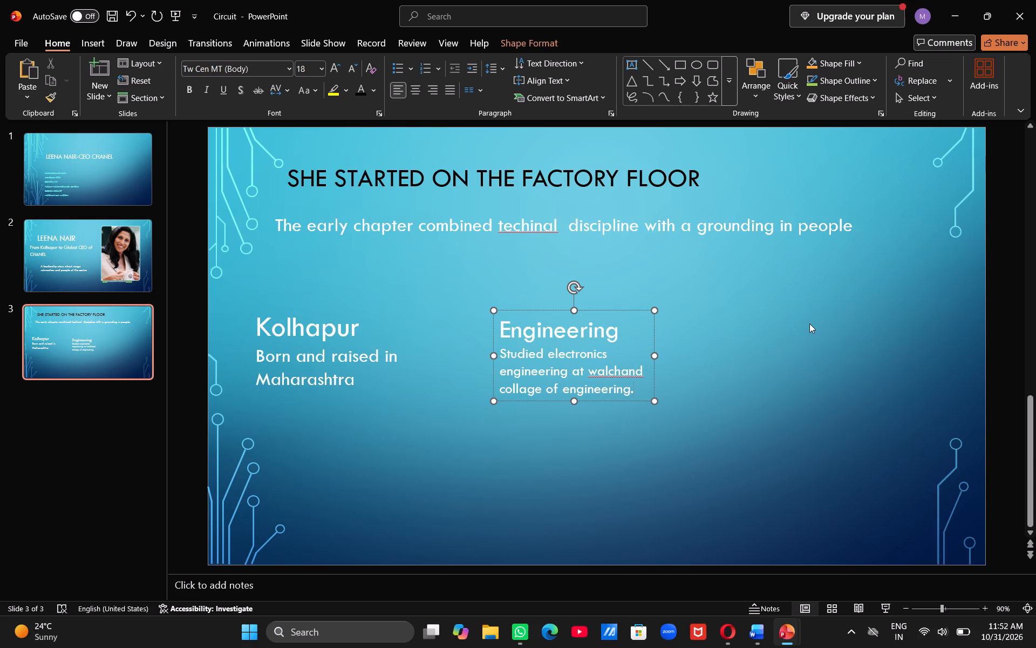
click(809, 323)
click(638, 374)
click(599, 373)
key(BackSpace)
key(w)
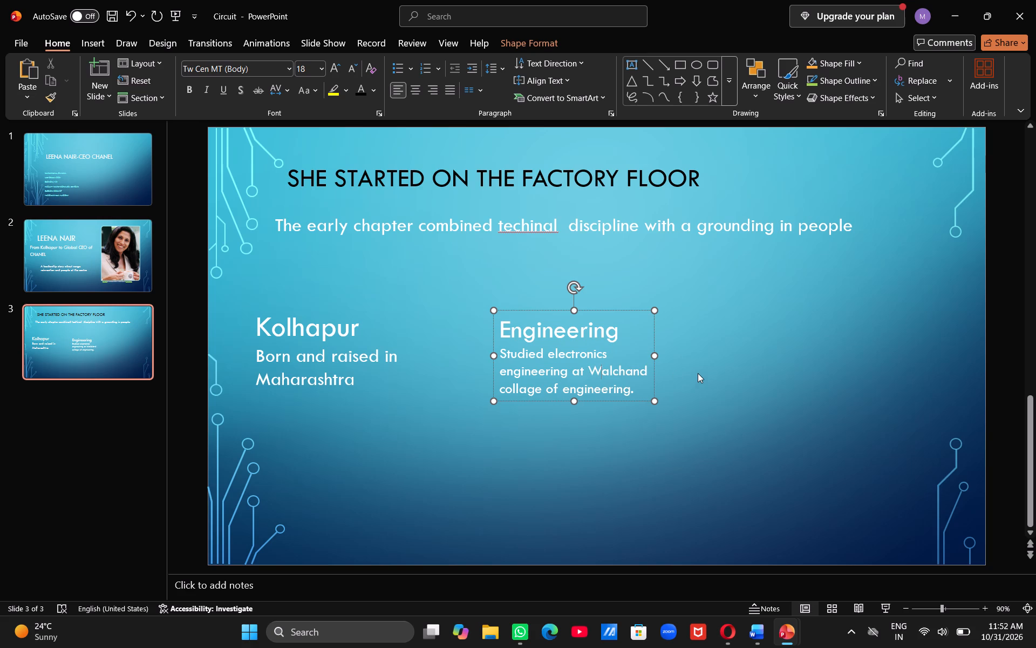
click(706, 374)
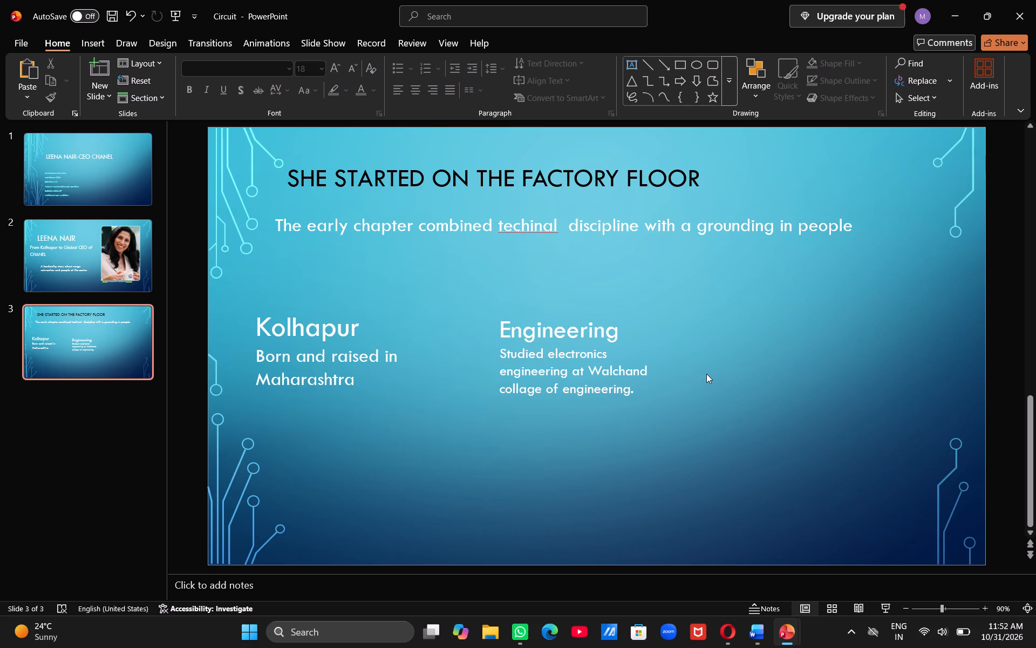
Insert a third empty text box beside the Engineering text, enlarged to a similar width and nudged level with its heading.
click(745, 328)
click(745, 328)
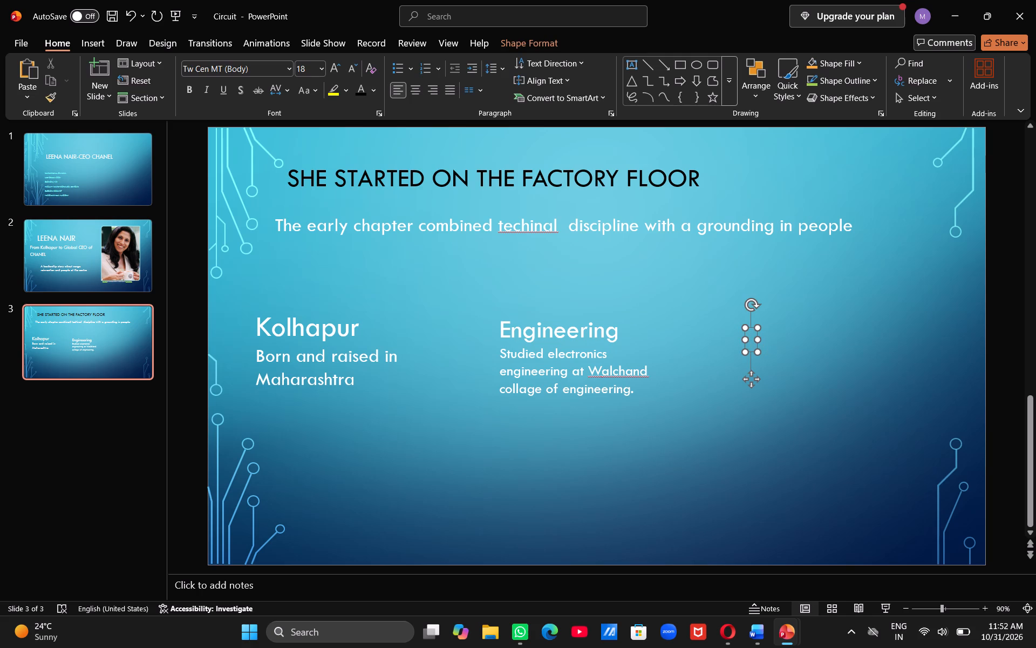
drag(758, 348, 904, 433)
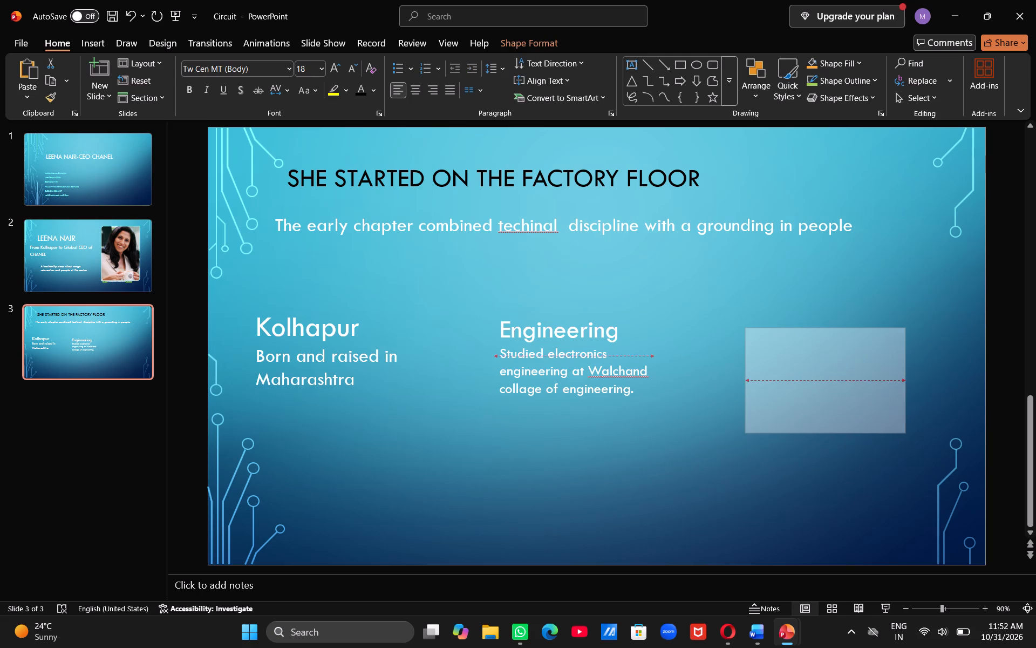
drag(904, 433, 905, 433)
drag(747, 332, 736, 323)
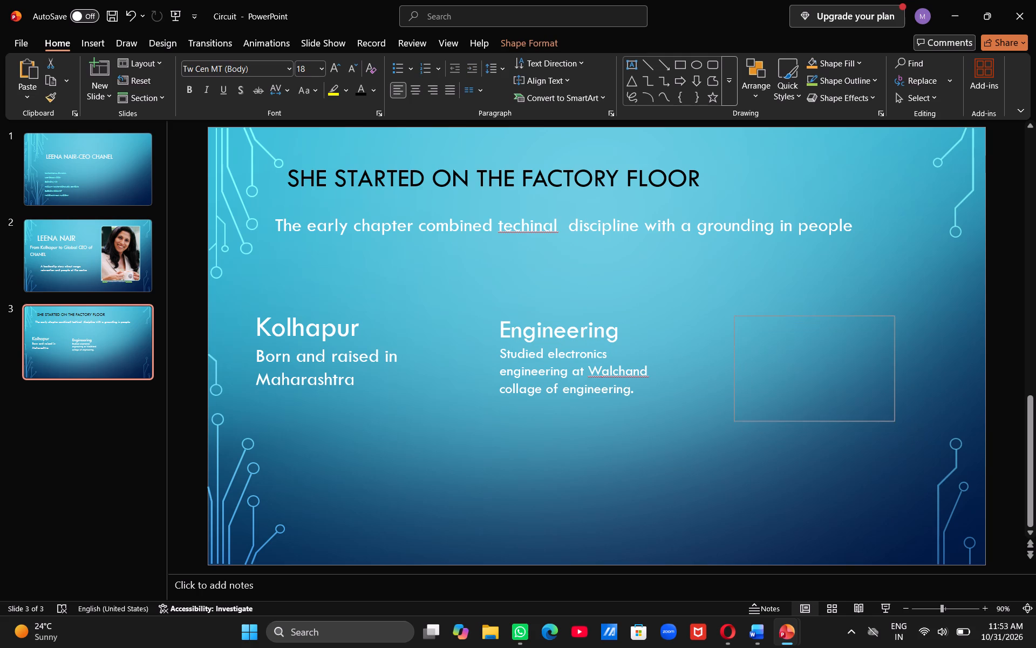
Nudge the third text box slightly down and enter the heading "Management" in it at font size 32.
drag(736, 323, 736, 324)
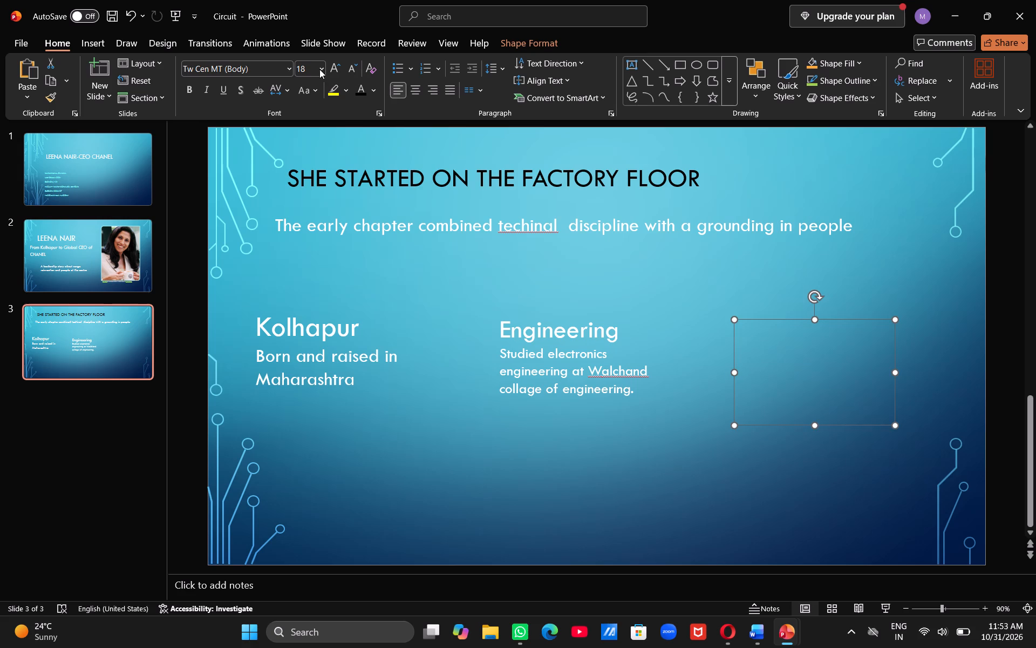
click(321, 69)
click(302, 281)
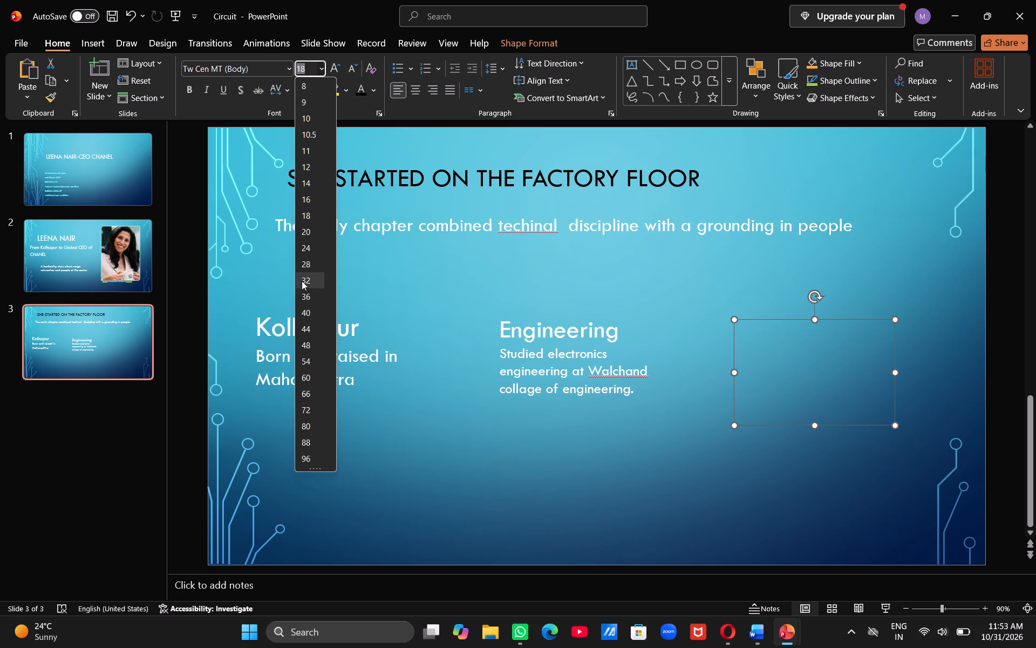
key(m)
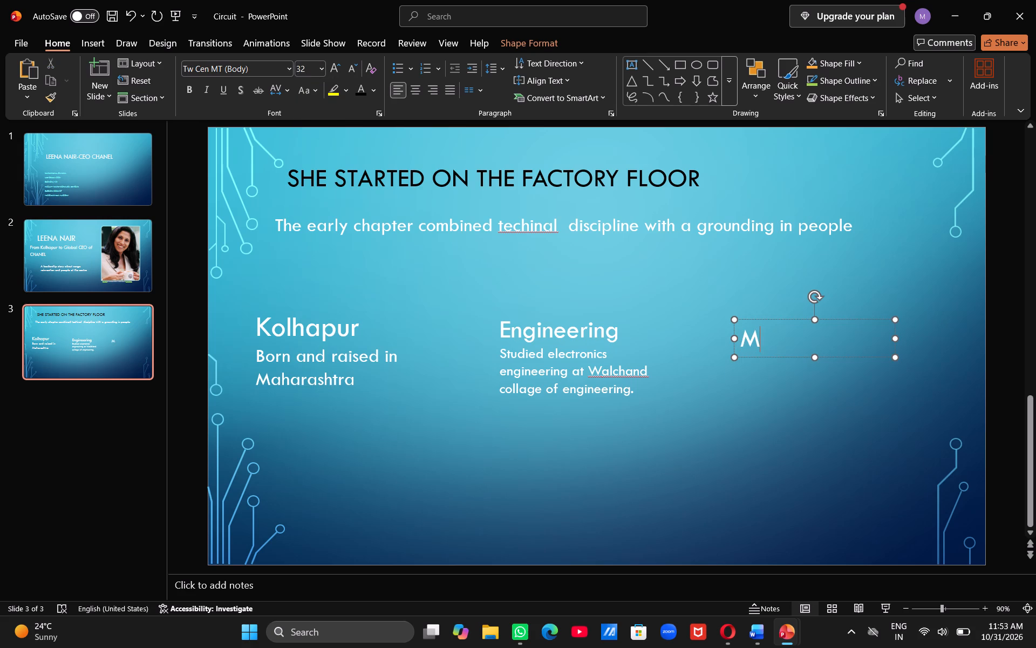
text(anagment)
key(space)
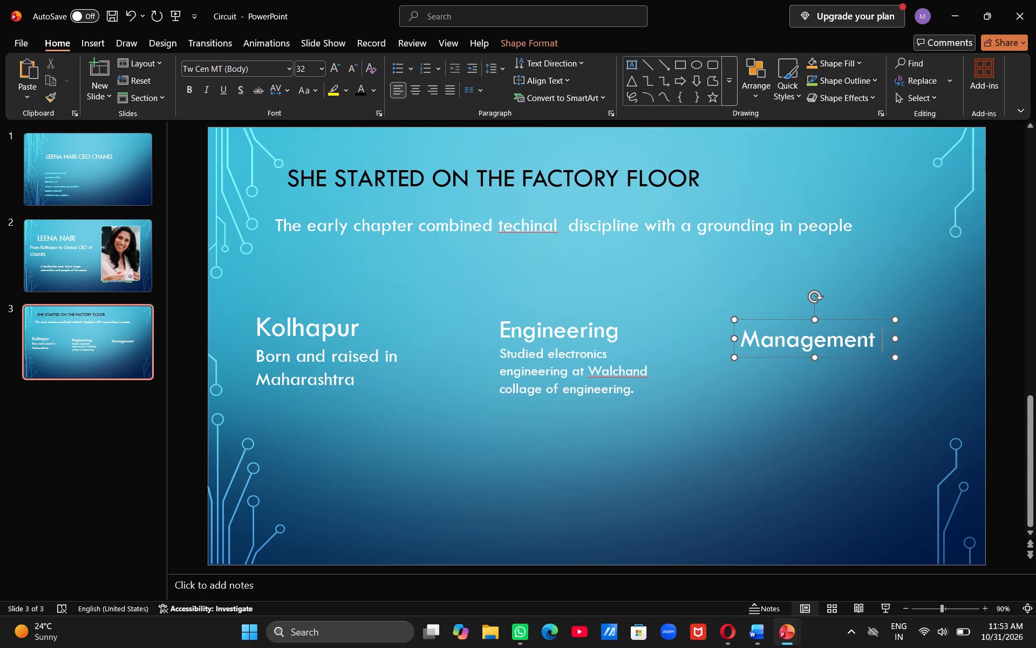
Start a description below the Management heading at font size 18, reading "Earned a management degree from XLRI,".
key(Return)
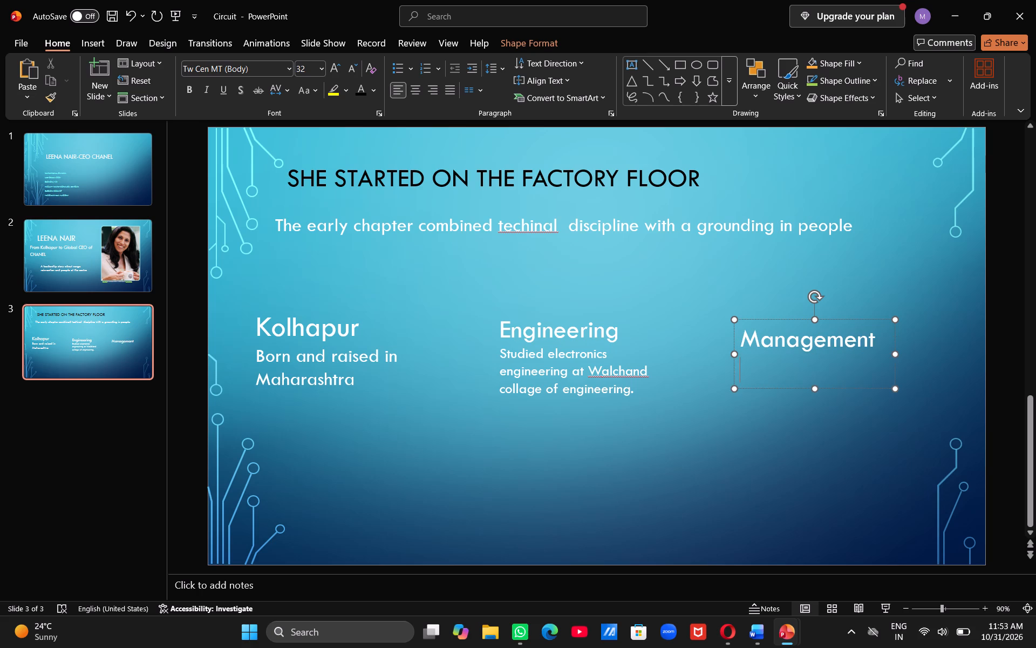
click(321, 67)
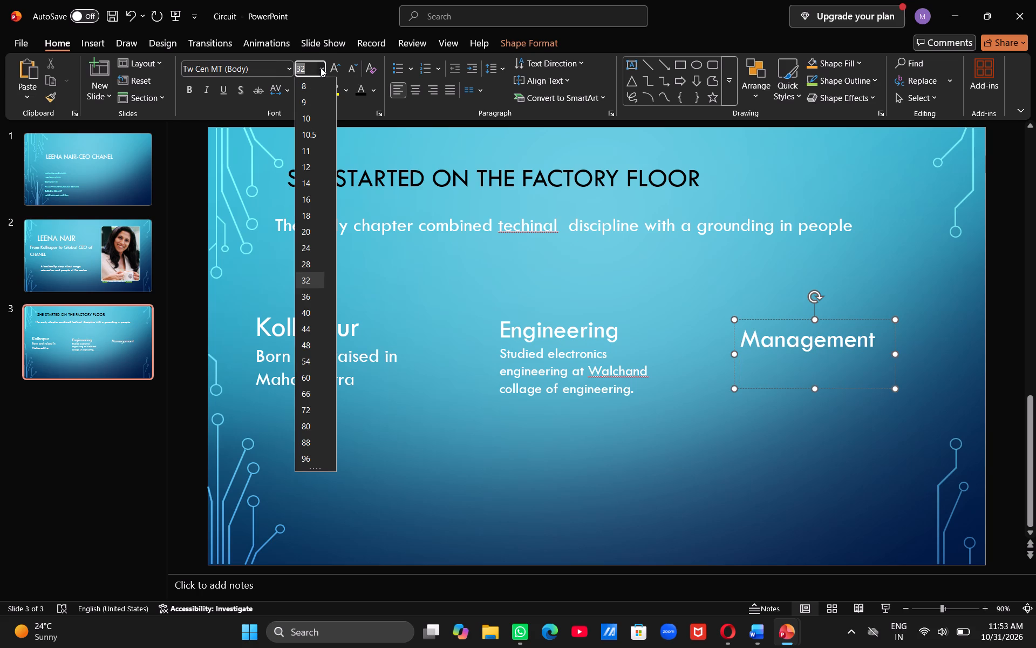
click(300, 215)
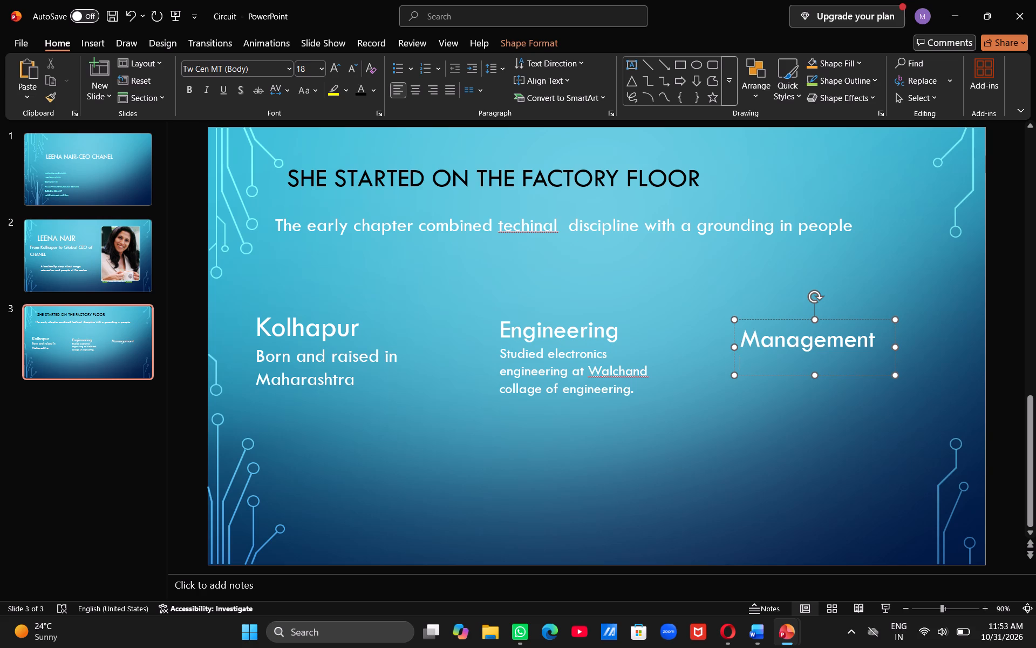
key(e)
key(e)
key(BackSpace)
text(rned)
key(space)
text(a mana)
text(gement)
key(space)
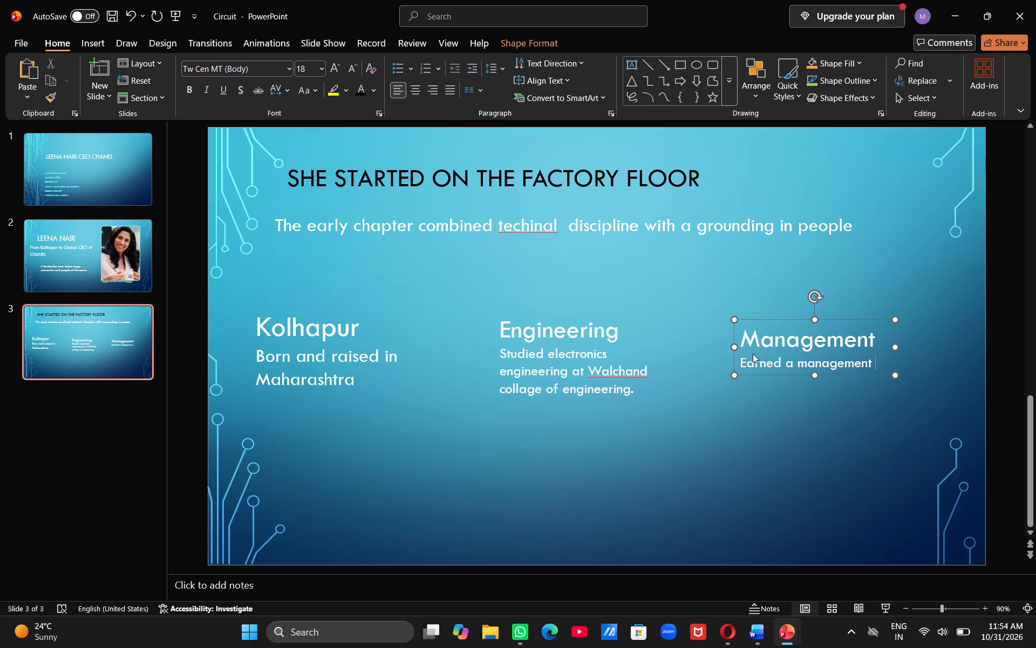
text(degree)
key(space)
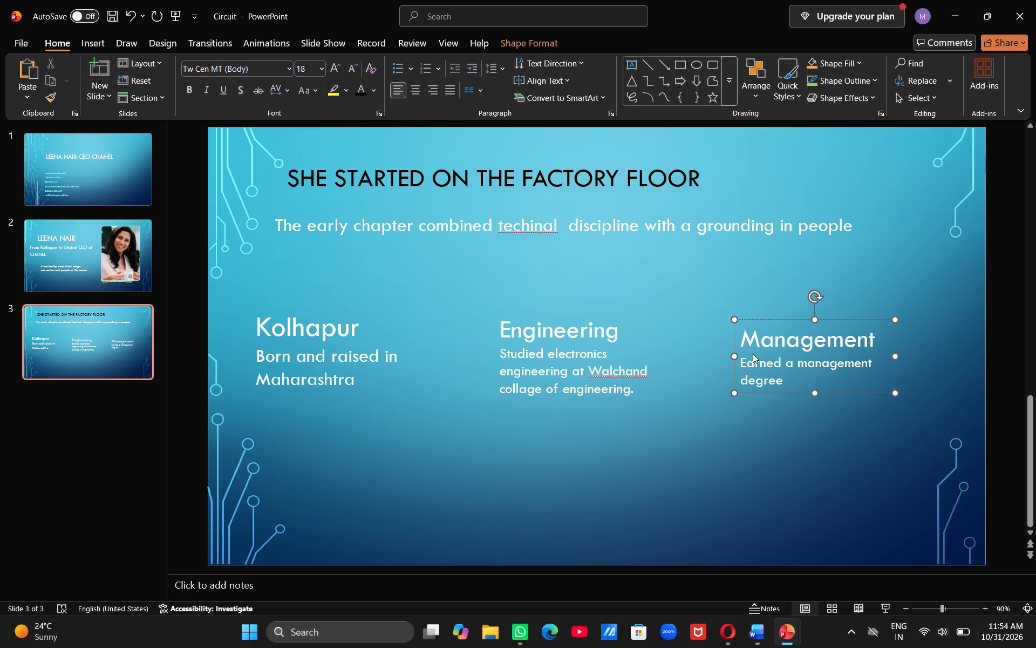
text(from)
key(space)
key(x)
text(LRI)
Continue the Management description with the place name "Jamshedpur,".
key(space)
text(jka)
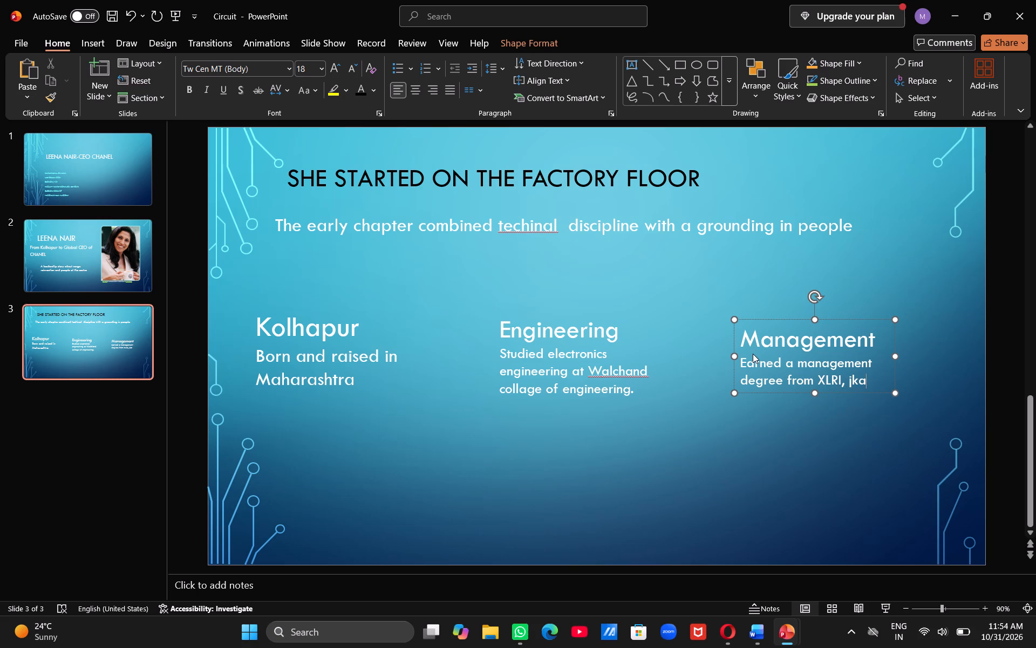
key(BackSpace)
key(BackSpace)
key(BackSpace)
text(ja)
key(BackSpace)
text(ms)
text(he)
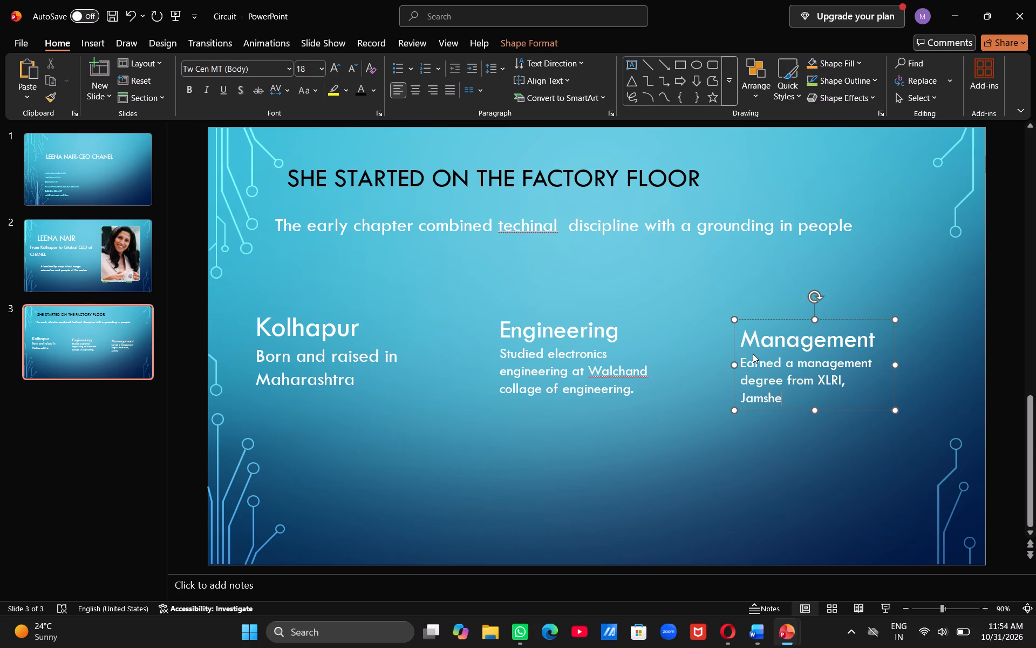
text(dpur)
key(space)
key(BackSpace)
key(comma)
Continue the Management description with "graduating as a gold".
text(gr)
text(ad)
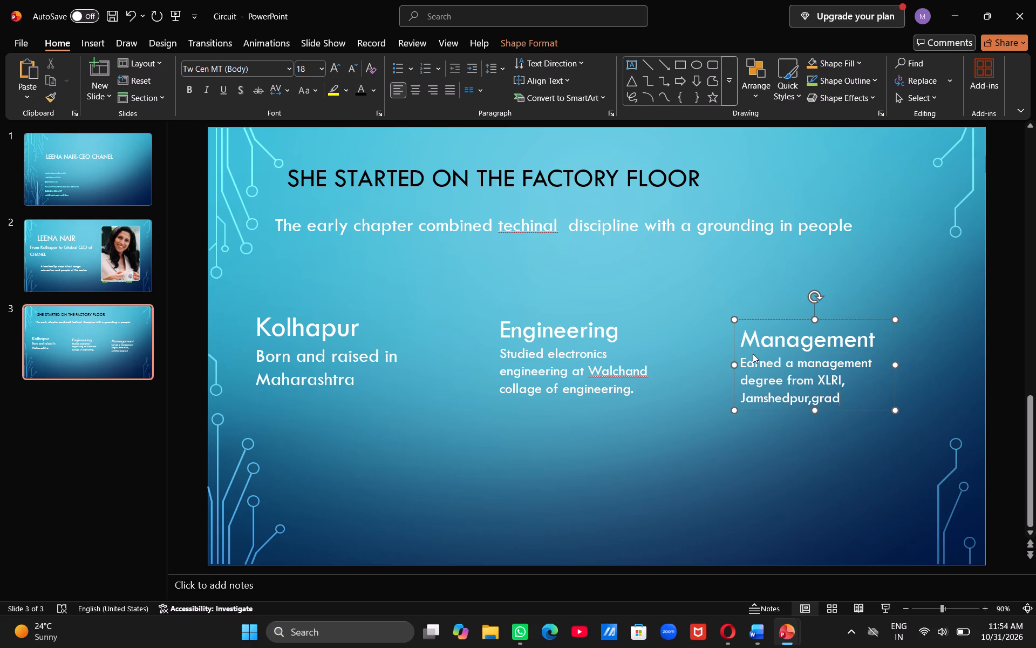
key(u)
text(ating)
key(space)
text(as a gold)
key(space)
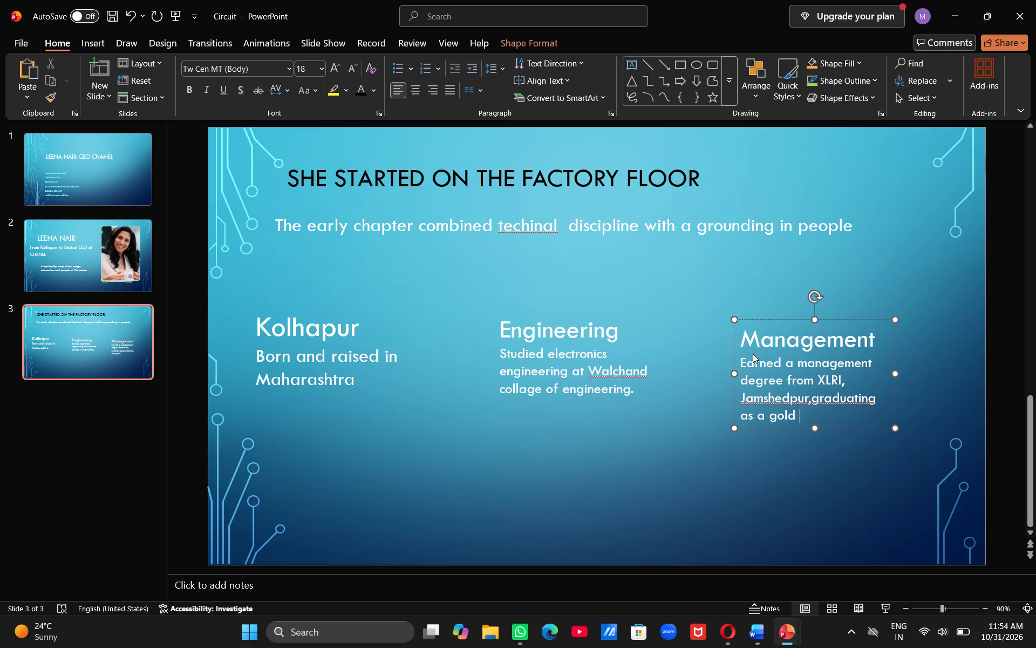
Replace the comma between "Jamshedpur" and "graduating" in the Management description with spaces.
click(810, 398)
key(space)
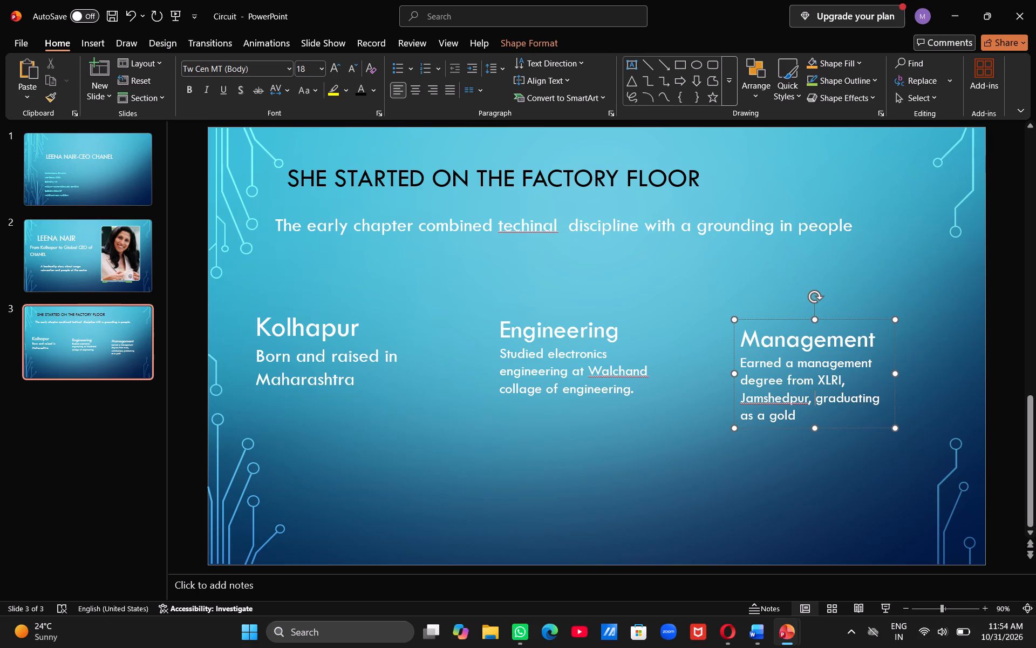
click(801, 418)
click(806, 397)
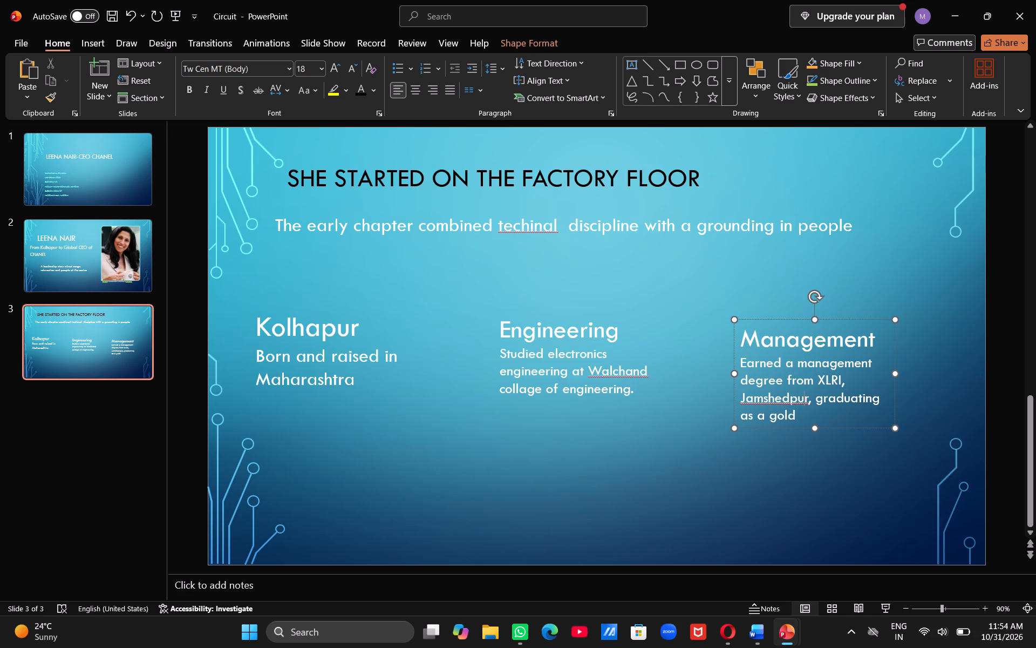
click(810, 397)
key(BackSpace)
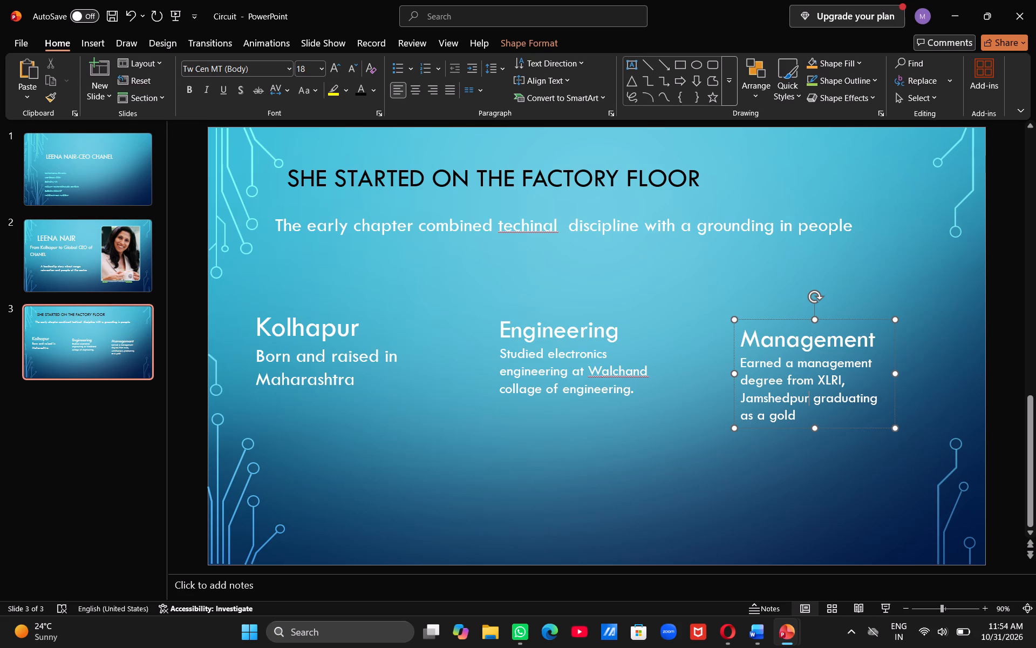
key(space)
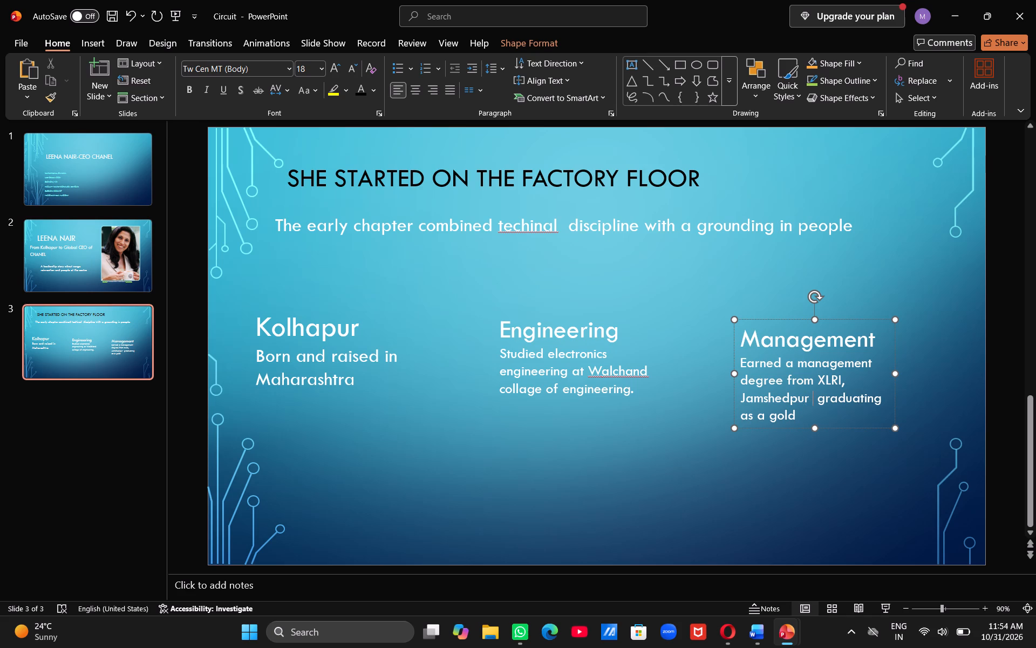
Complete the end of the Management description with the word "medallist".
click(800, 415)
text(me)
text(da)
text(llist)
End the Management description with a period and deselect its text box.
key(comma)
key(BackSpace)
key(period)
click(883, 495)
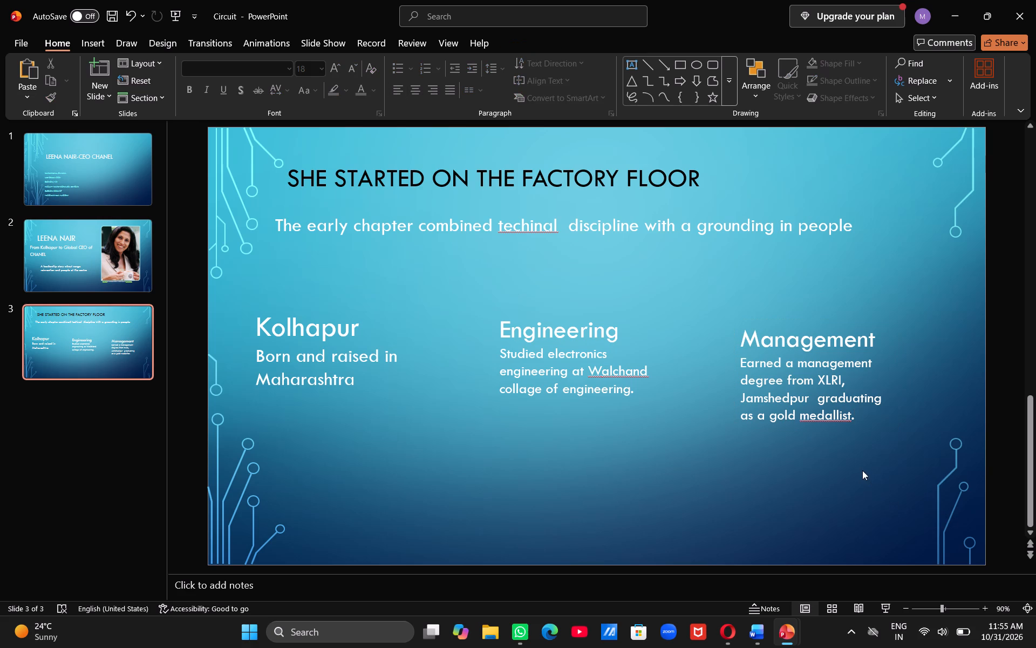
Insert a space between "medallist" and the period in the Management description.
click(850, 416)
key(space)
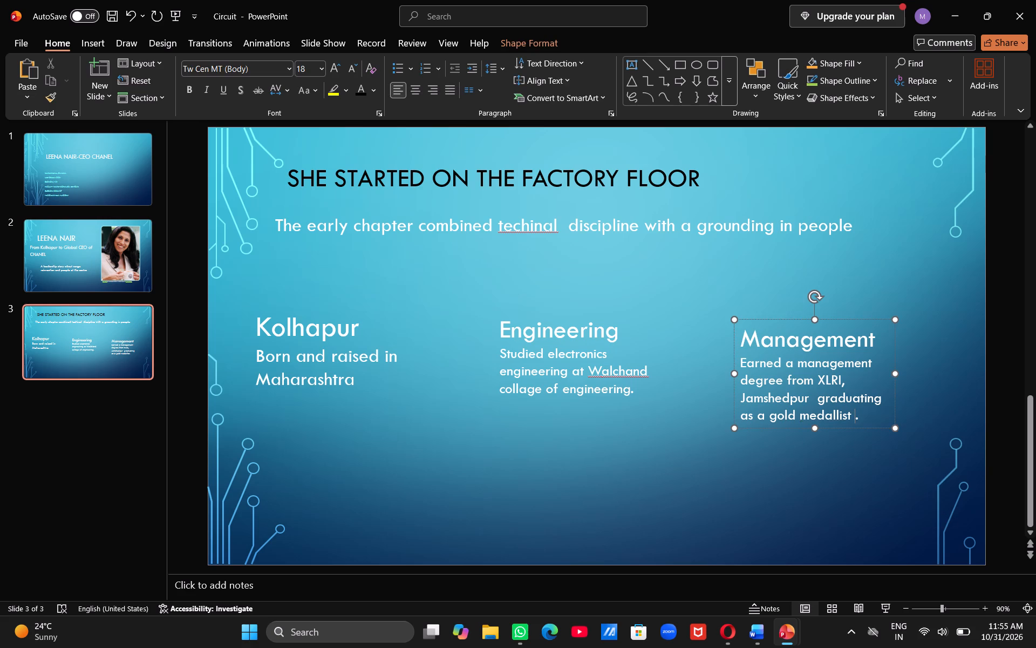
click(864, 446)
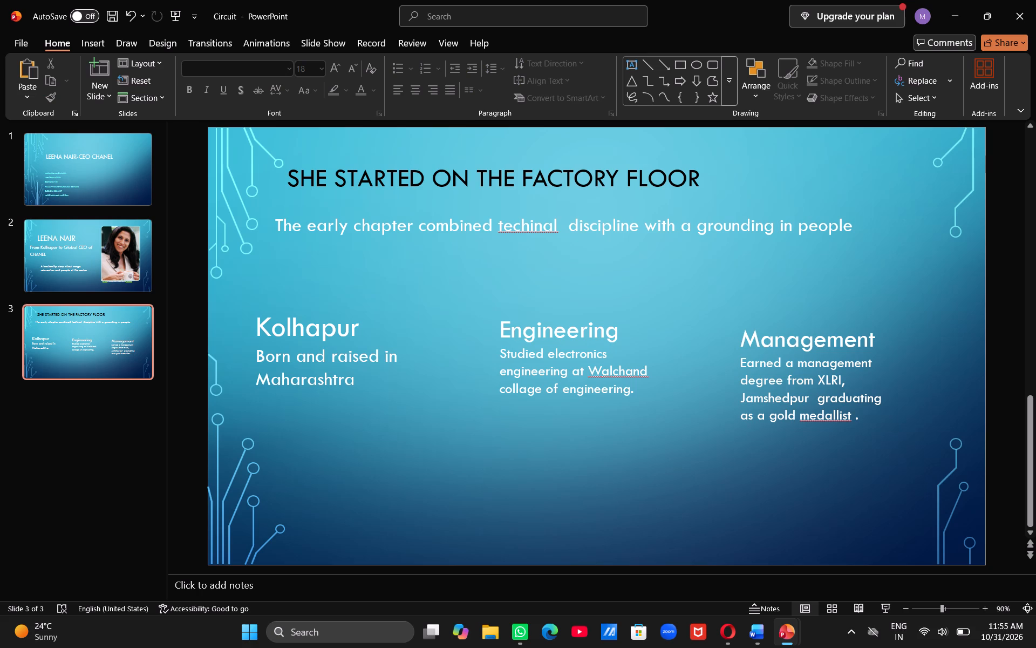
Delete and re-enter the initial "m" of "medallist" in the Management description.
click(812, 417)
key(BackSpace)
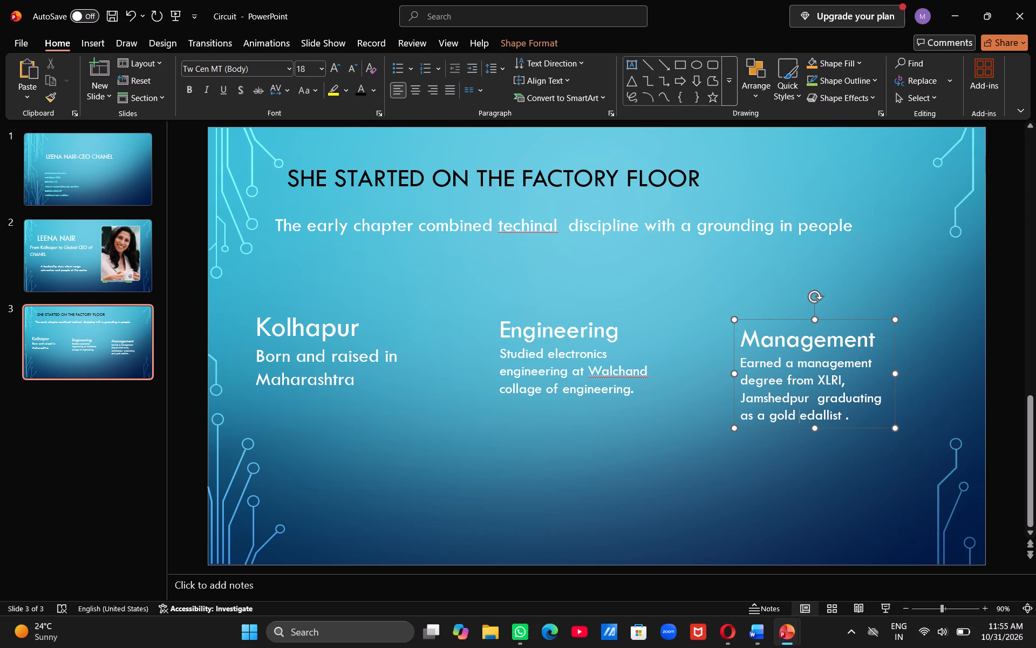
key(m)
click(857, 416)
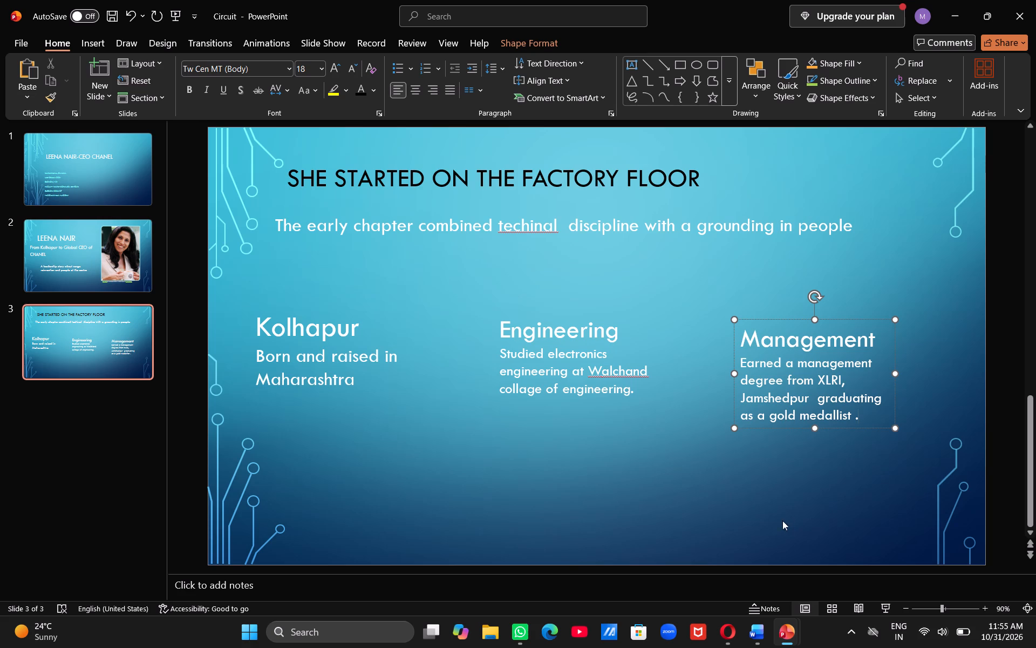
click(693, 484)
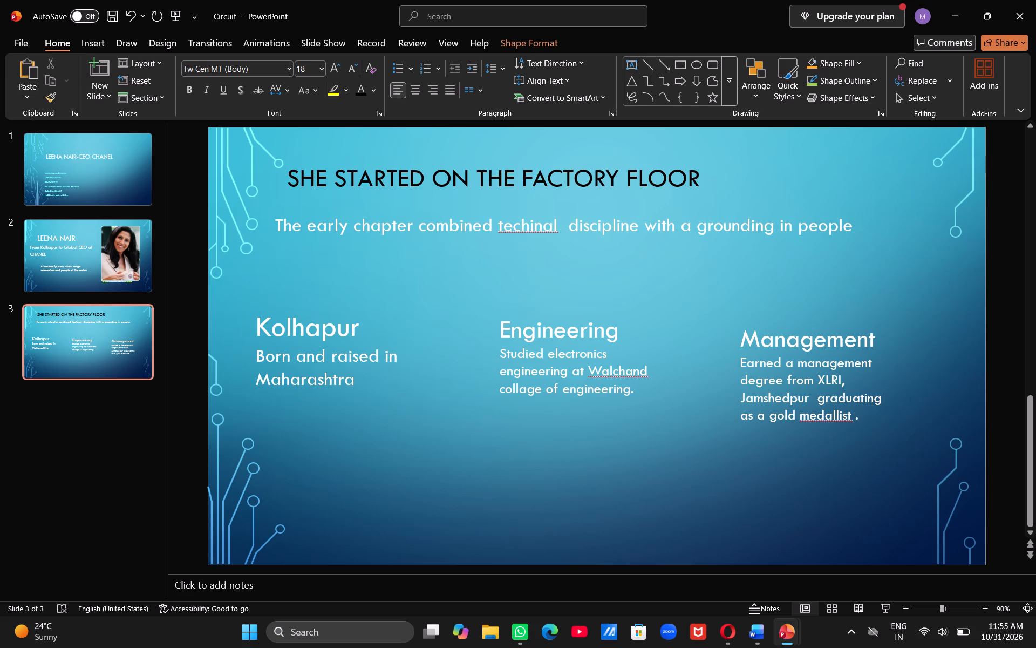
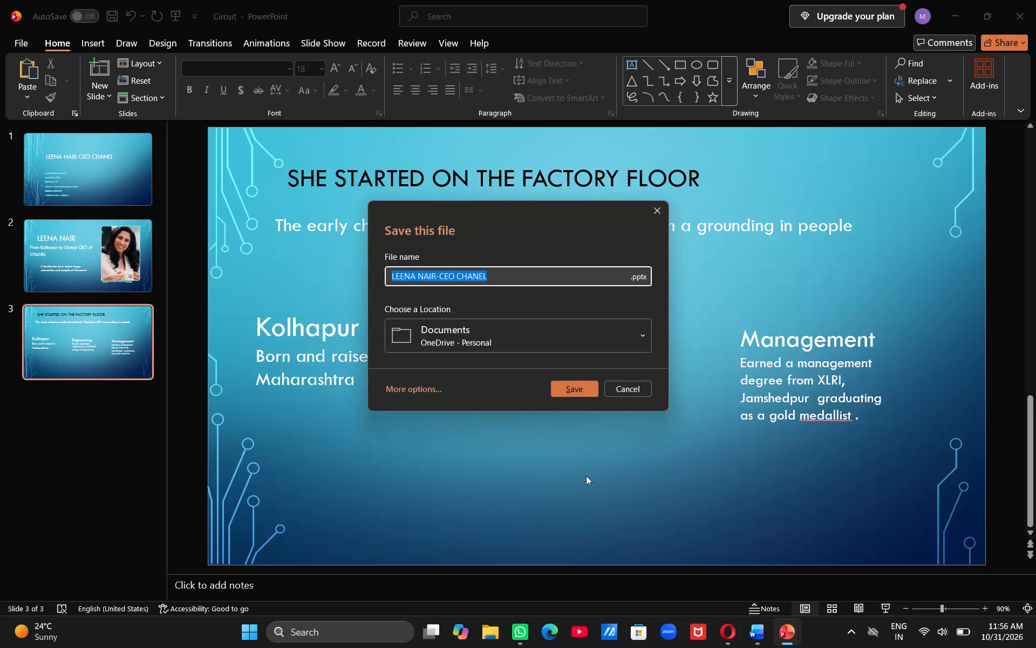
Save the presentation as "LEENA NAIR-CEO CHANEL" in the OneDrive Documents folder and dismiss the version history tip.
click(576, 387)
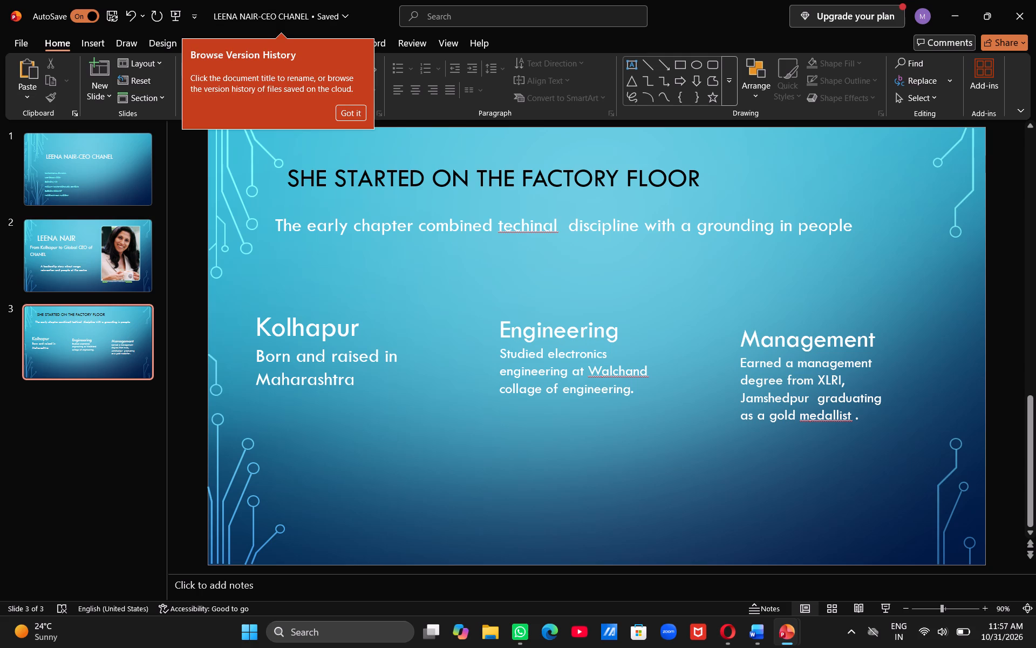
click(347, 110)
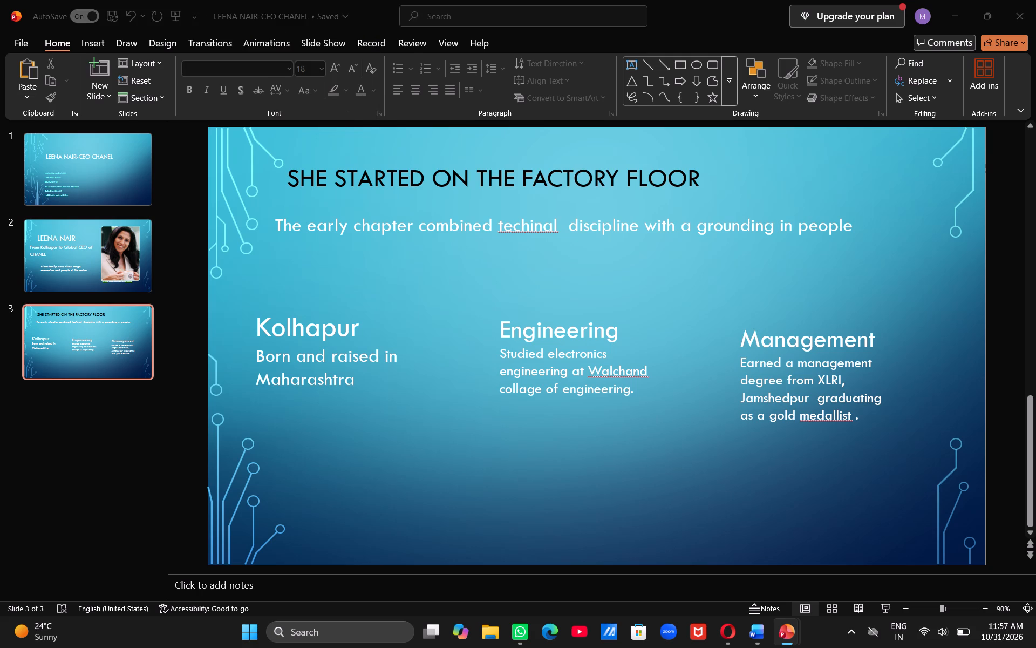
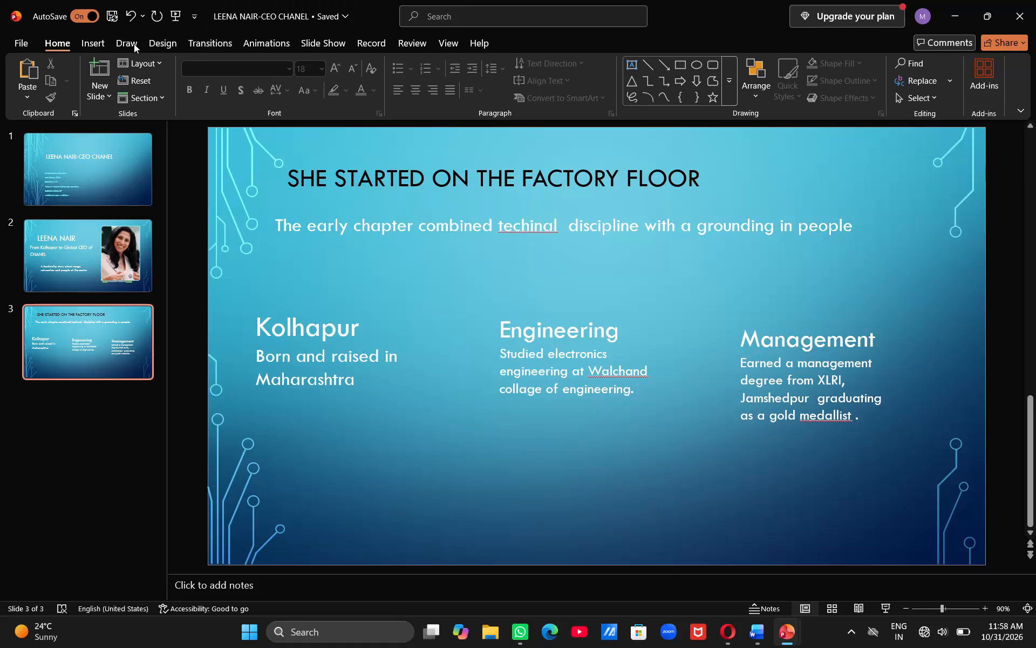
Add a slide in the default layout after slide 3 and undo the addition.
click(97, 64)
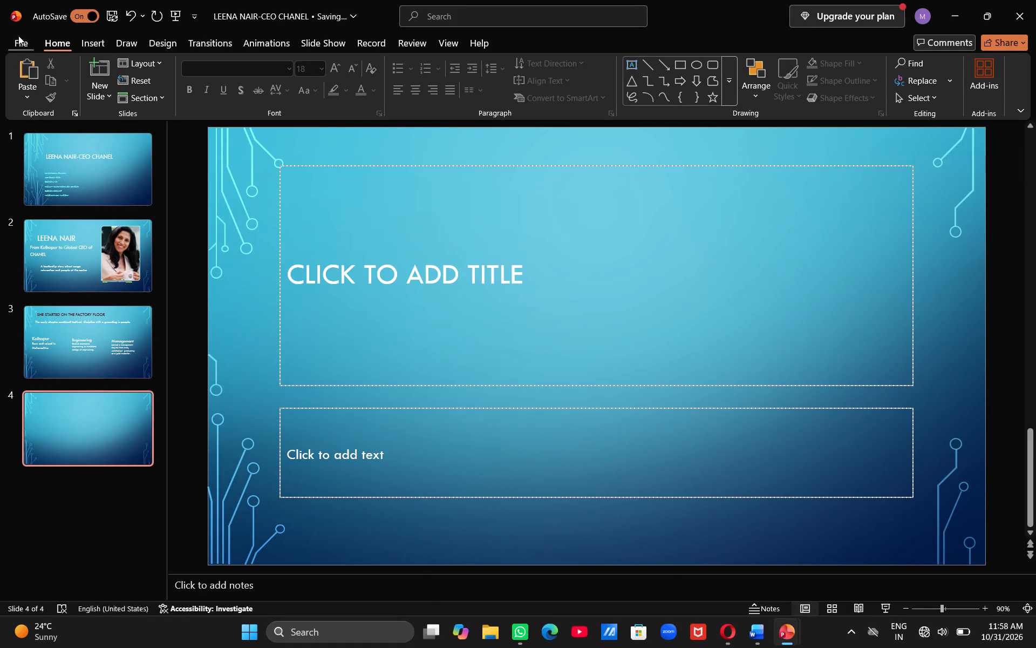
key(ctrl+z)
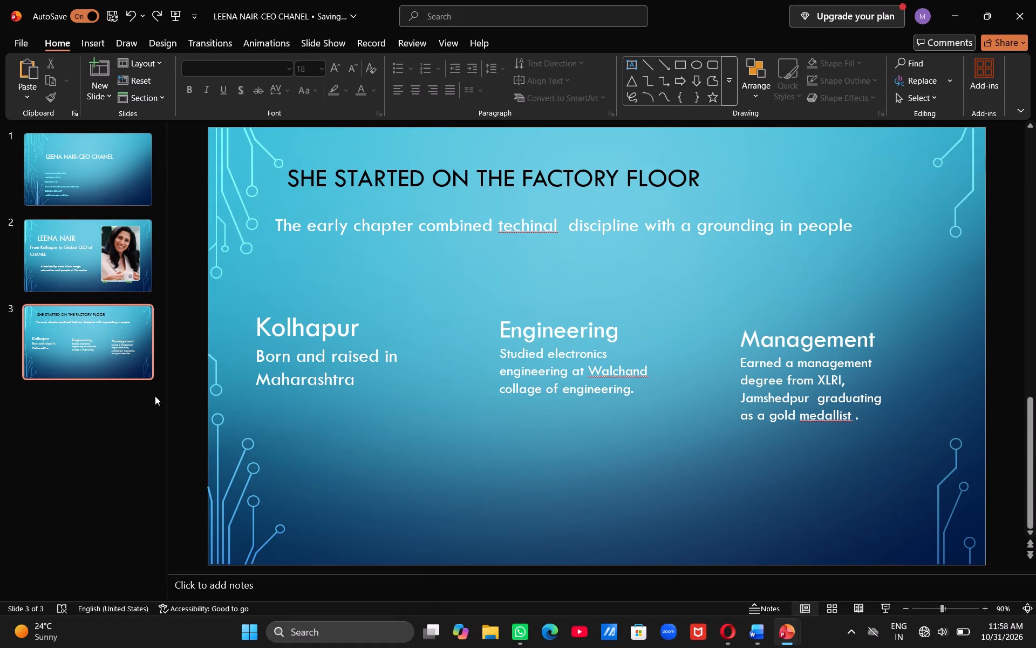
Add a new slide with the 3 Picture Column layout after slide 3.
click(107, 91)
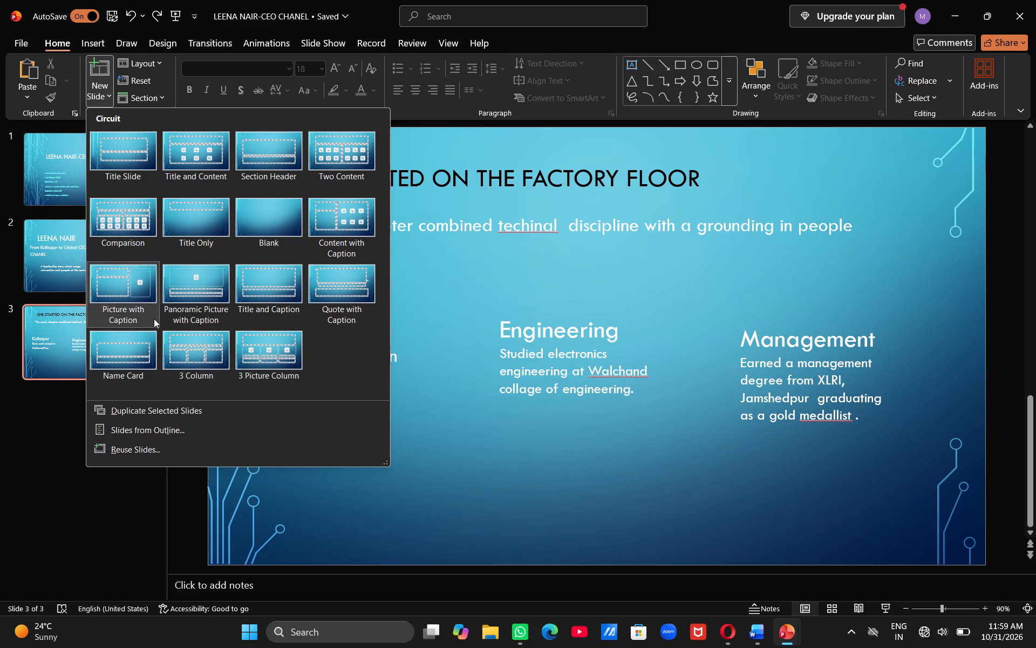
click(253, 359)
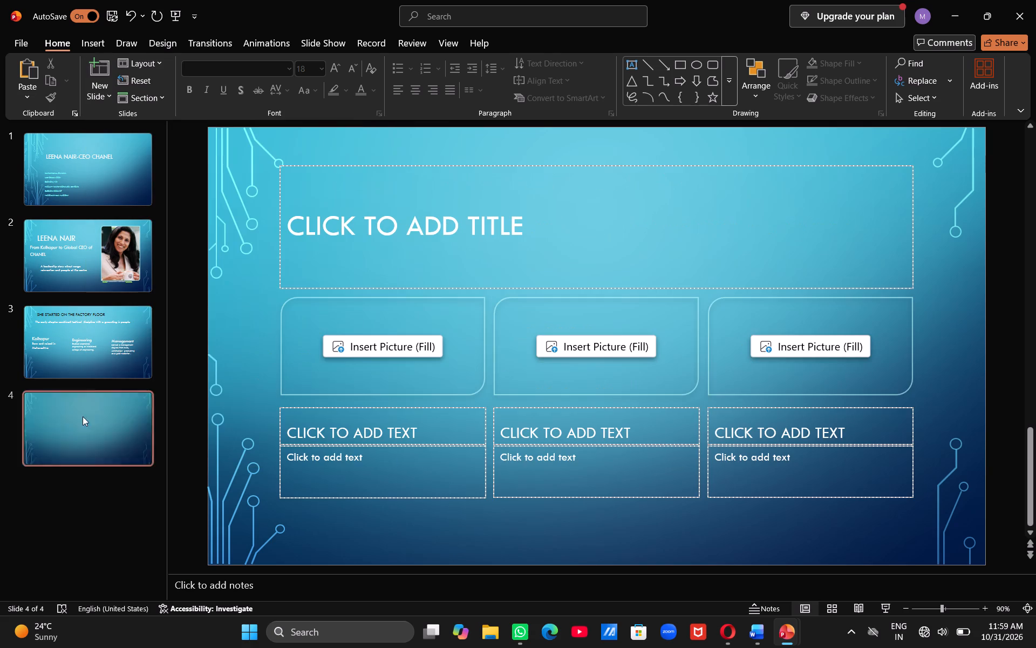
click(266, 340)
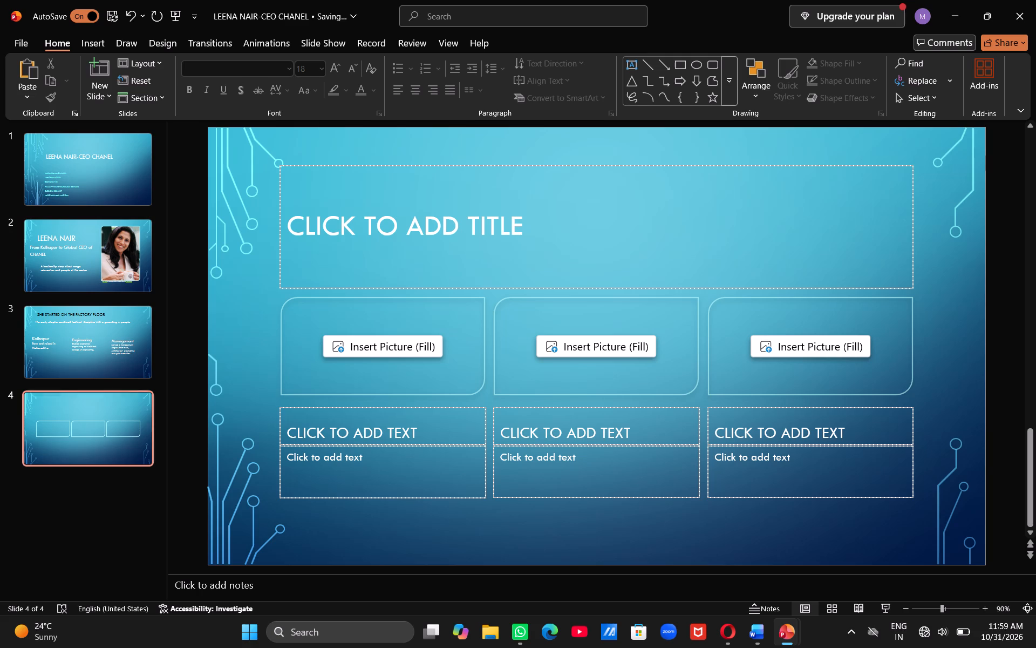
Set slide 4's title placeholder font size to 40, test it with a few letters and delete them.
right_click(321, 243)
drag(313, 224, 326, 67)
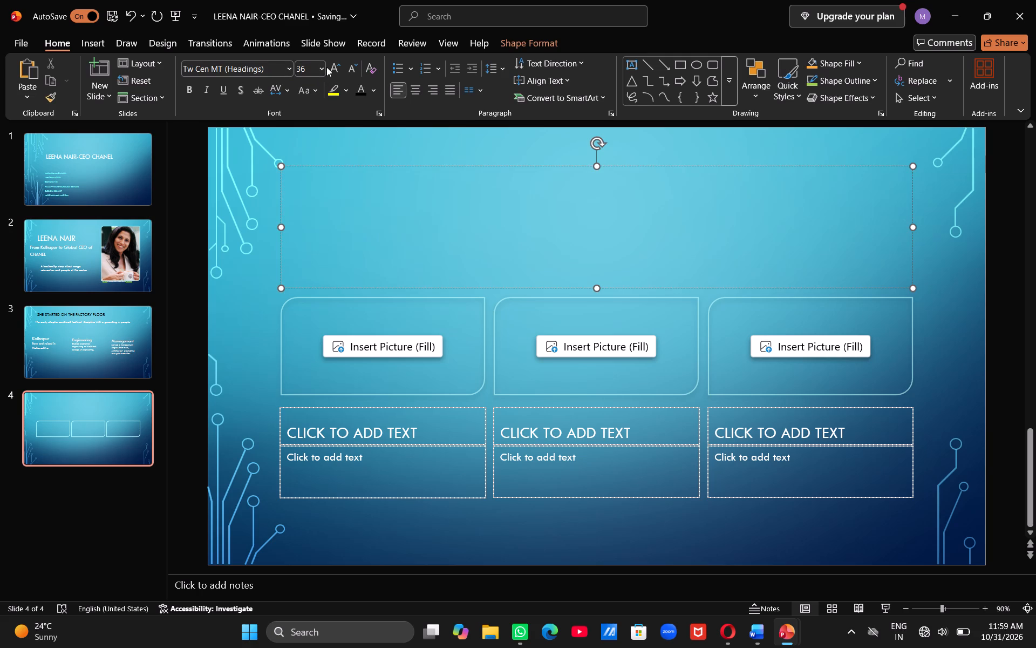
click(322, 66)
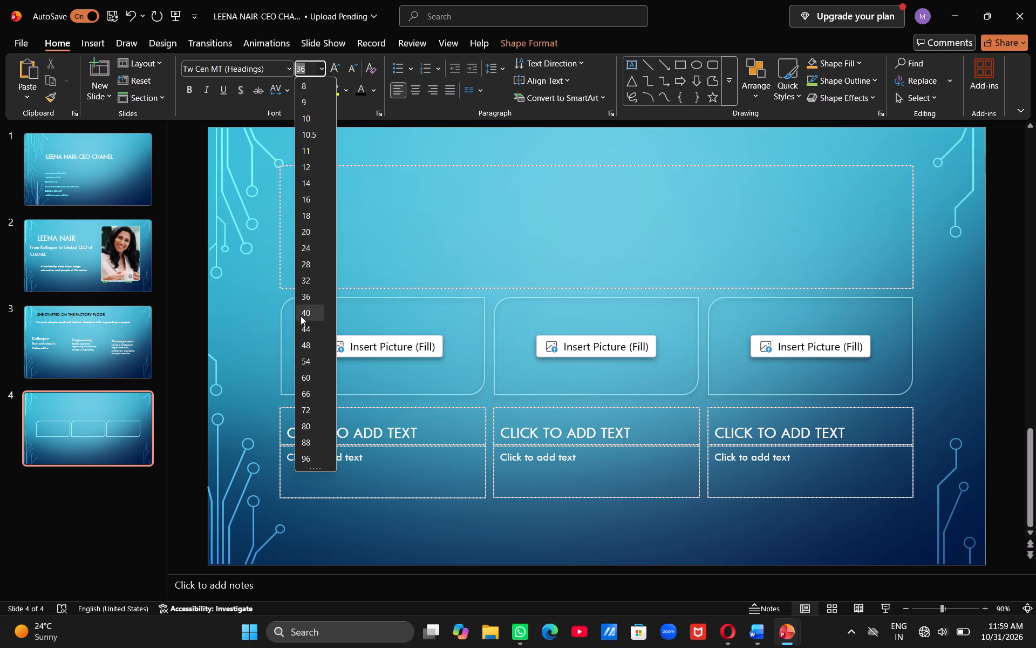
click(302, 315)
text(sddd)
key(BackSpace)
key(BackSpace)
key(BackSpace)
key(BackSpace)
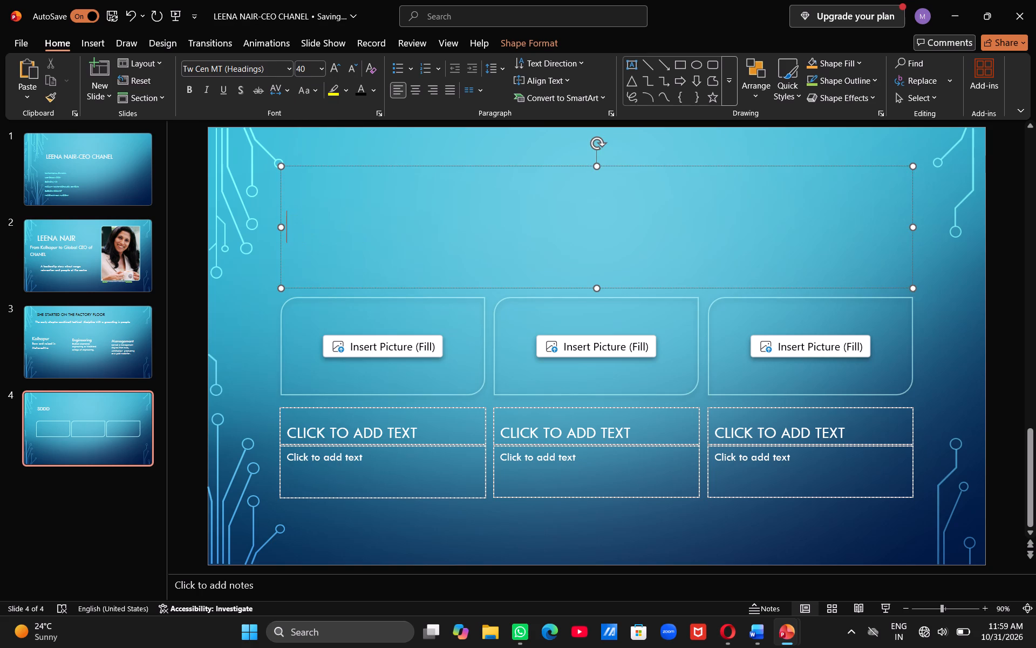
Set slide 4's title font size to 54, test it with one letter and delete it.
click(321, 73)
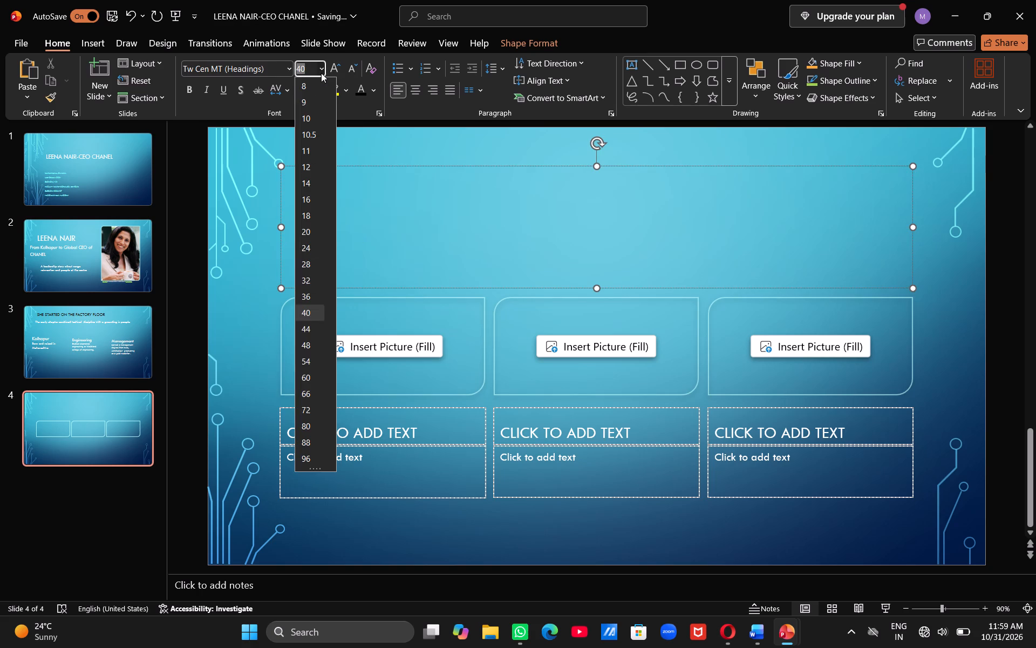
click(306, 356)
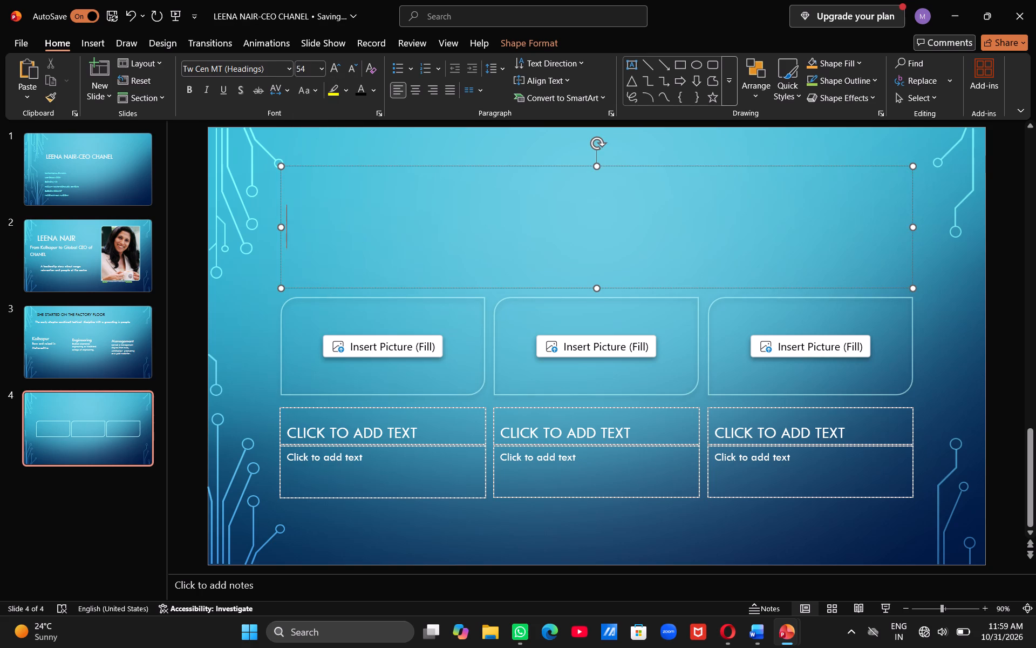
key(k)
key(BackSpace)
Set slide 4's title font size to 60, test it with a few letters and leave the title empty.
drag(321, 69, 282, 362)
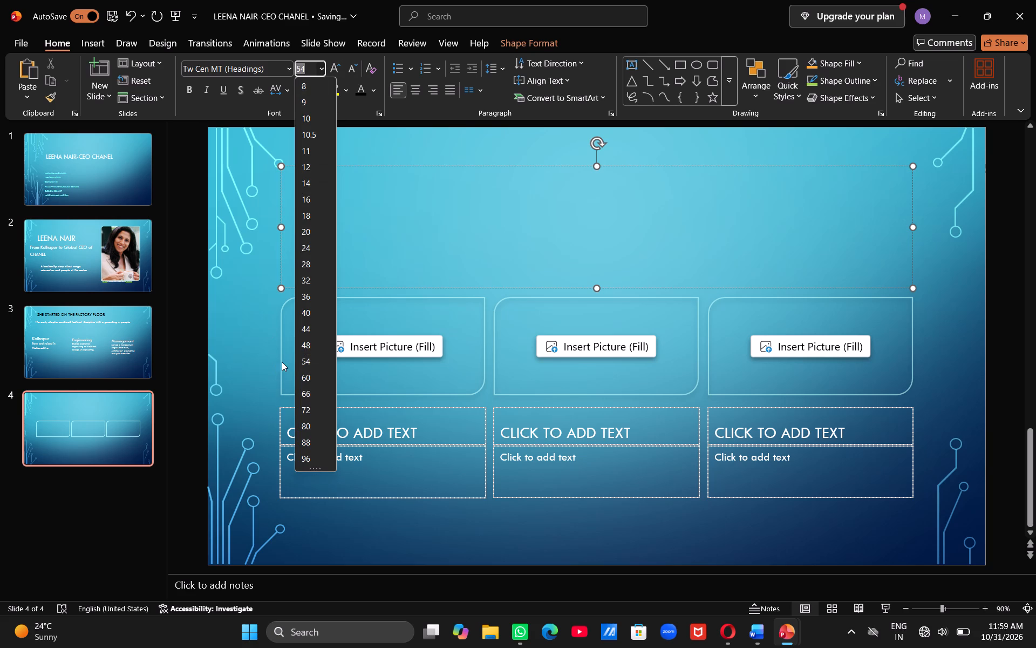
drag(282, 362, 303, 373)
click(303, 373)
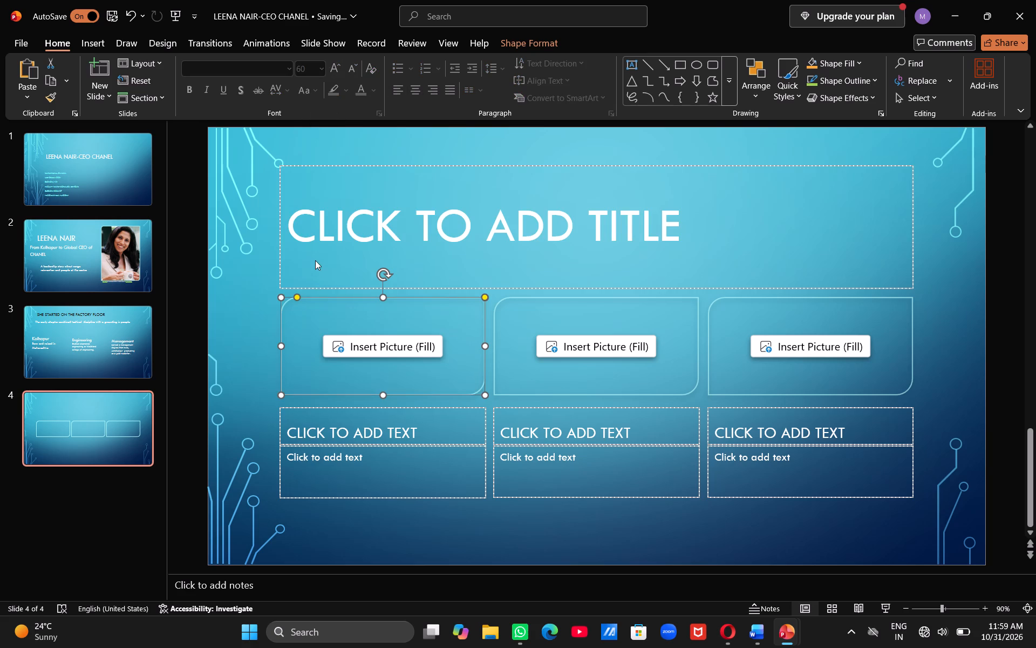
click(315, 260)
text(kpo)
key(BackSpace)
key(BackSpace)
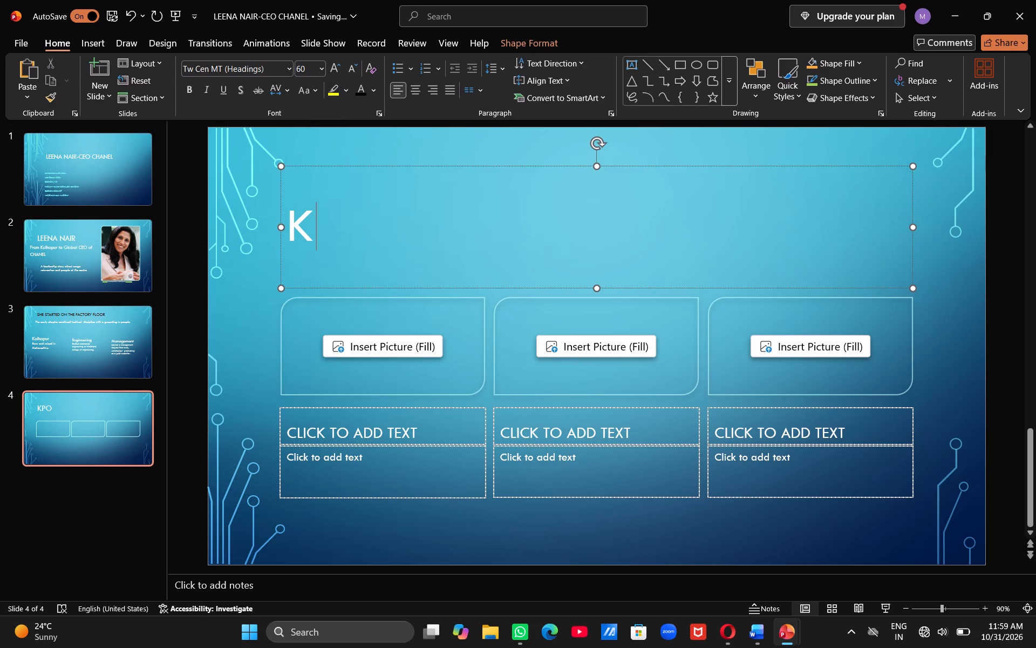
key(BackSpace)
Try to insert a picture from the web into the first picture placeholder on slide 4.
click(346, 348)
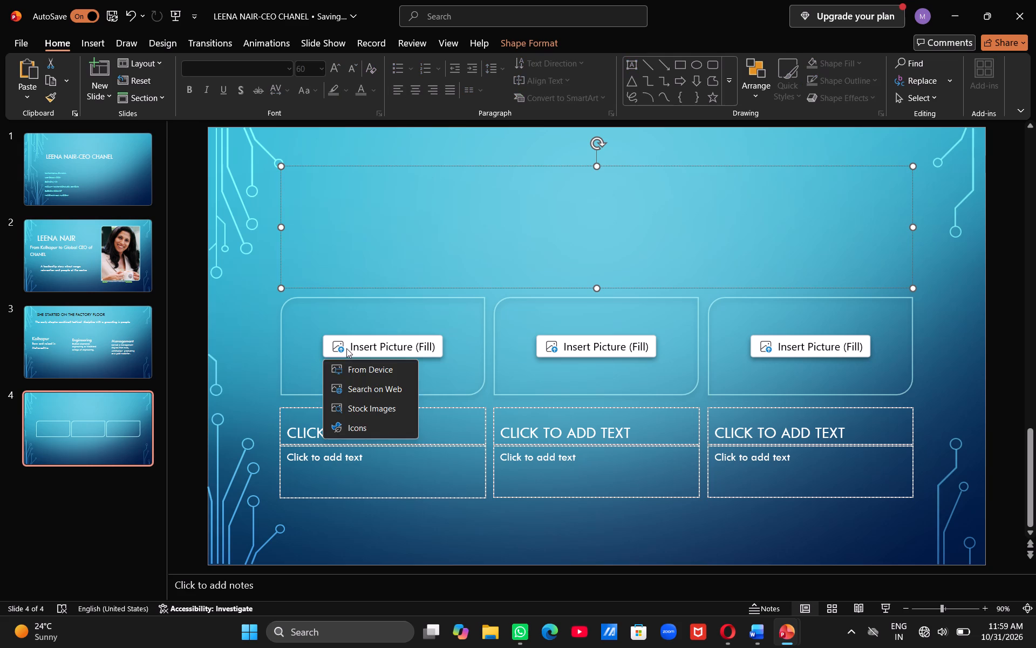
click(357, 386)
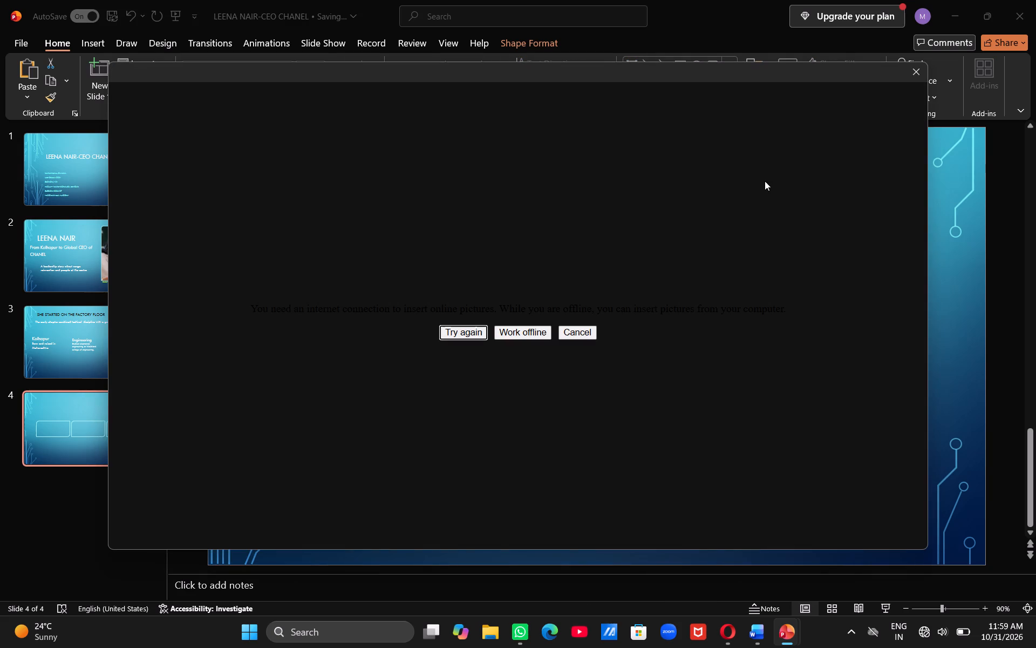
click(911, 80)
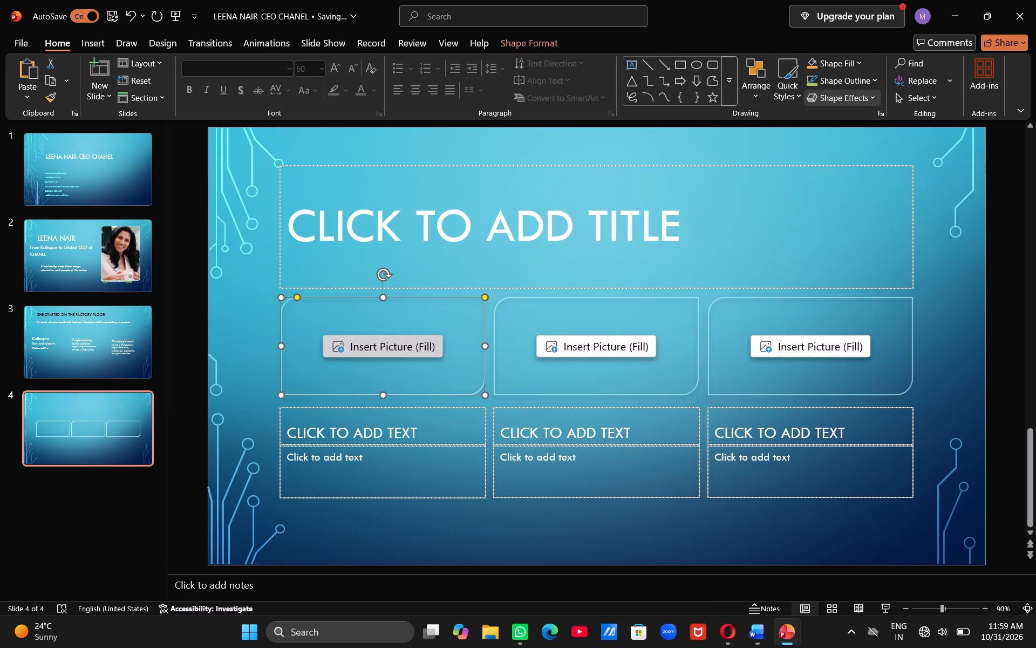
Add three slides after slide 4, using the Quote with Caption, 3 Column and Two Content layouts in that order.
click(120, 583)
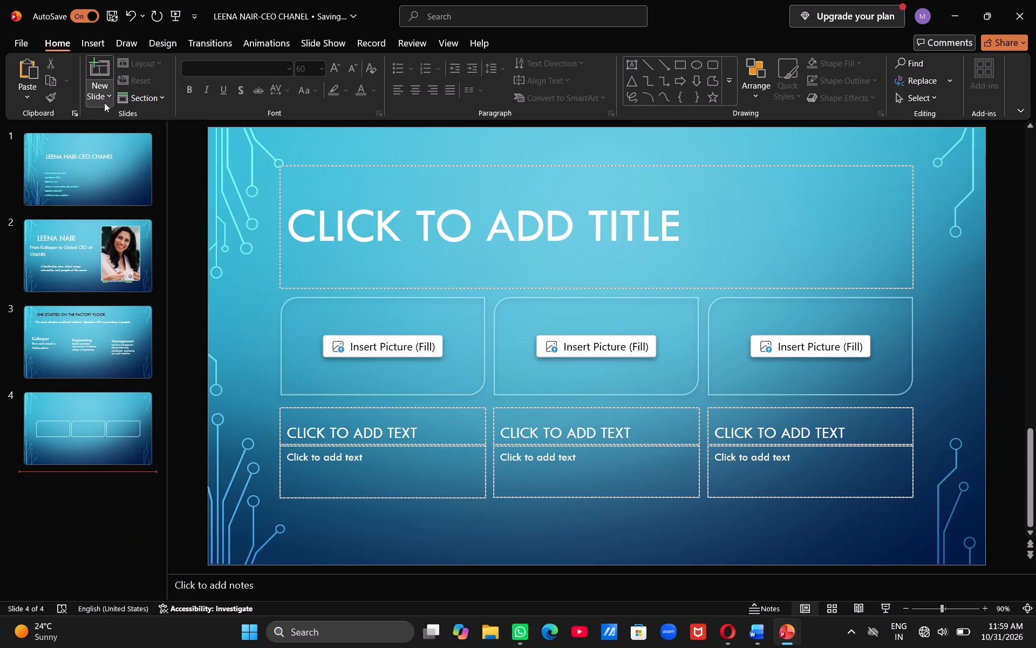
click(110, 99)
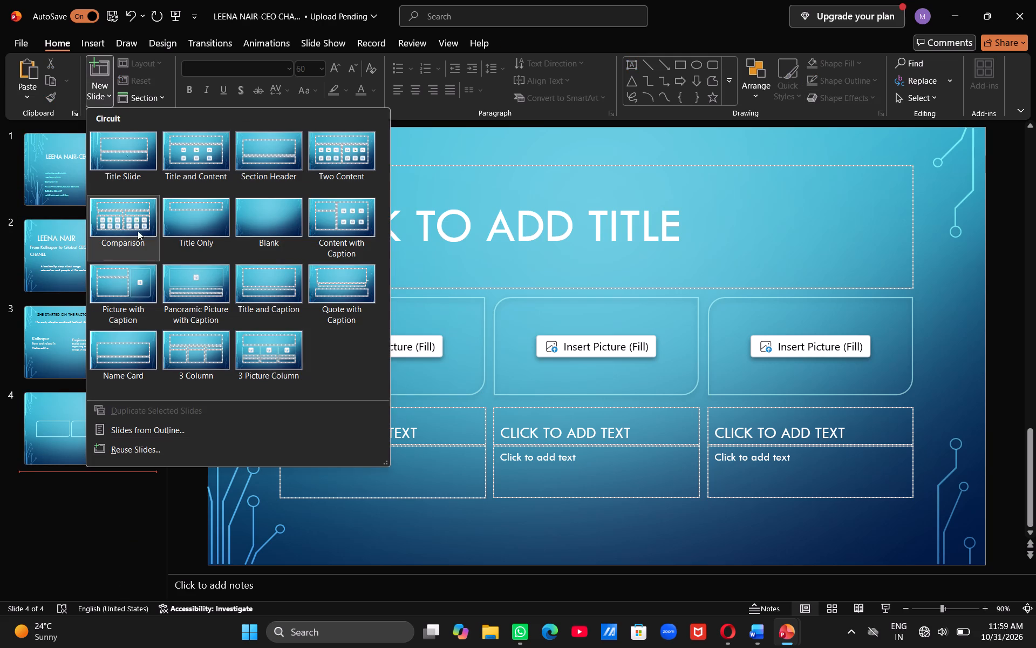
click(317, 288)
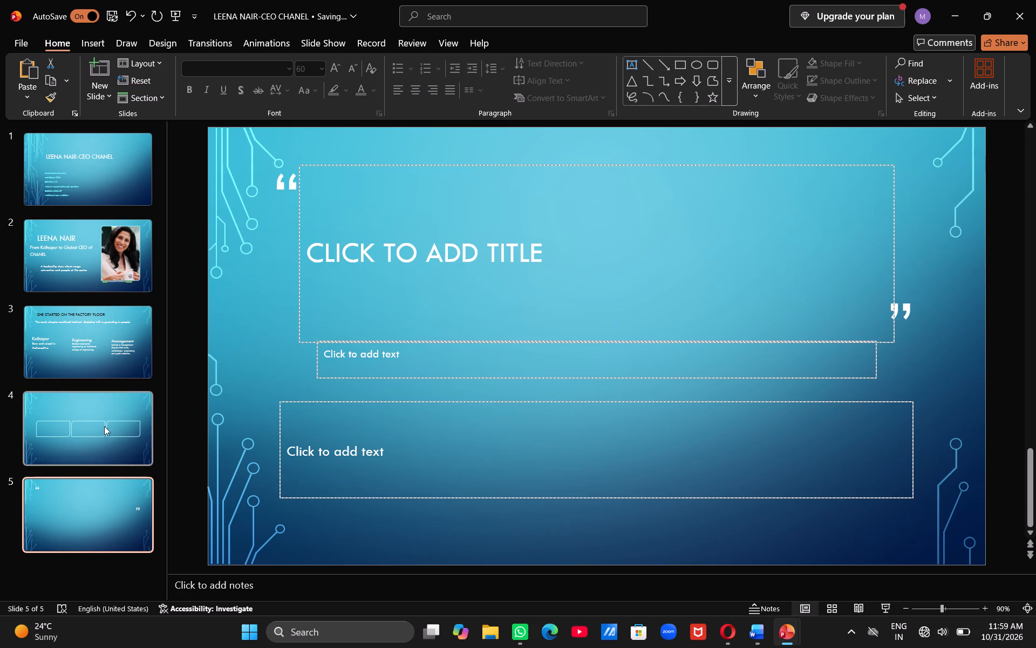
click(228, 366)
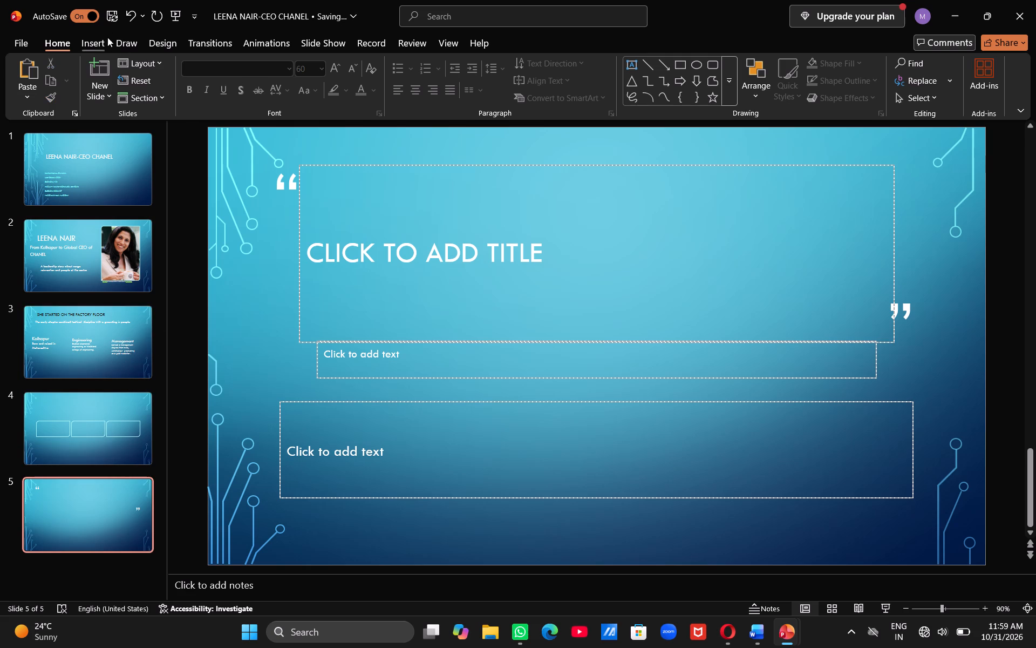
click(111, 94)
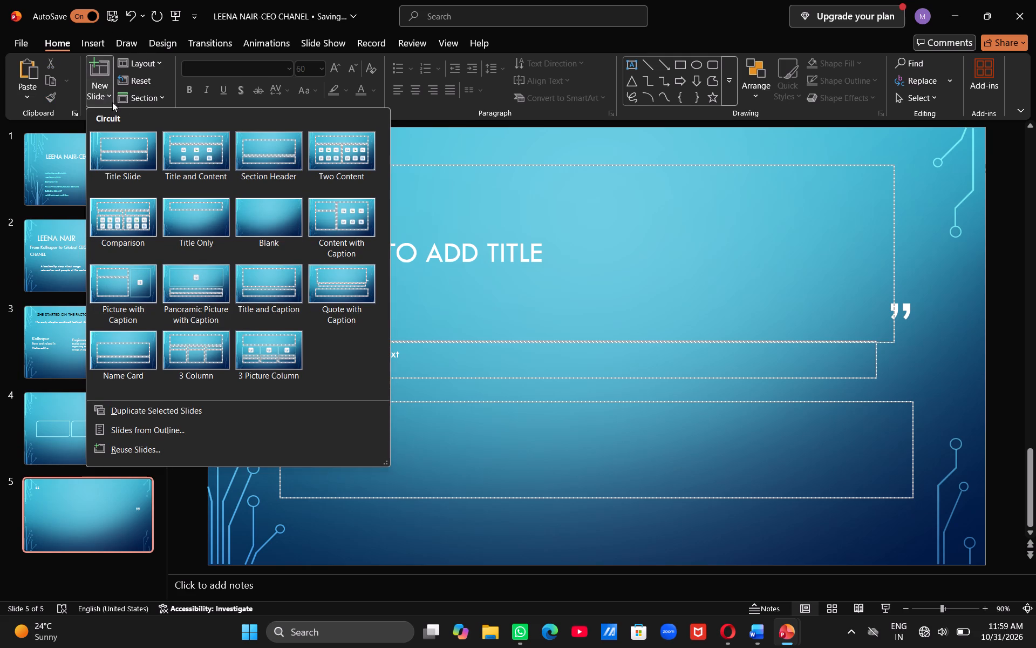
click(216, 361)
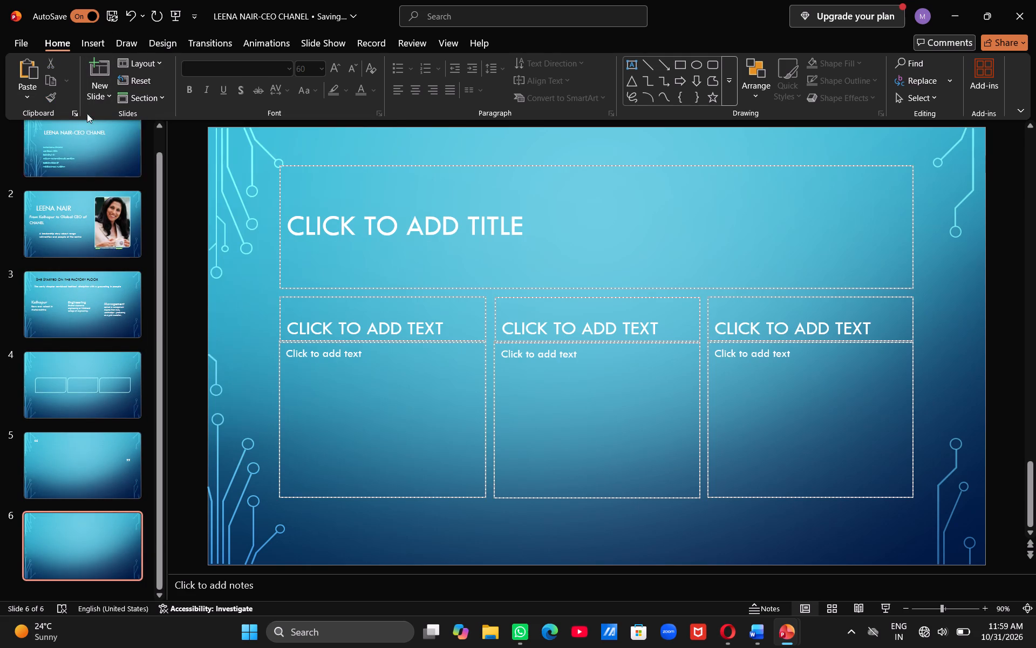
click(103, 90)
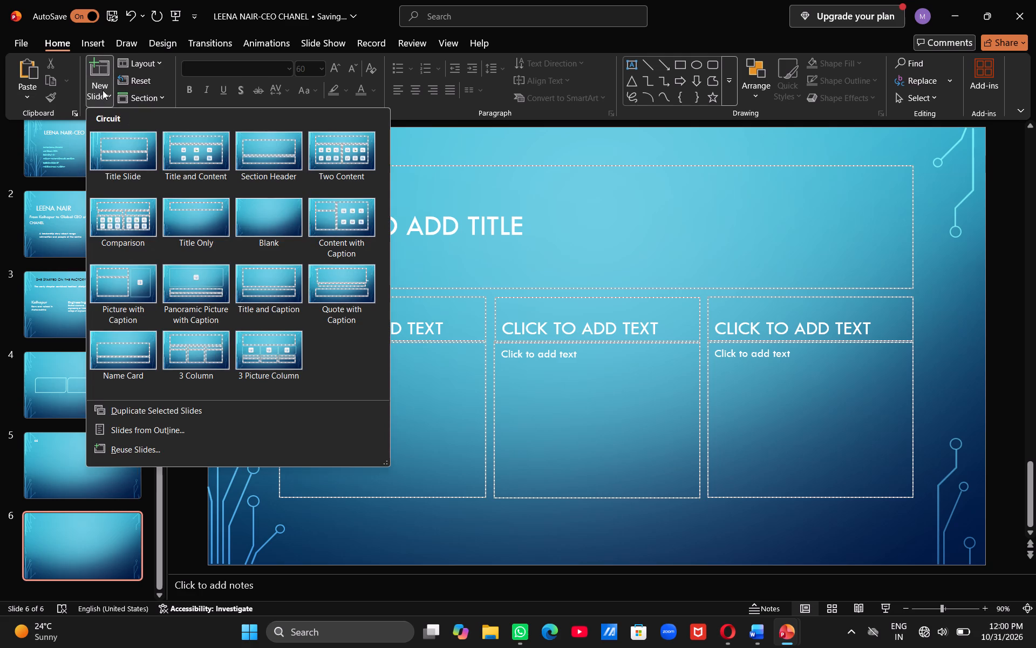
click(324, 172)
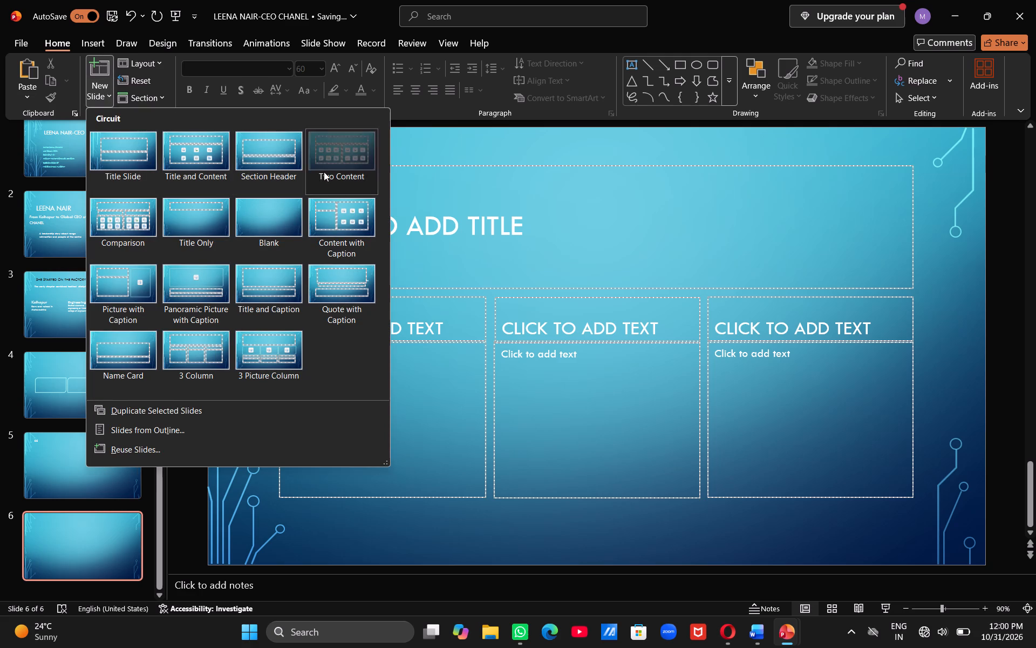
Go back to slide 3, "She started on the factory floor".
scroll(39, 265, up, 4)
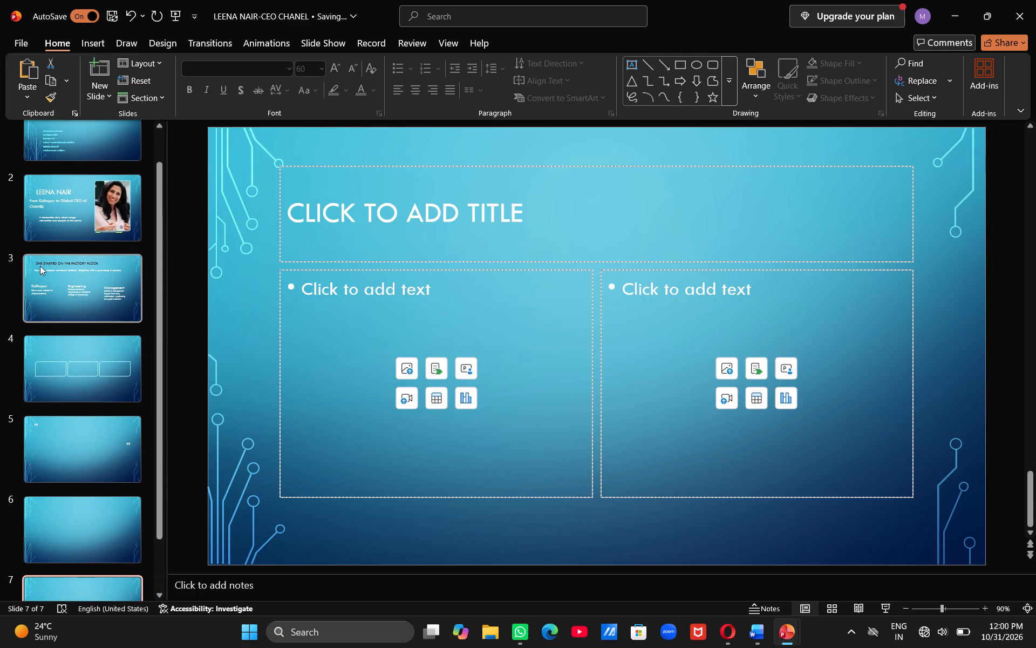
click(90, 276)
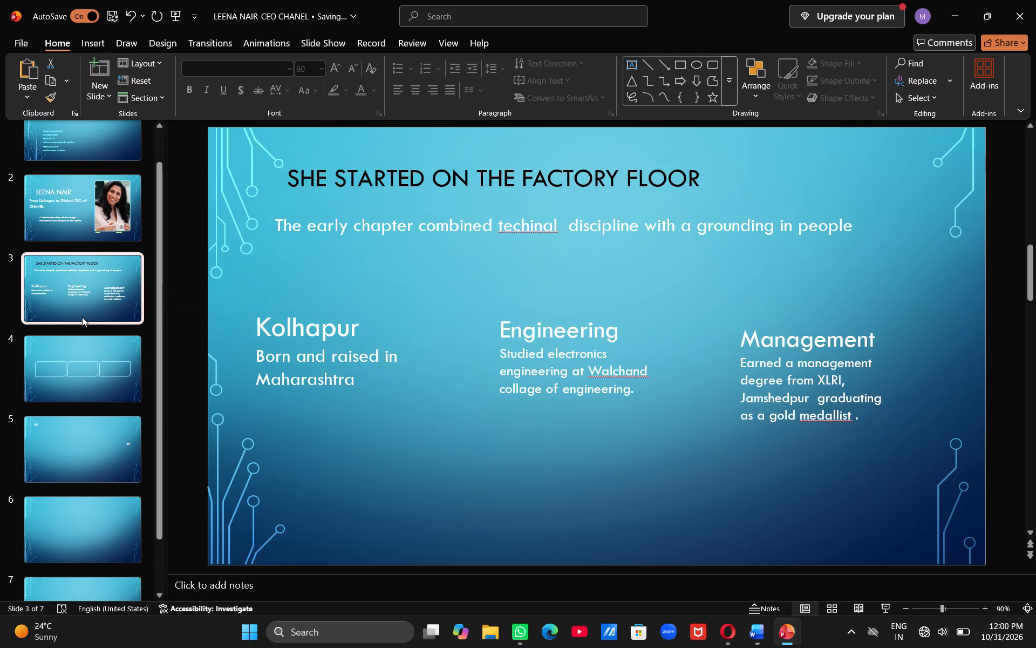
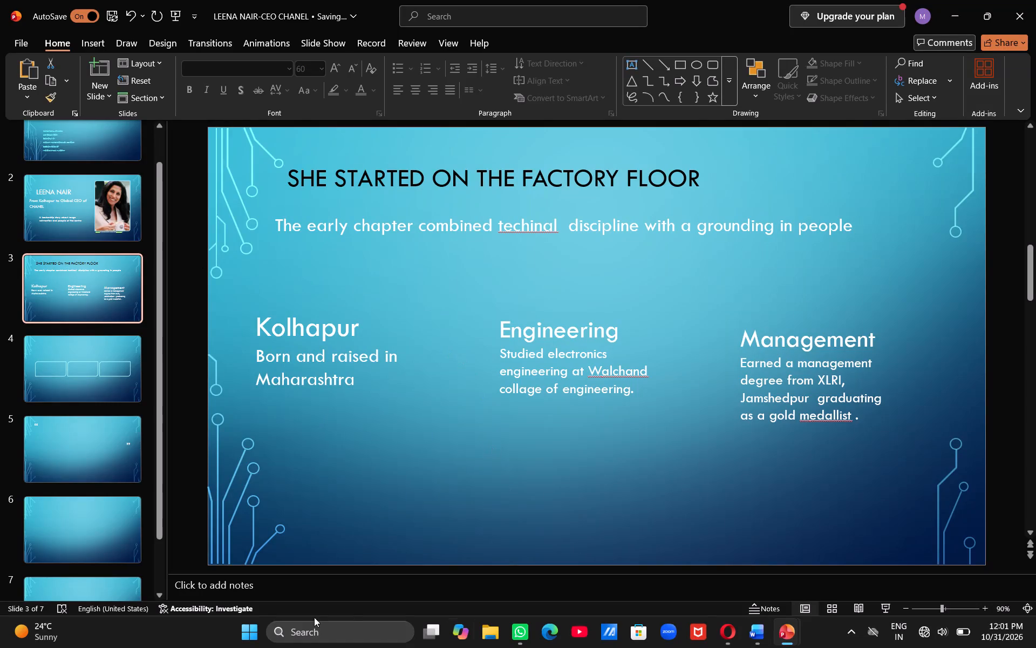
Shut down the PC, leaving the presentation at slide 3.
click(243, 647)
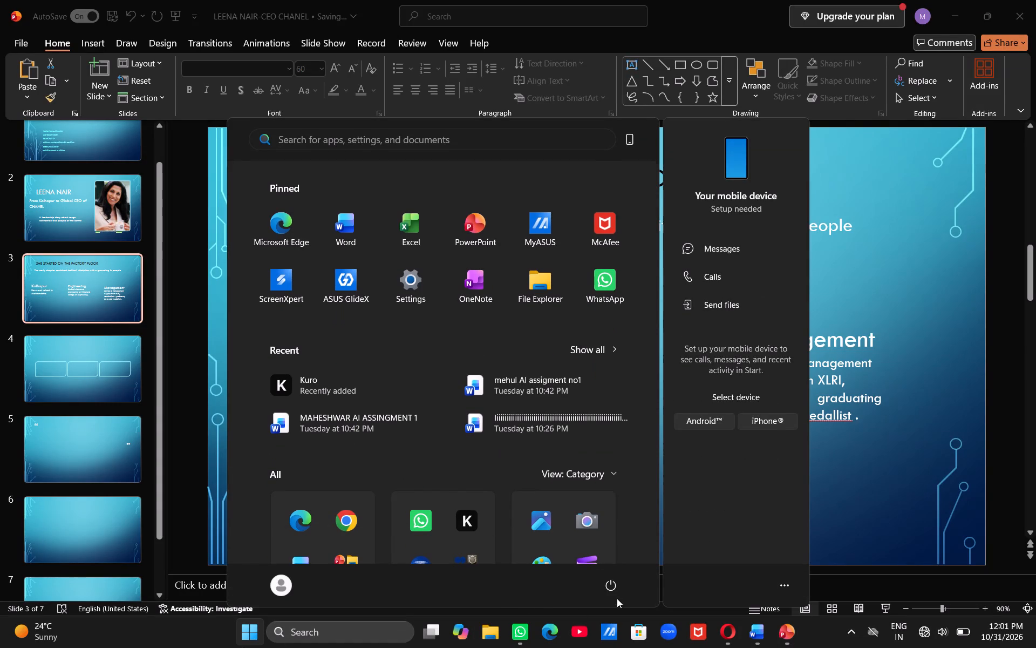
click(605, 583)
click(608, 528)
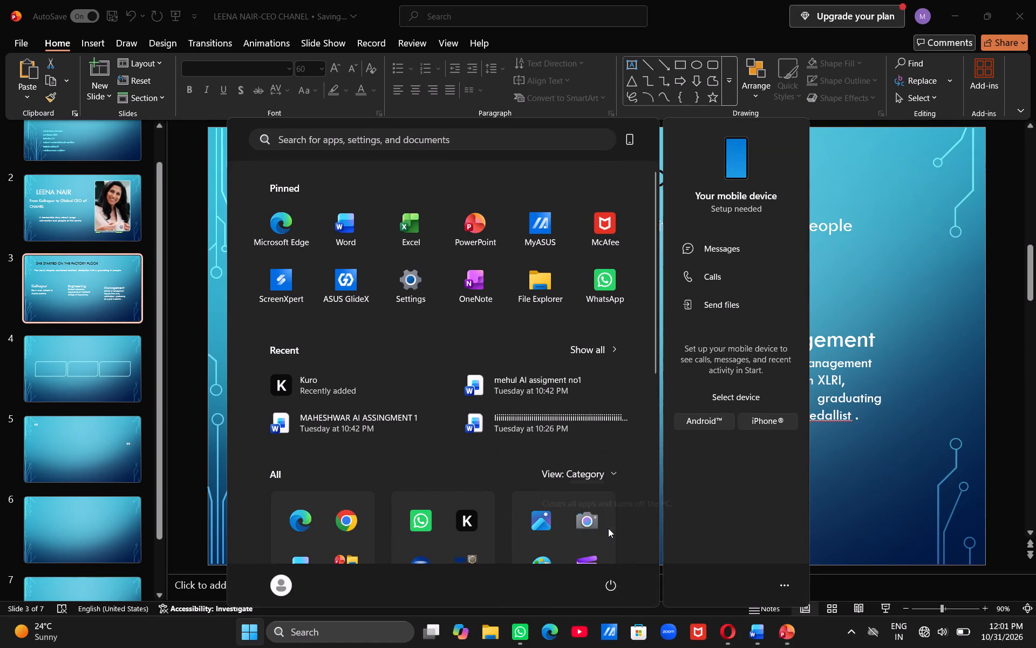